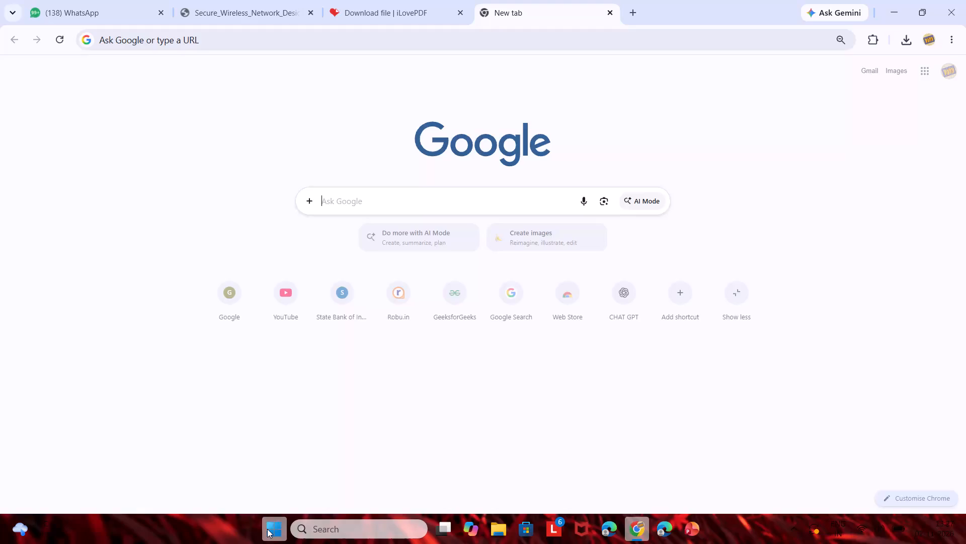
Launch the recently added Kuro app.
left_click(267, 529)
left_click(367, 301)
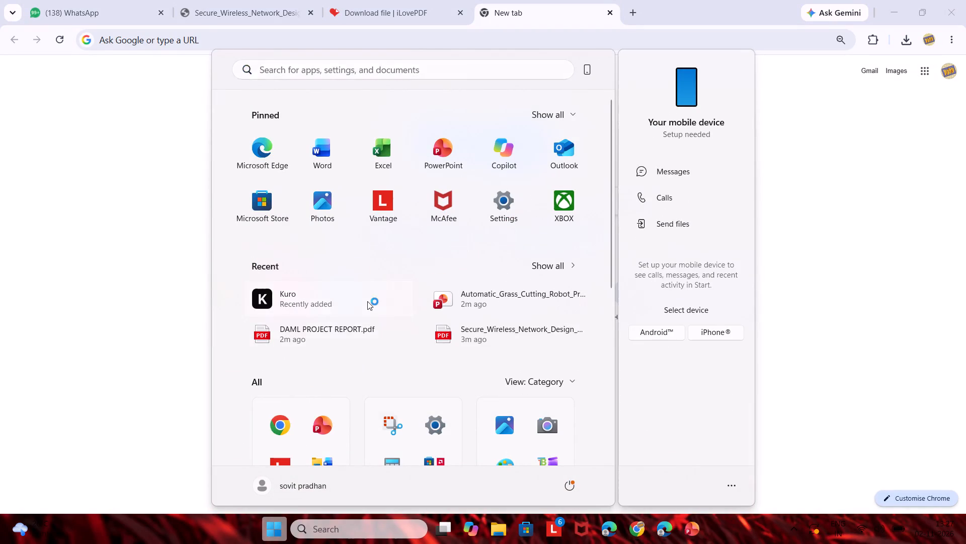
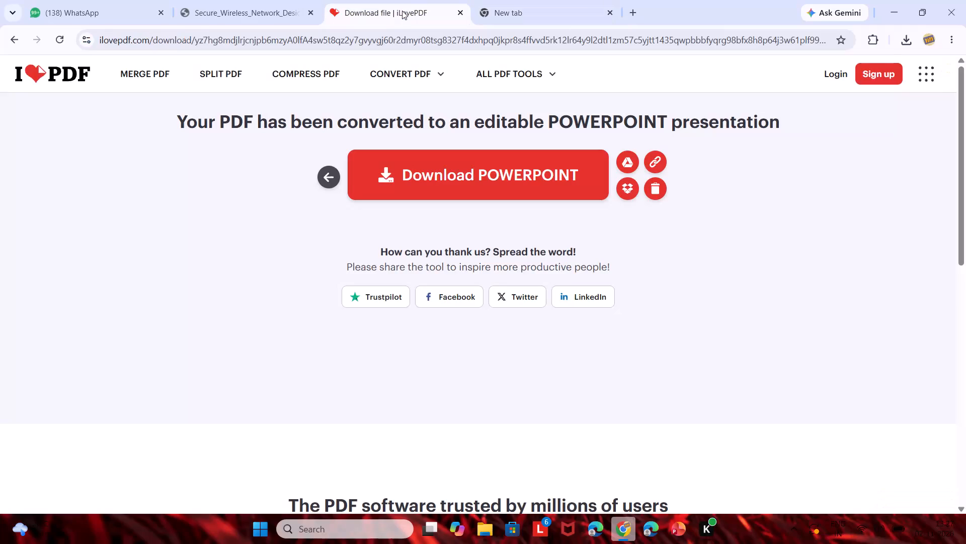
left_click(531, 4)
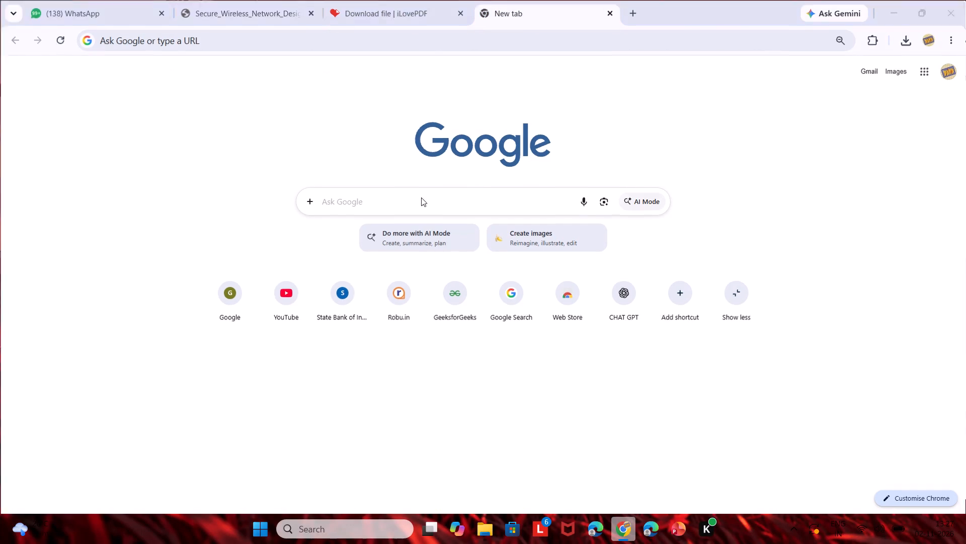
Switch to the grass-cutting robot report in PowerPoint and delete the project title above PROJECT REPORT on the cover slide.
left_click(680, 543)
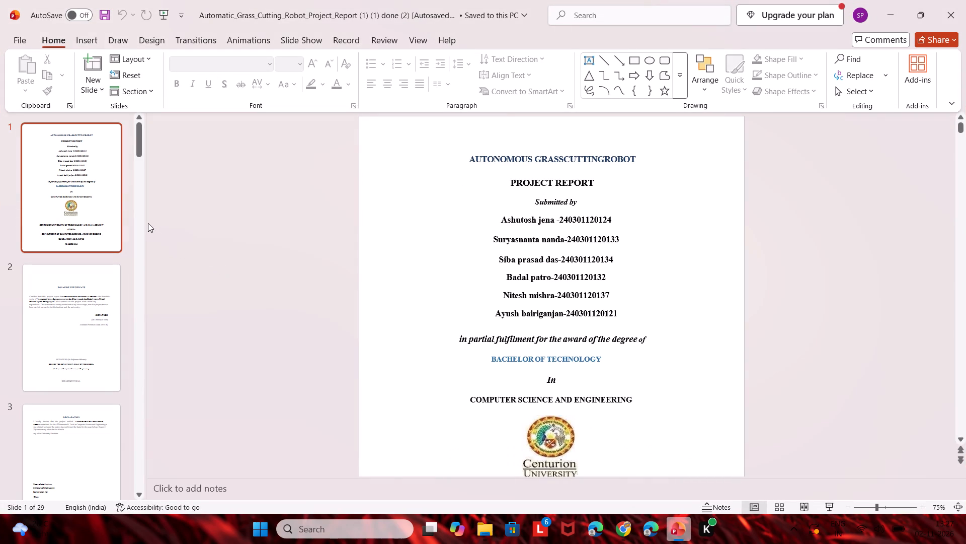
left_click(639, 169)
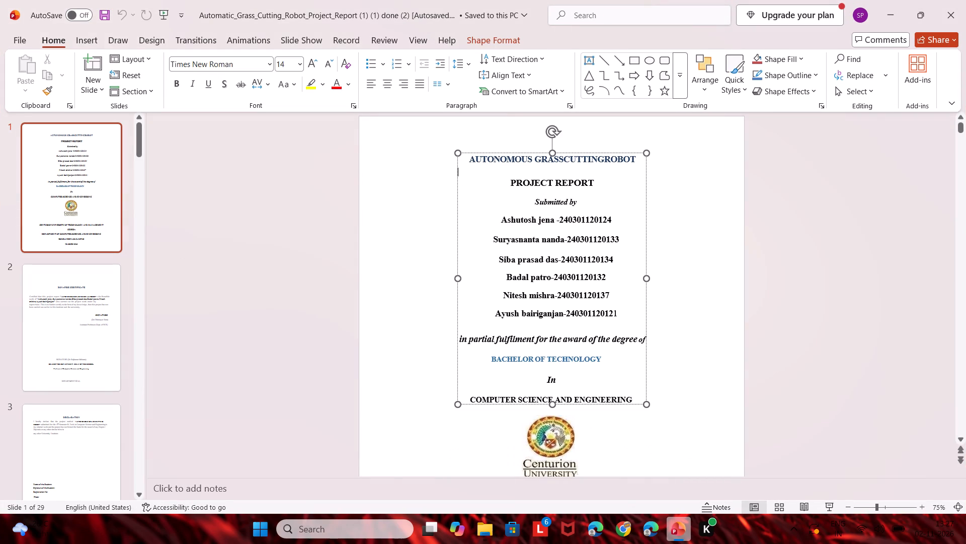
left_click(639, 161)
key("BackSpace")
key("BackSpace")
key("BackSpace")
key("BackSpace")
key("BackSpace")
key("BackSpace")
key("BackSpace")
key("BackSpace")
key("BackSpace")
key("BackSpace")
key("BackSpace")
key("BackSpace")
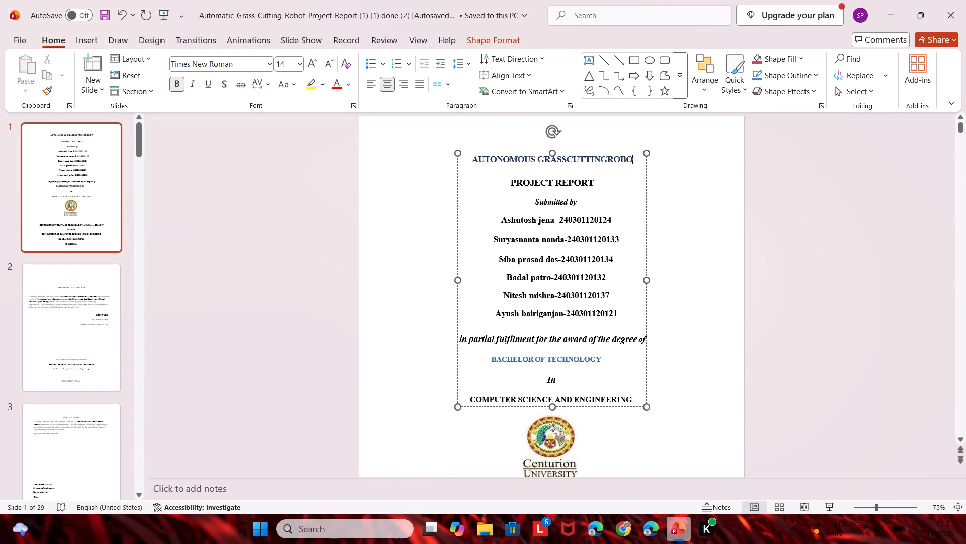
key("BackSpace")
key("BackSpace")
key("BackSpace")
key("BackSpace")
key("BackSpace")
key("BackSpace")
key("BackSpace")
key("BackSpace")
key("BackSpace")
key("BackSpace")
key("BackSpace")
key("BackSpace")
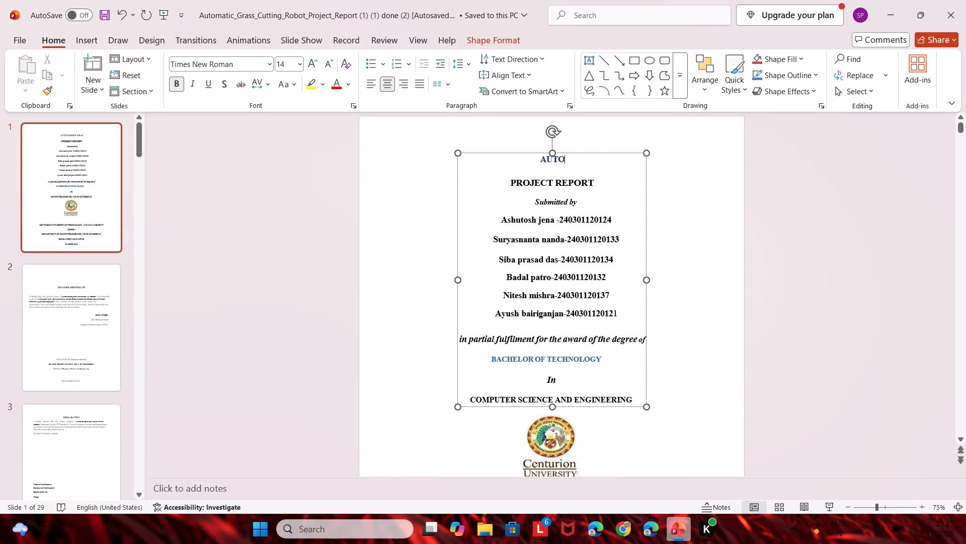
key("BackSpace")
key("BackSpace")
key("BackSpace")
key("BackSpace")
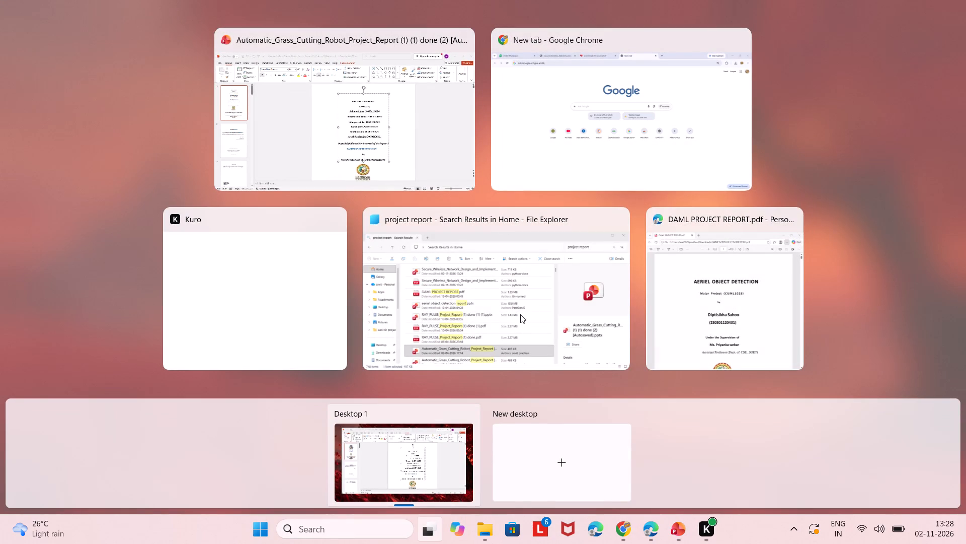
Return to the grass-cutting robot report presentation from the overview of open windows.
left_click(396, 128)
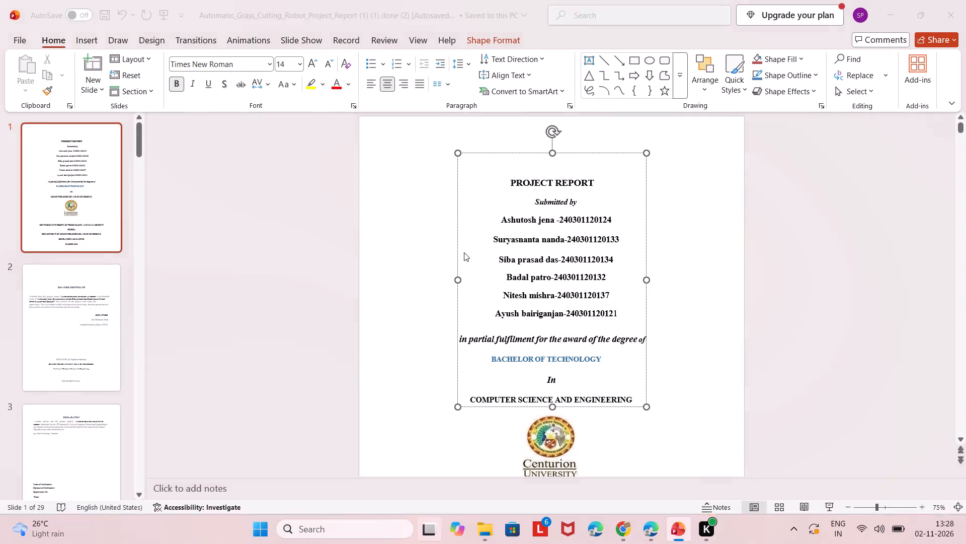
left_click(444, 173)
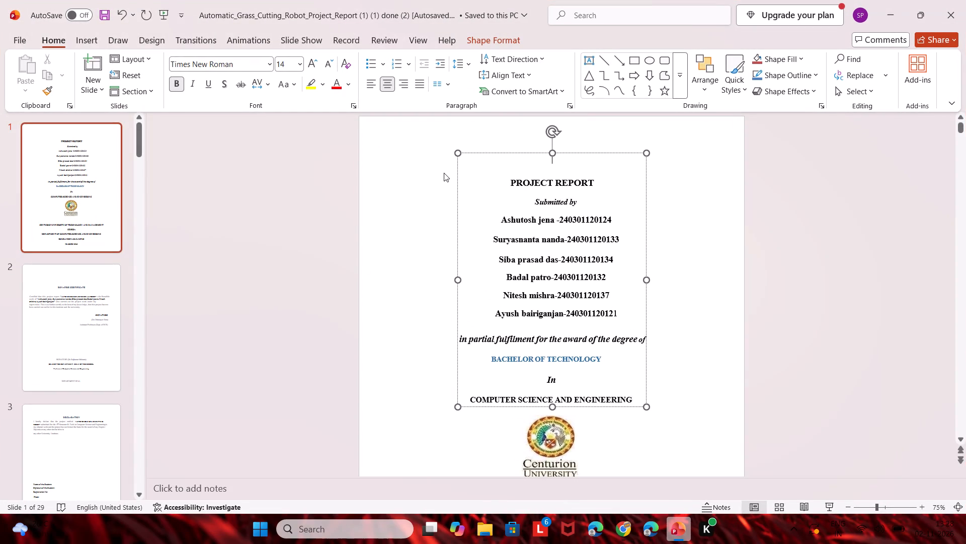
left_click(444, 173)
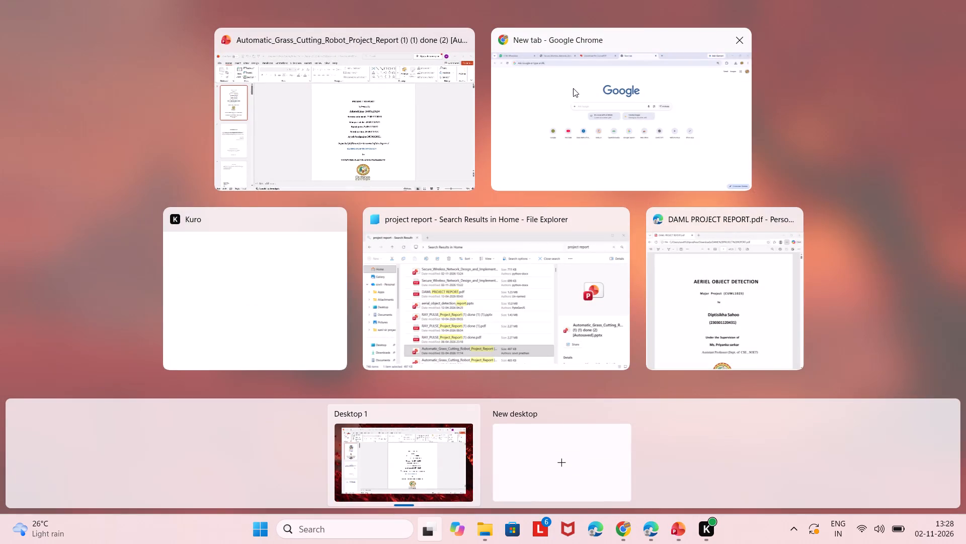
Switch to Chrome, open the downloaded Secure_Wireless_Network_Design_and_Implementation_Project_Report presentation in PowerPoint and enable editing.
left_click(573, 88)
left_click(431, 15)
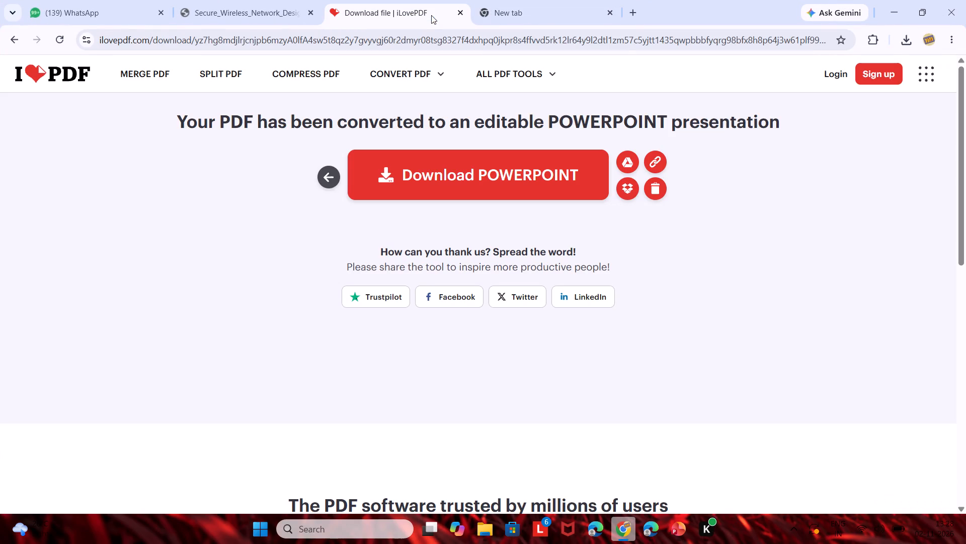
left_click(899, 35)
double_click(854, 93)
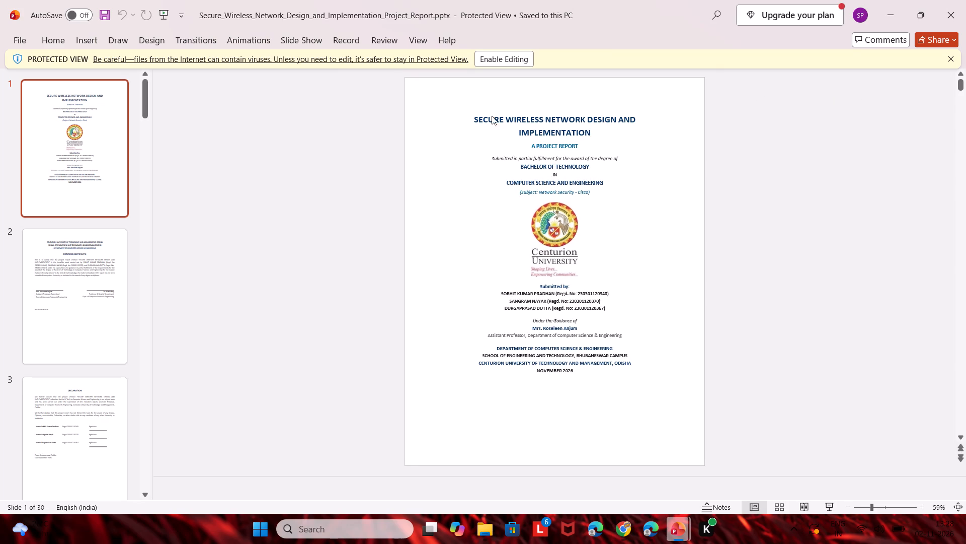
left_click(475, 118)
left_click(501, 53)
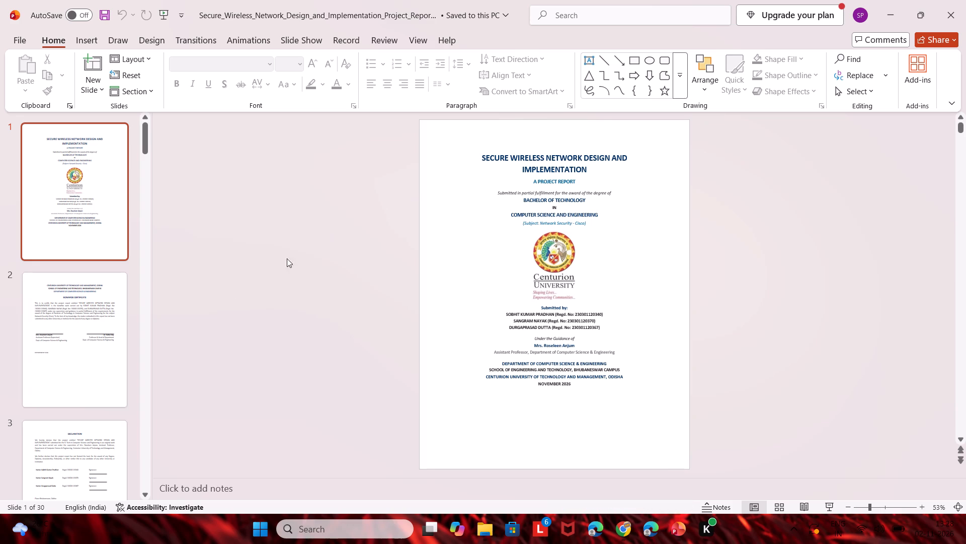
Copy the Bonafide Certificate slide from the grass-cutting robot report and paste it after slide 2 of the Secure Wireless Network report.
left_click(119, 356)
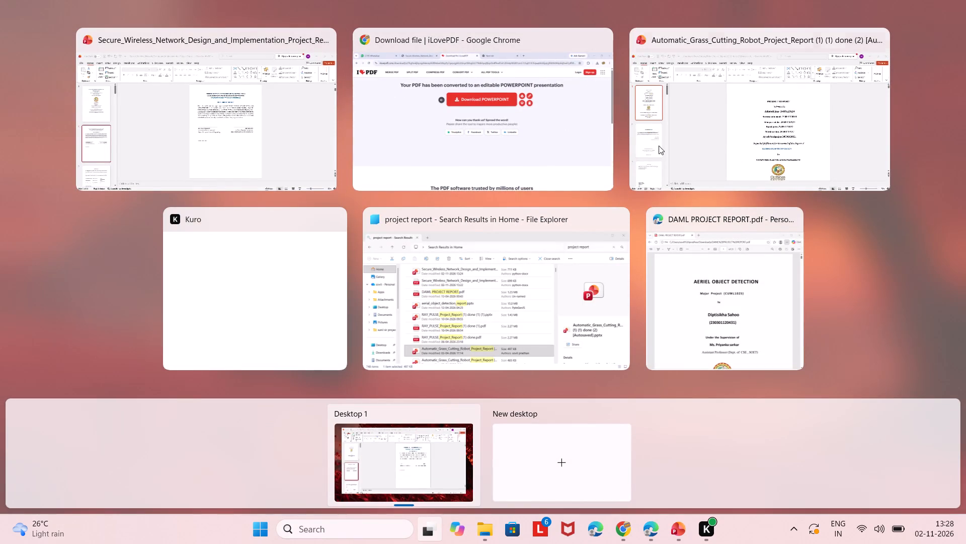
left_click(659, 146)
left_click(61, 321)
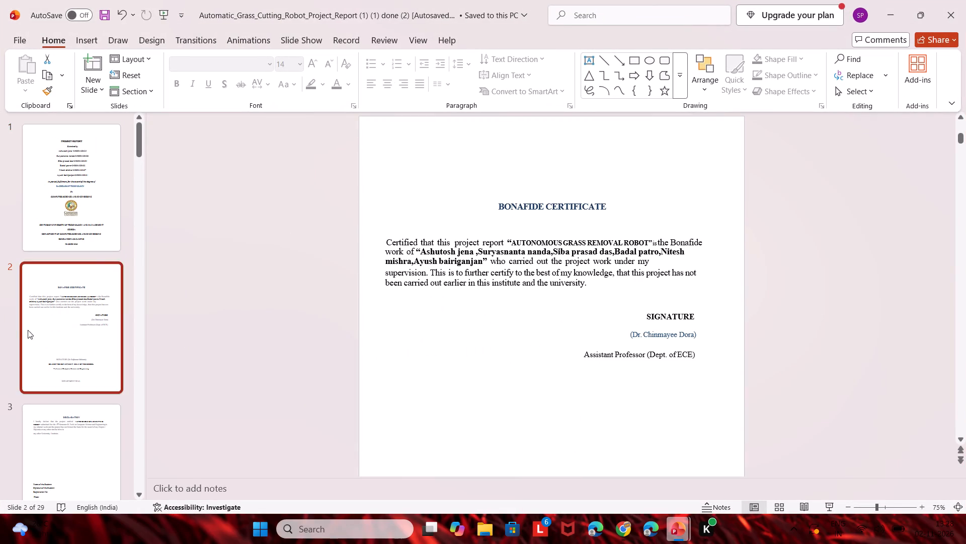
left_click(42, 321)
key("ctrl+c")
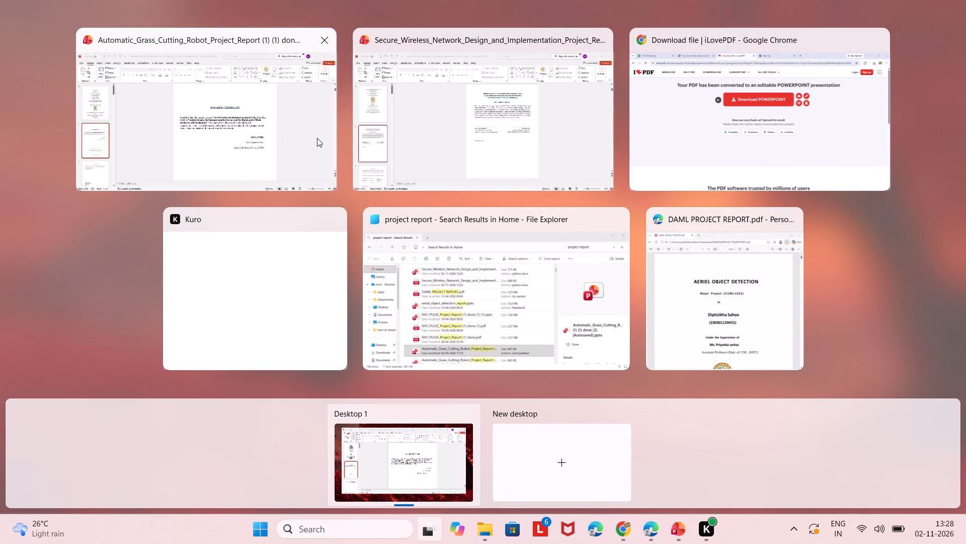
left_click(439, 119)
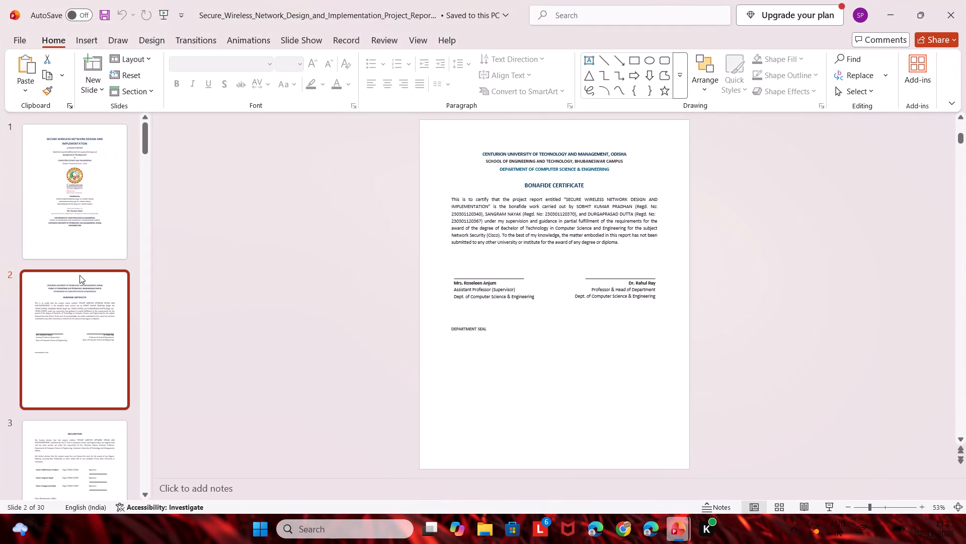
key("ctrl+v")
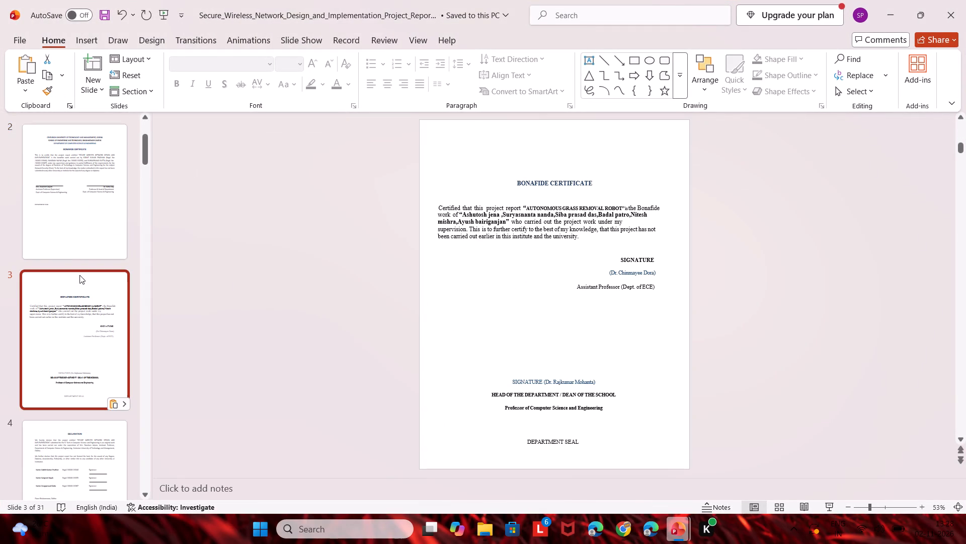
Move the pasted Bonafide Certificate slide ahead of the report's original certificate slide, into position 2.
right_click_drag(74, 288, 82, 254)
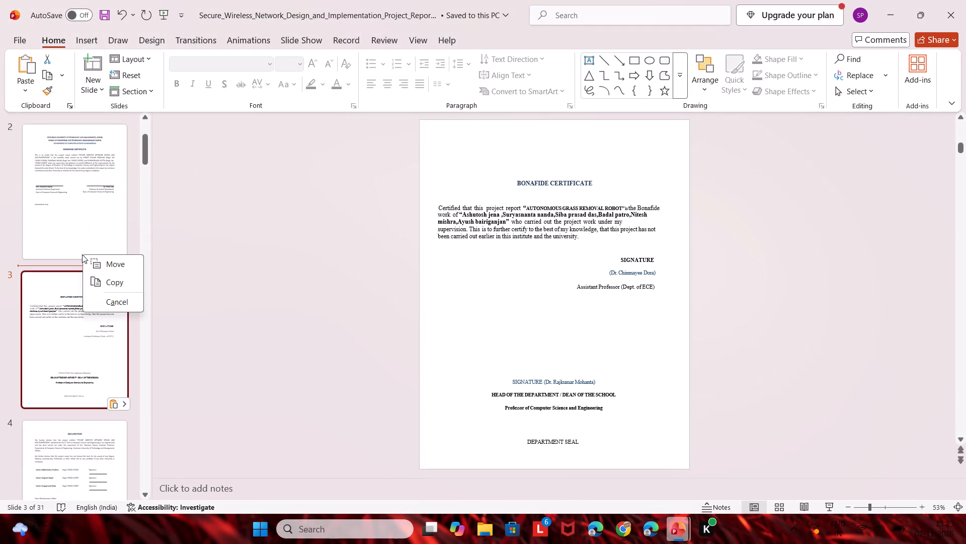
left_click(117, 257)
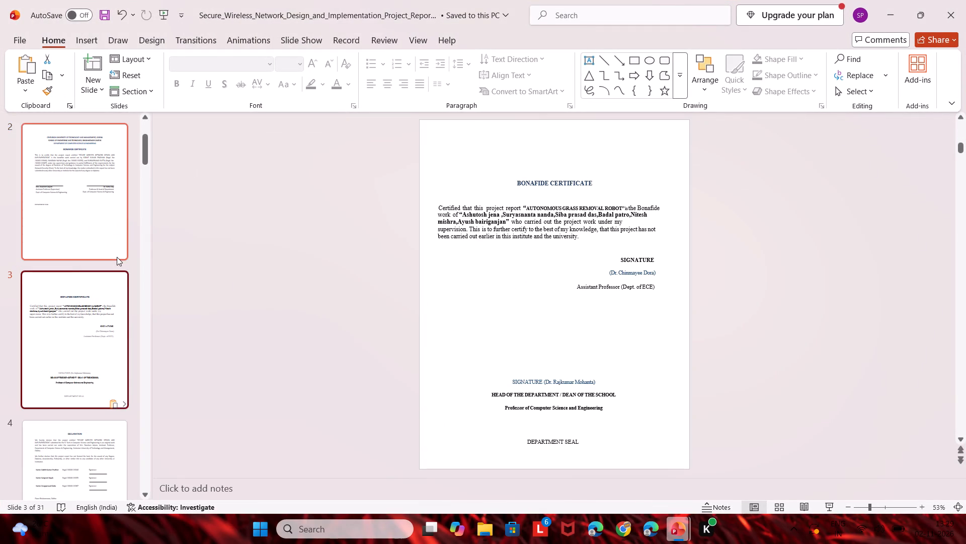
left_click_drag(80, 301, 87, 181)
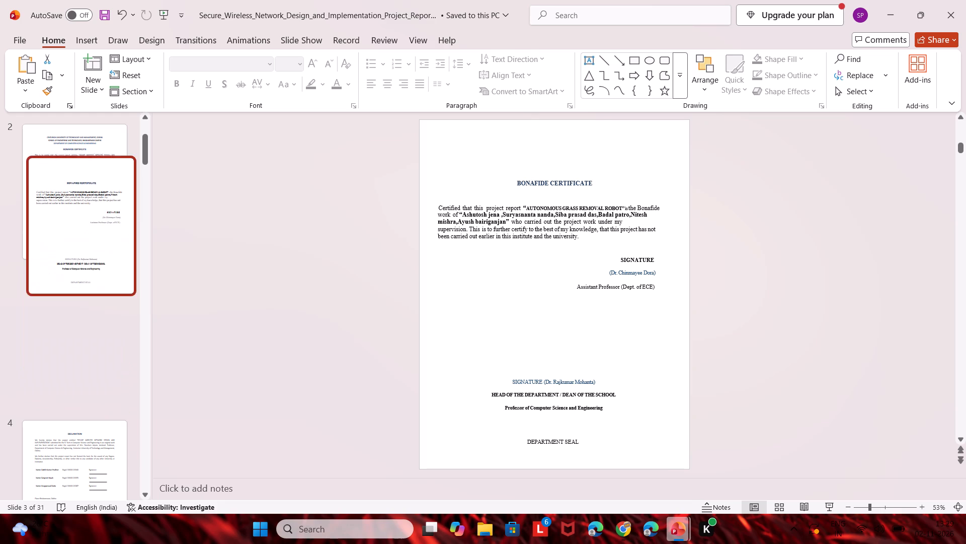
left_click_drag(87, 181, 83, 140)
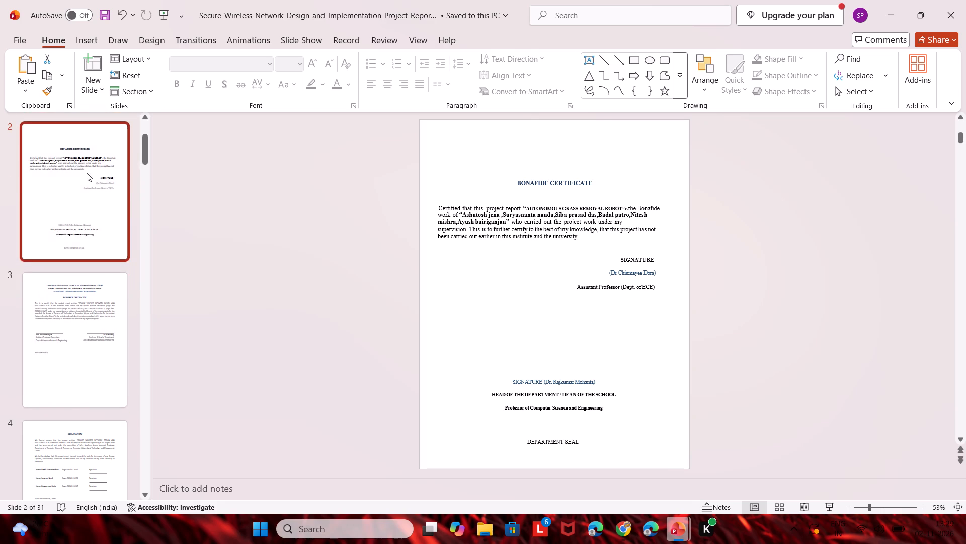
Delete the original Bonafide Certificate slide at position 3 and return to the pasted certificate on slide 2.
scroll(87, 173, "up", 2)
left_click(69, 468)
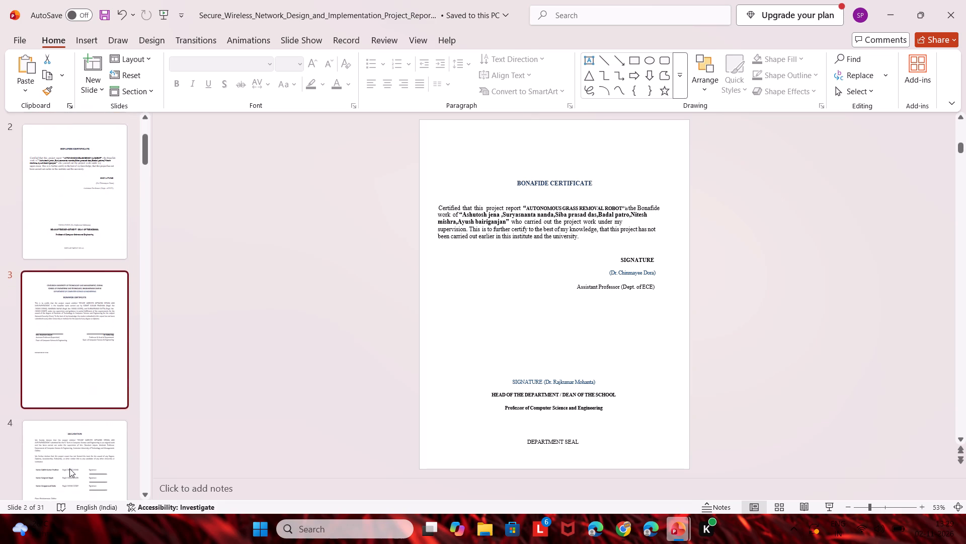
key("BackSpace")
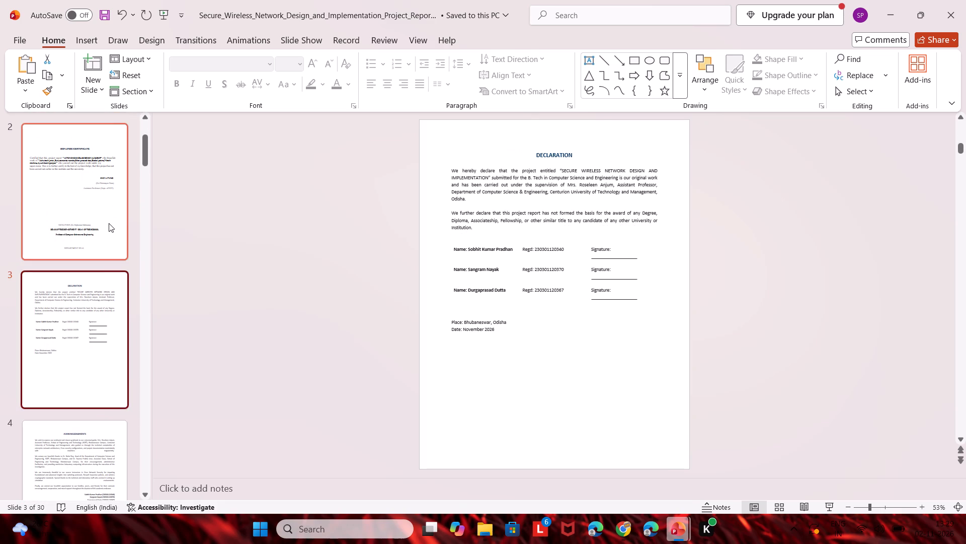
left_click(109, 223)
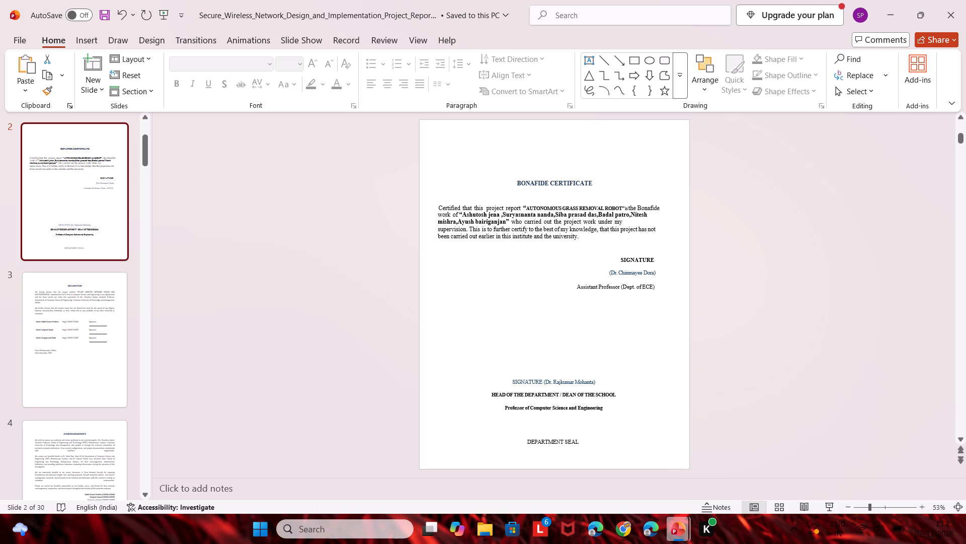
Delete the quoted project title AUTONOMOUS GRASS REMOVAL ROBOT from the Bonafide Certificate paragraph on slide 2.
left_click(617, 209)
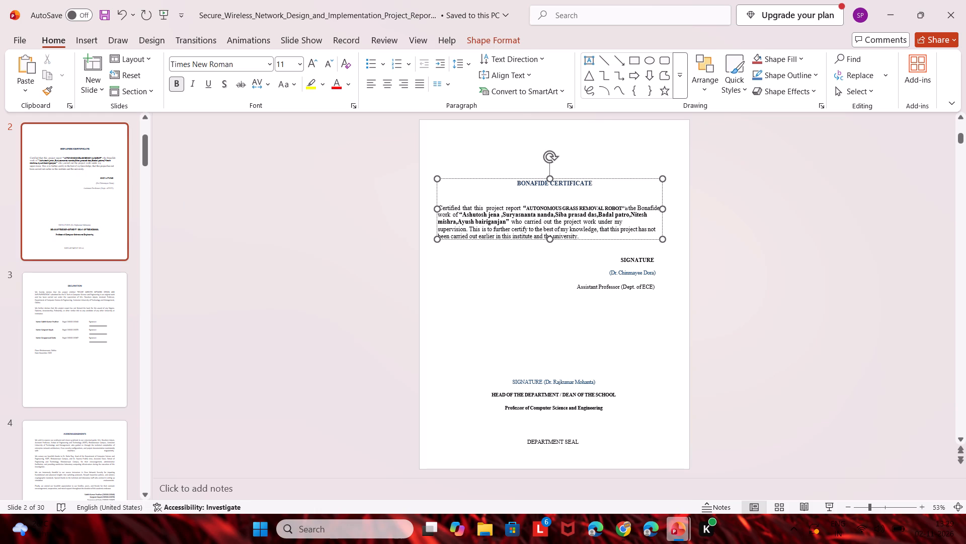
left_click(623, 209)
left_click(621, 209)
key("BackSpace")
key("BackSpace")
key("BackSpace")
key("BackSpace")
key("BackSpace")
key("BackSpace")
key("BackSpace")
key("BackSpace")
key("BackSpace")
key("BackSpace")
key("BackSpace")
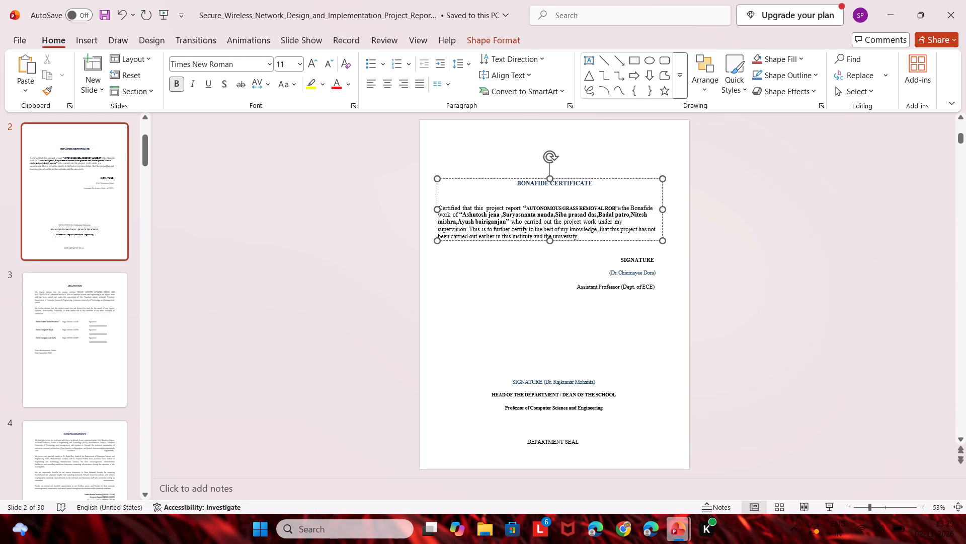
key("BackSpace")
key("BackSpace")
key("BackSpace")
key("BackSpace")
key("BackSpace")
key("BackSpace")
key("BackSpace")
key("BackSpace")
key("BackSpace")
key("BackSpace")
key("BackSpace")
key("BackSpace")
key("BackSpace")
key("BackSpace")
key("BackSpace")
key("BackSpace")
key("BackSpace")
key("BackSpace")
key("BackSpace")
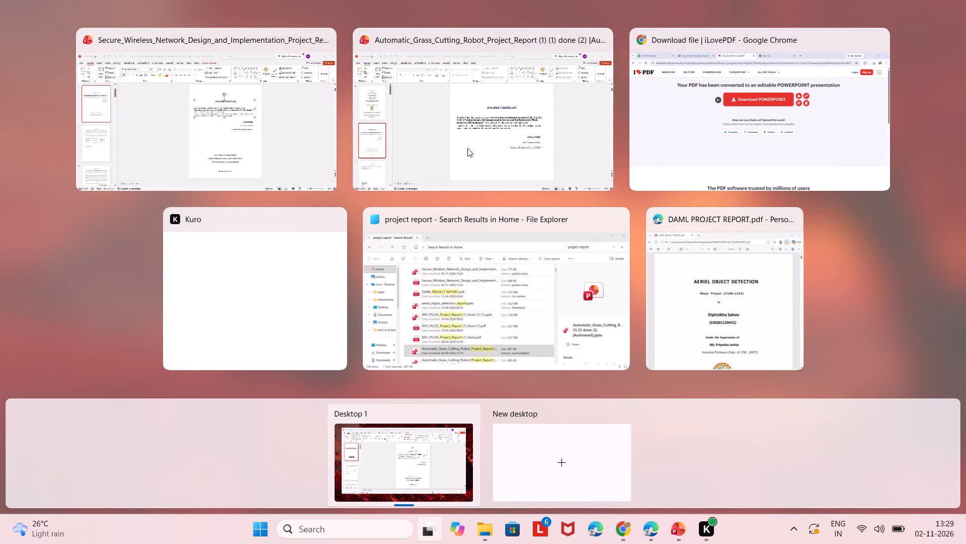
In the Secure Wireless Network report, copy the cover title SECURE WIRELESS NETWORK DESIGN AND IMPLEMENTATION into the empty quotation marks of slide 2's Bonafide Certificate paragraph.
left_click(467, 148)
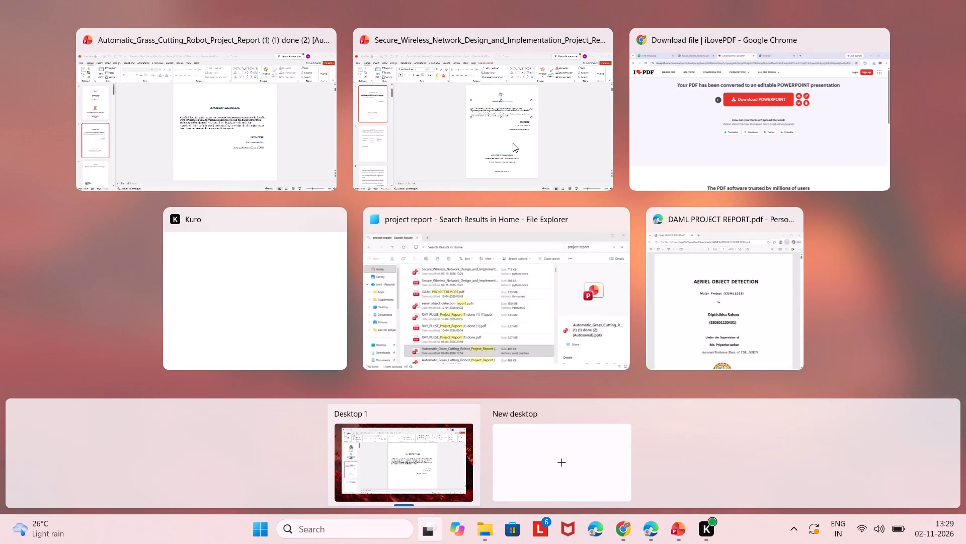
left_click(513, 143)
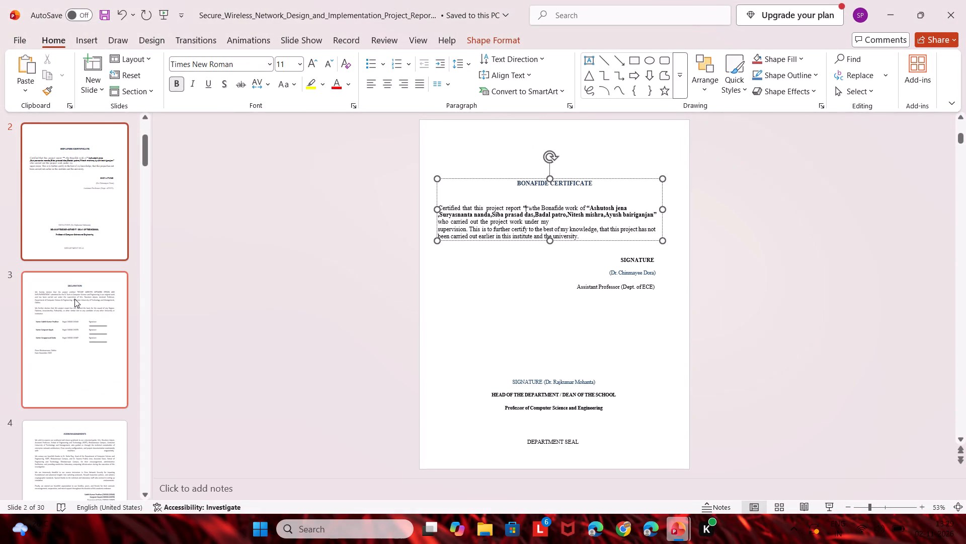
scroll(79, 292, "up", 1)
left_click(87, 229)
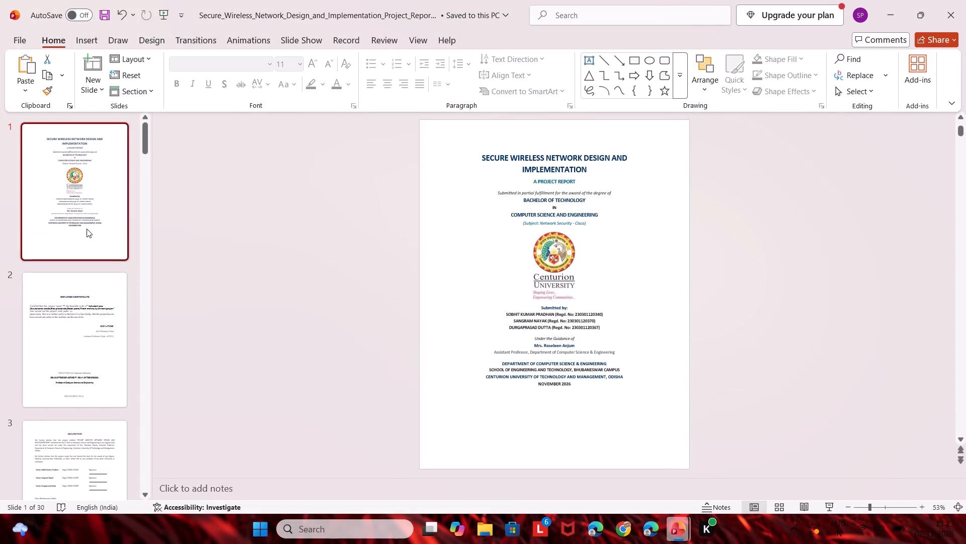
left_click_drag(482, 159, 567, 164)
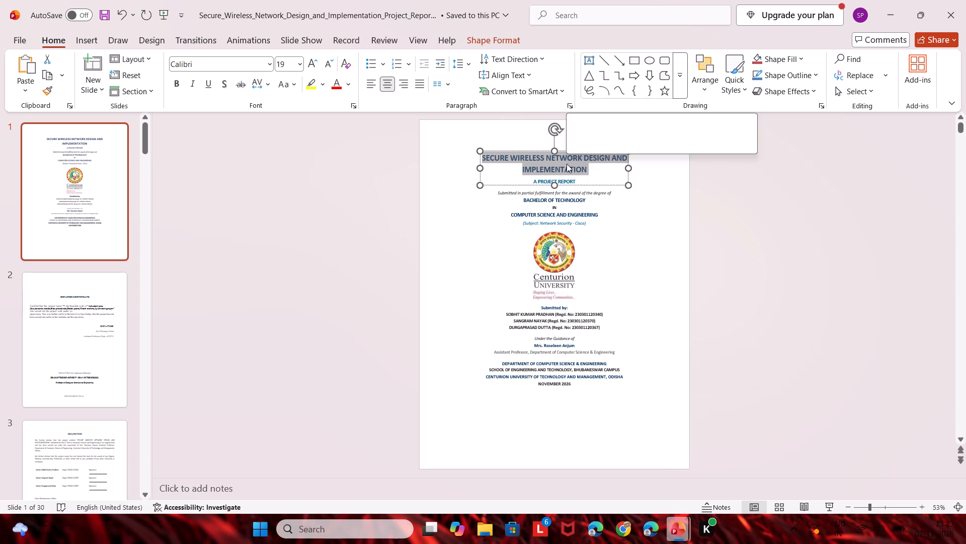
key("ctrl+c")
left_click(25, 344)
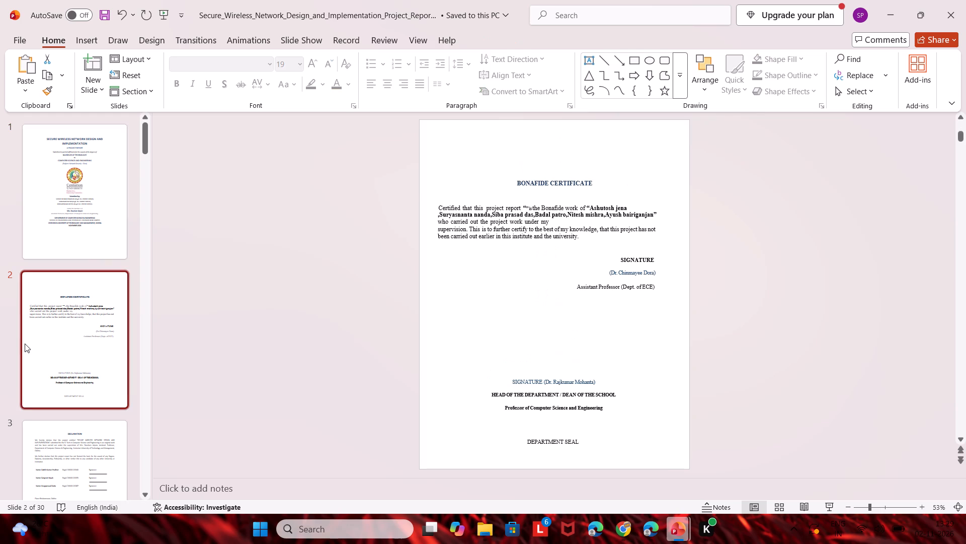
left_click(525, 207)
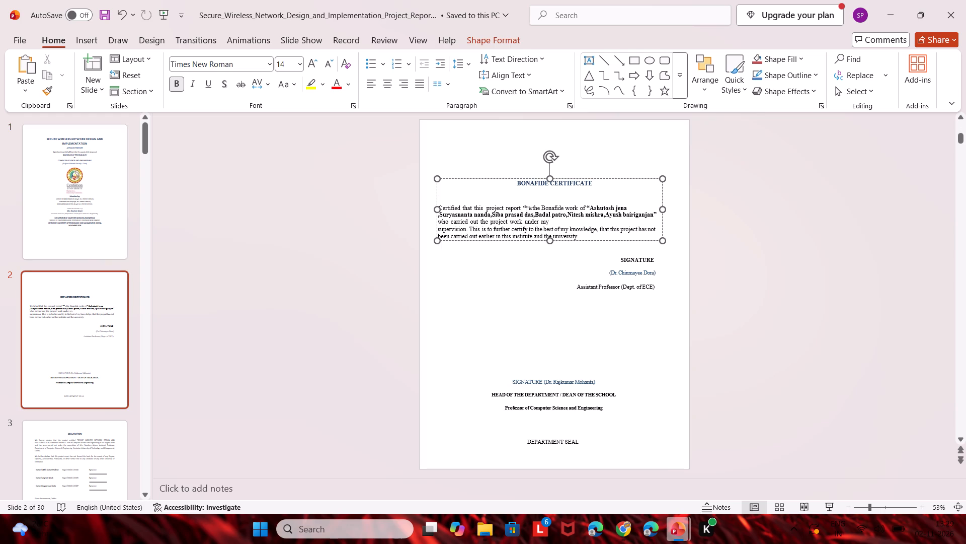
key("ctrl+v")
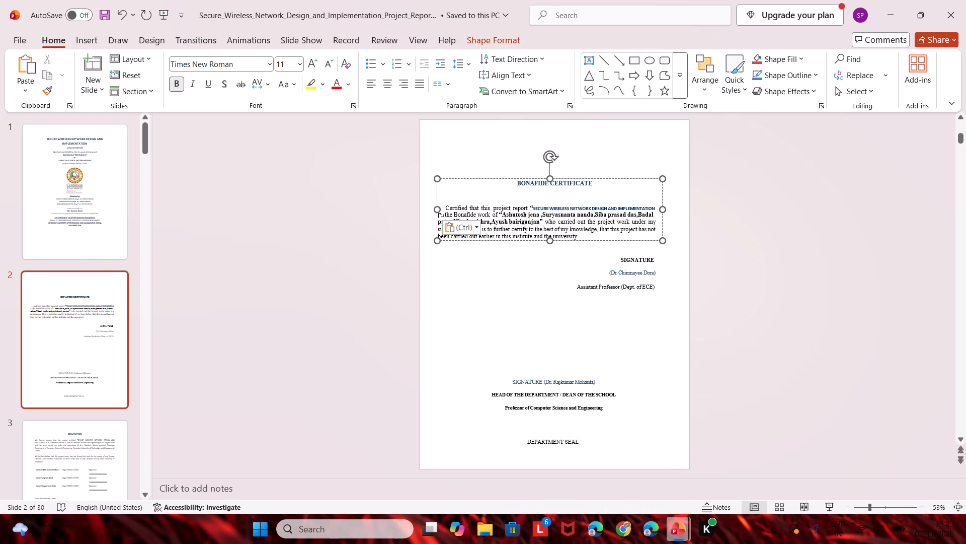
Set the font colour of the title SECURE WIRELESS NETWORK DESIGN AND IMPLEMENTATION in the certificate paragraph to black.
triple_click(596, 208)
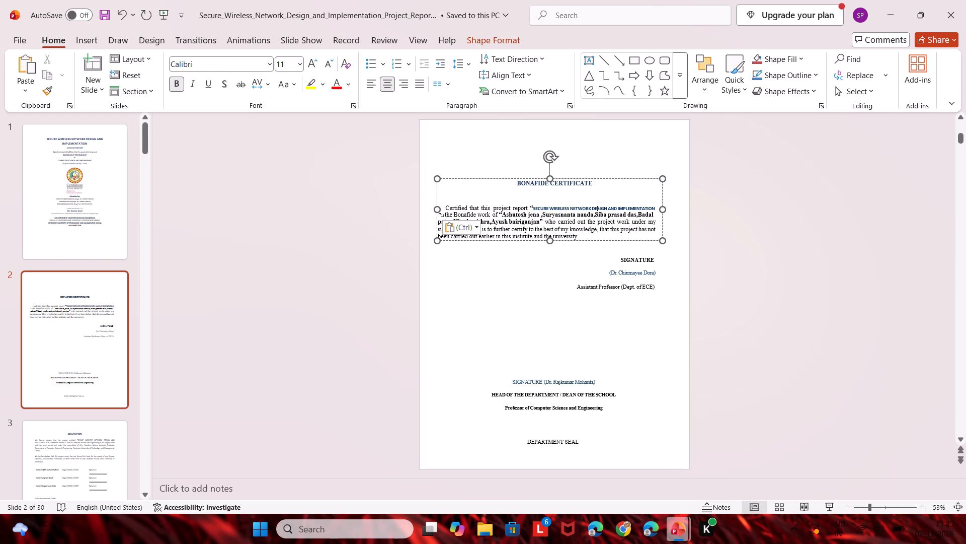
left_click(534, 188)
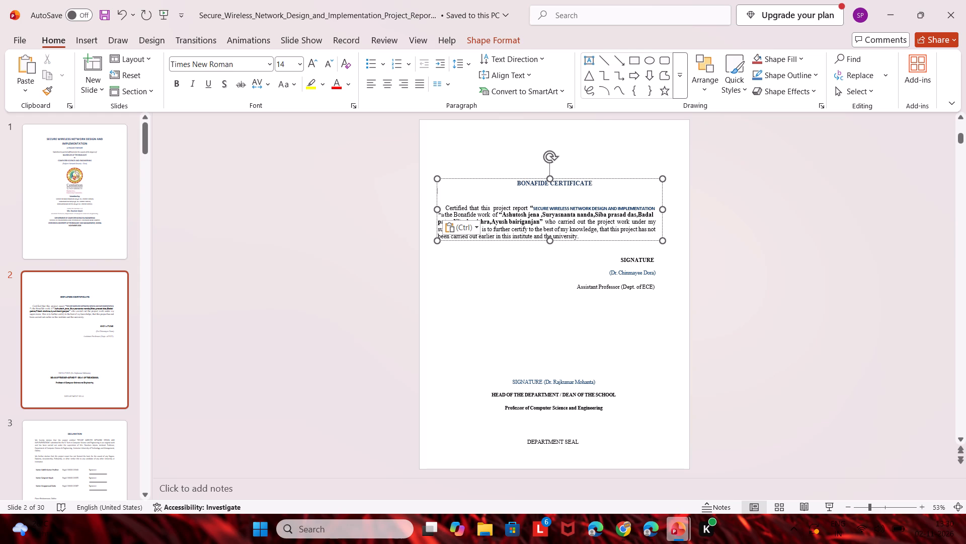
right_click_drag(531, 208, 633, 205)
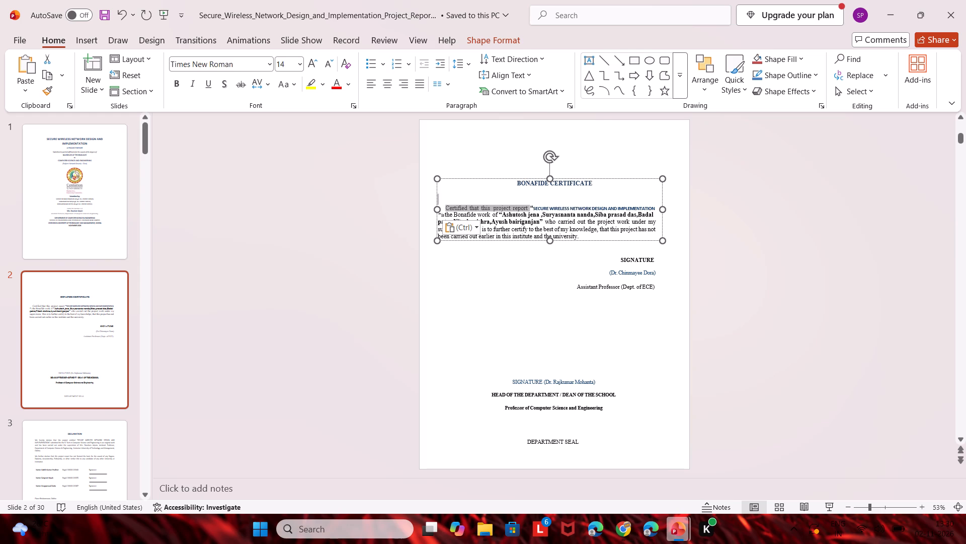
right_click_drag(633, 205, 654, 211)
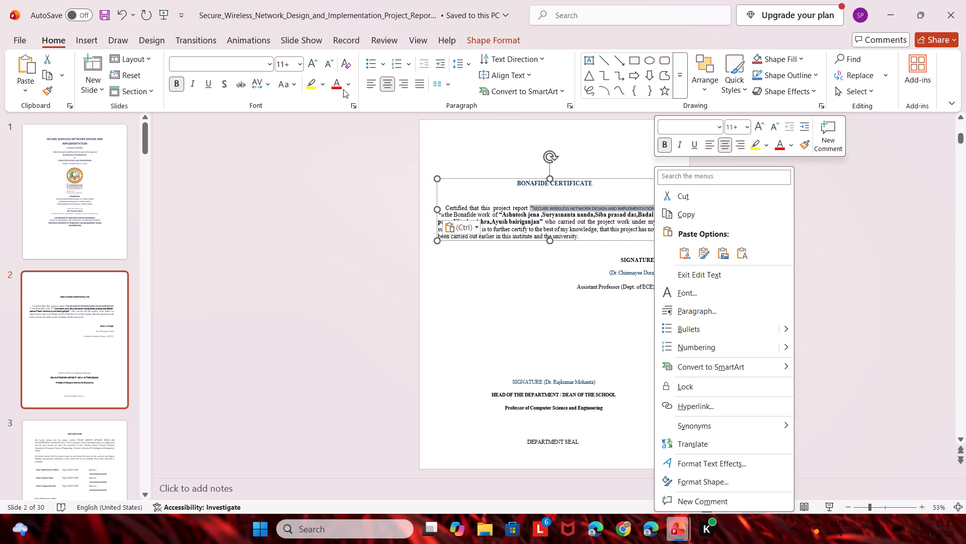
left_click(787, 143)
left_click(802, 203)
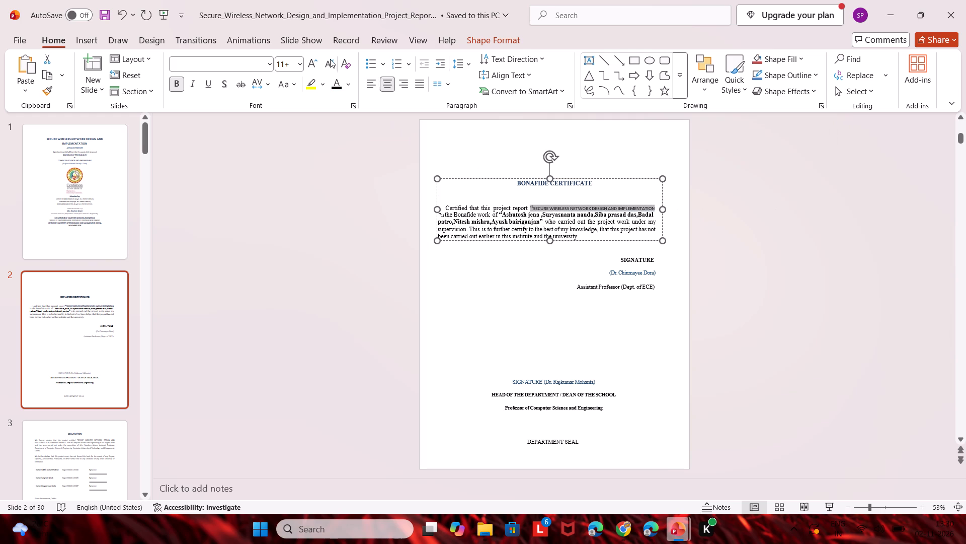
Compare the font and size of the certificate's body text with those of the inserted project title.
left_click(302, 63)
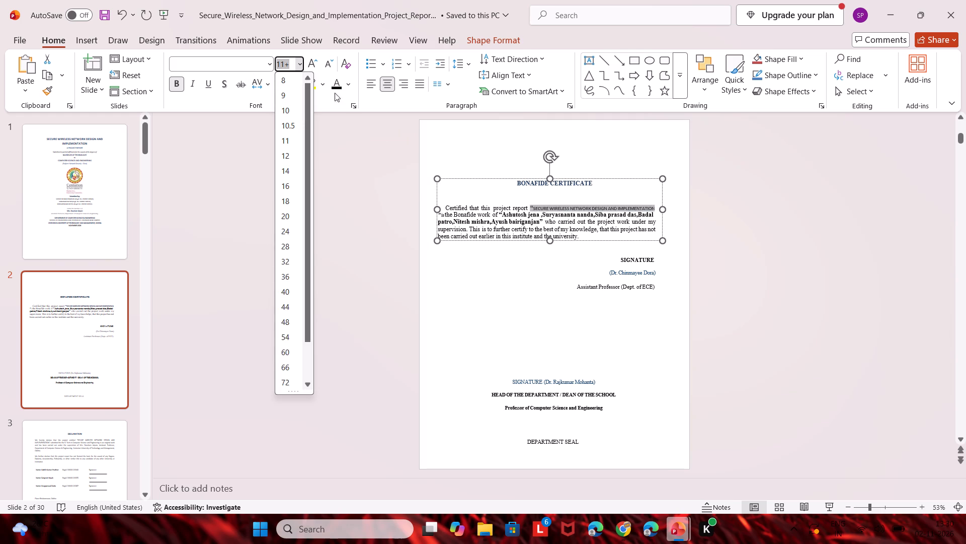
left_click(249, 67)
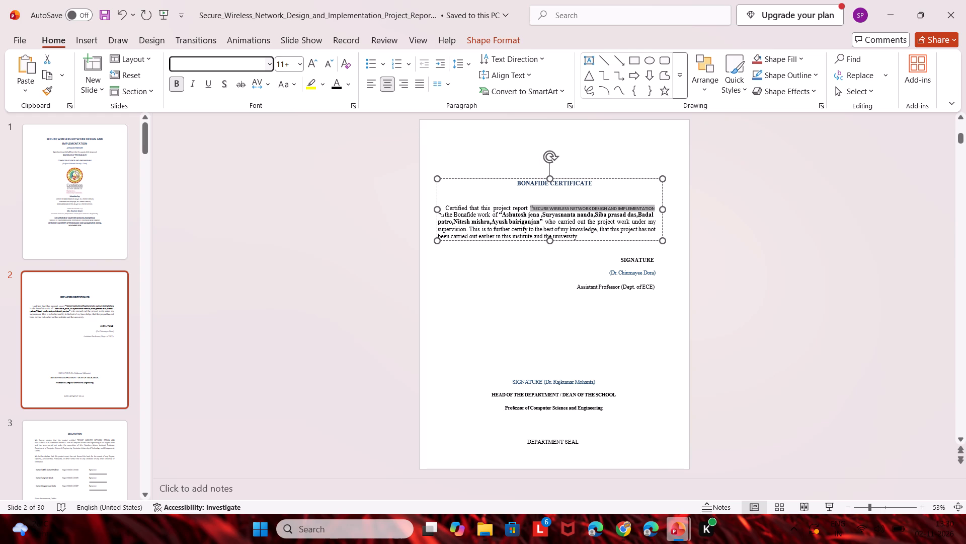
right_click_drag(490, 207, 510, 209)
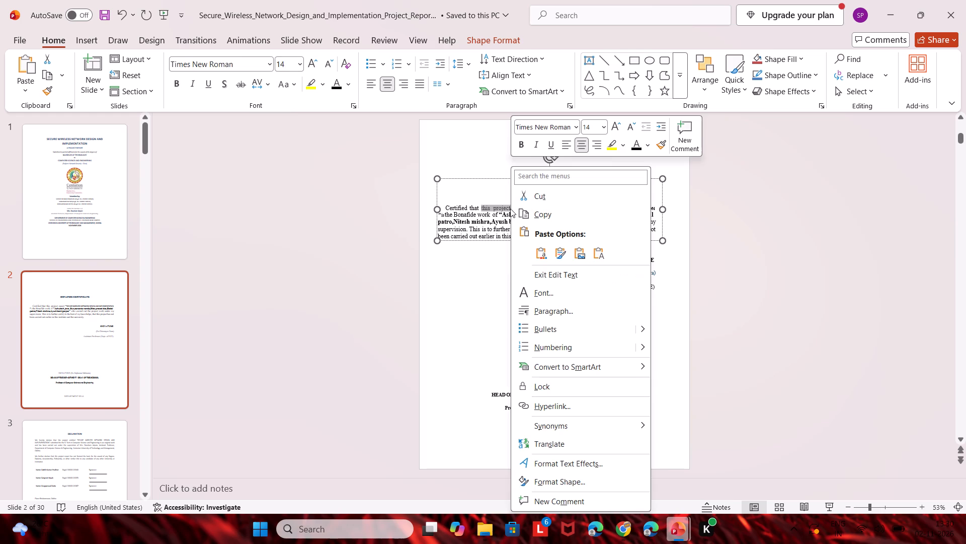
left_click(407, 140)
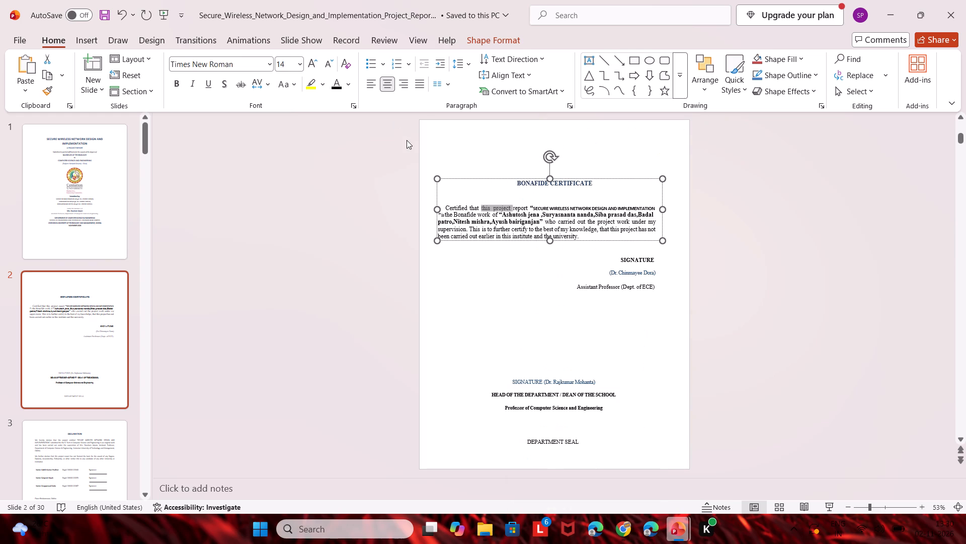
right_click_drag(580, 207, 604, 207)
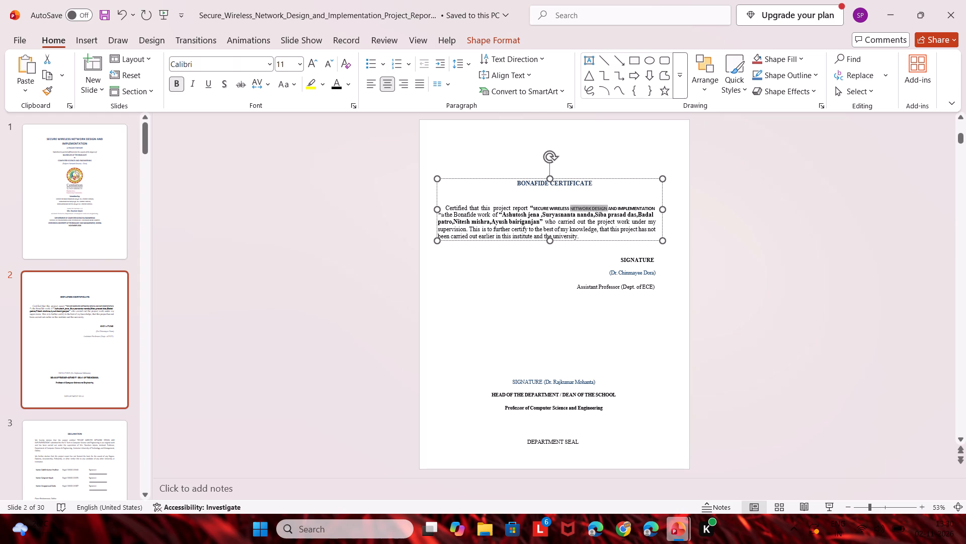
right_click_drag(604, 207, 576, 209)
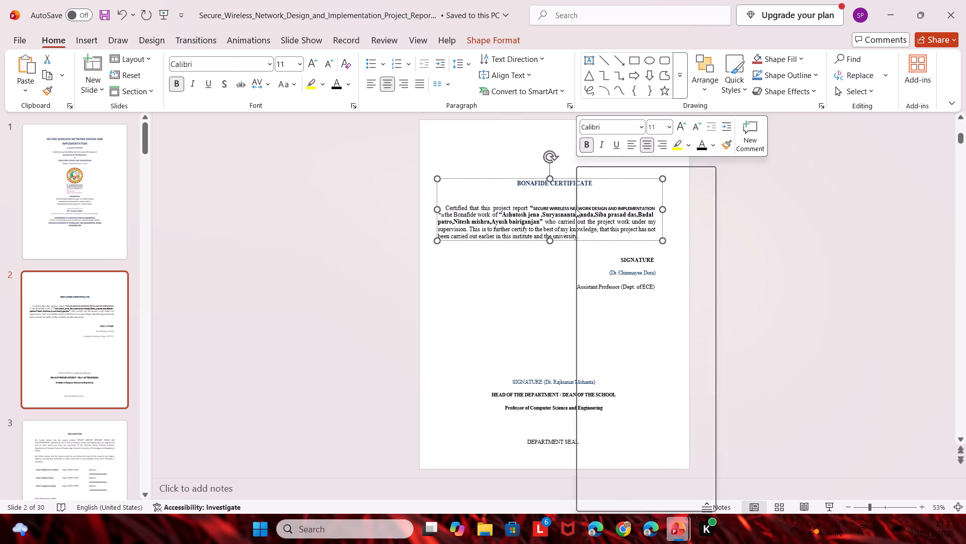
left_click(537, 210)
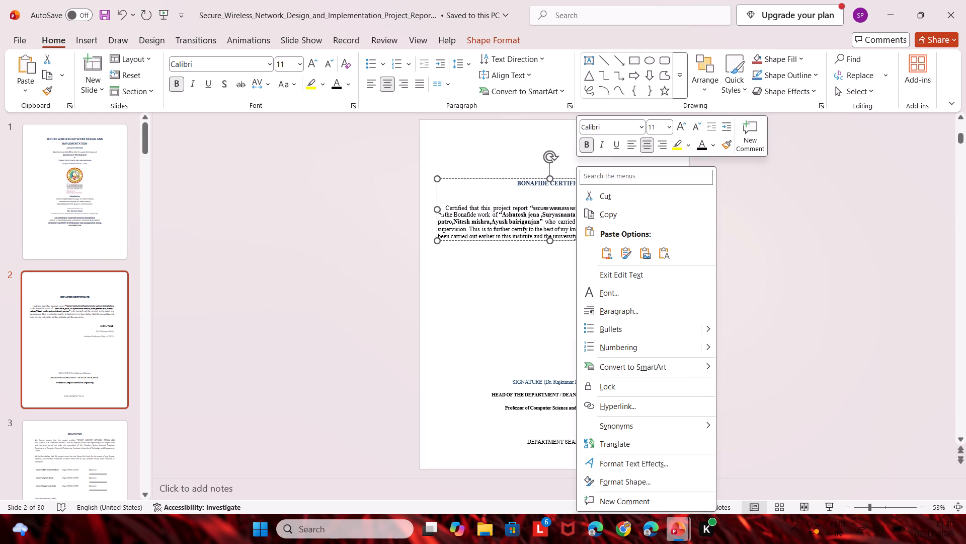
Set the font size of the inserted project title in the certificate paragraph to 14.
left_click_drag(532, 208, 643, 209)
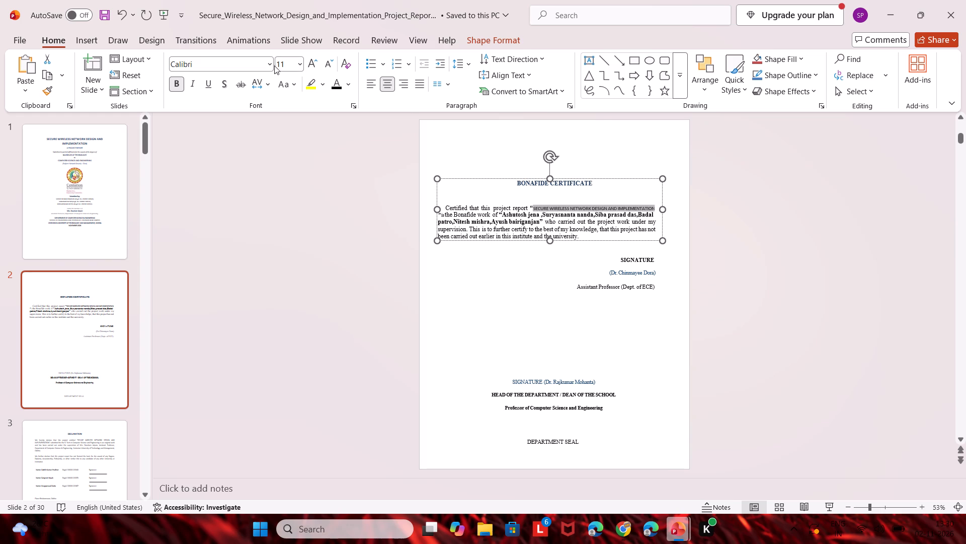
left_click(300, 68)
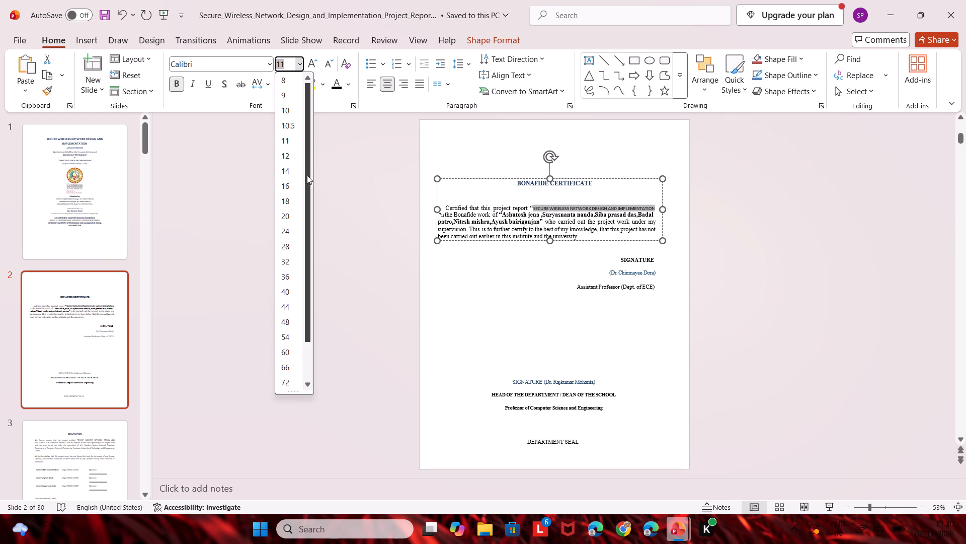
left_click(294, 174)
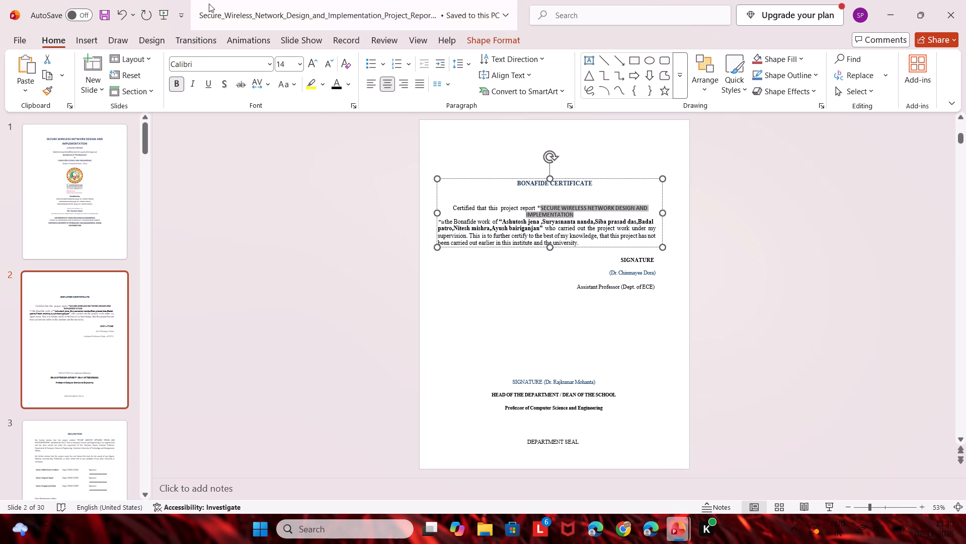
Change the font of the inserted project title to Times New Roman and deselect the text box.
left_click(266, 63)
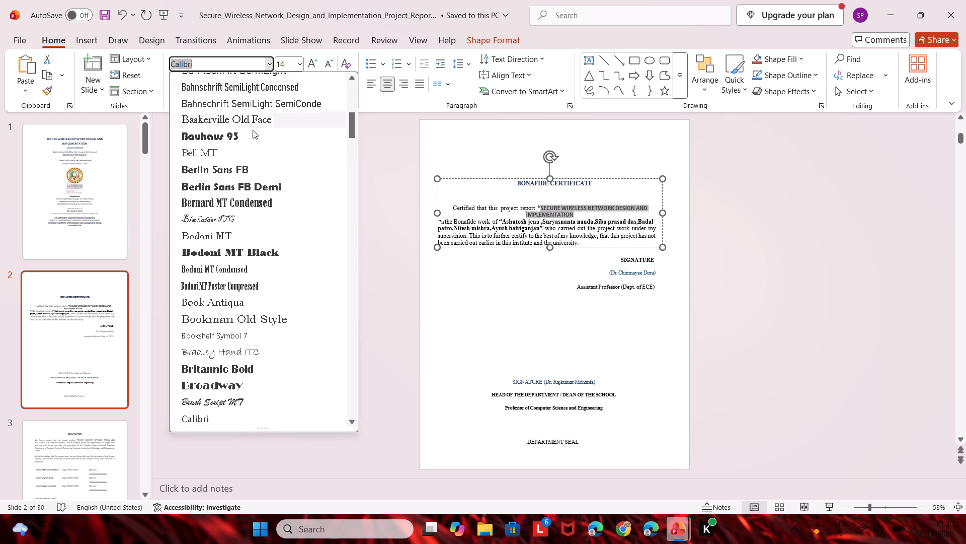
scroll(250, 146, "up", 5)
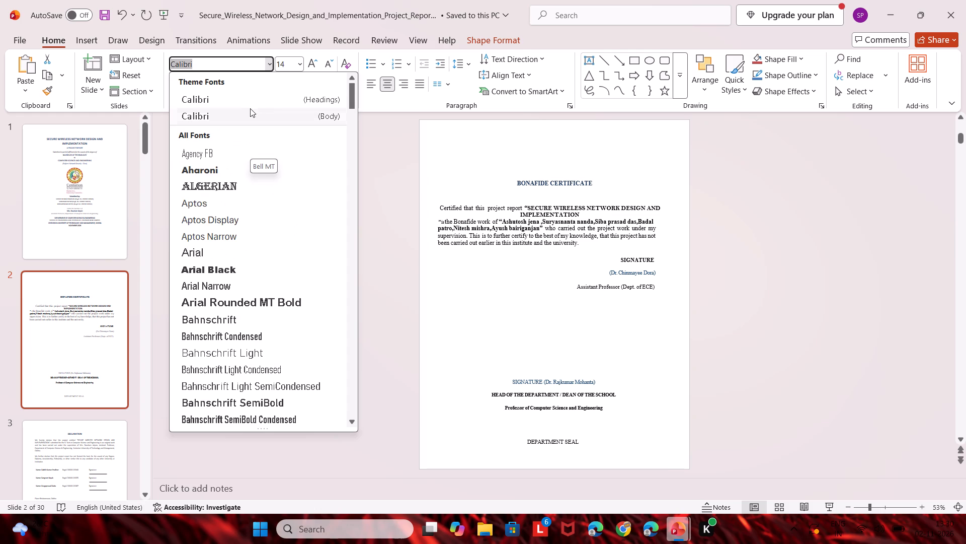
key("BackSpace")
type("time")
scroll(259, 93, "right", 3)
key("s")
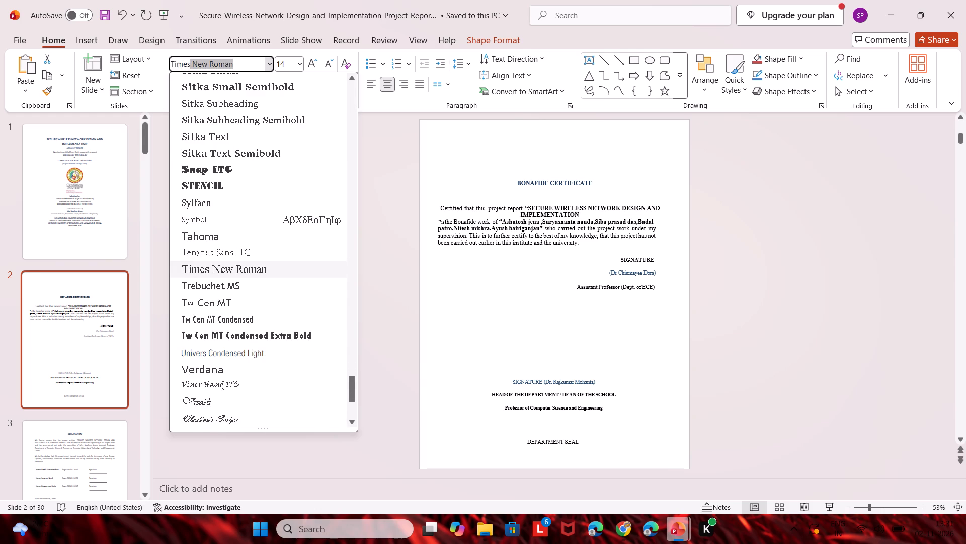
left_click(247, 63)
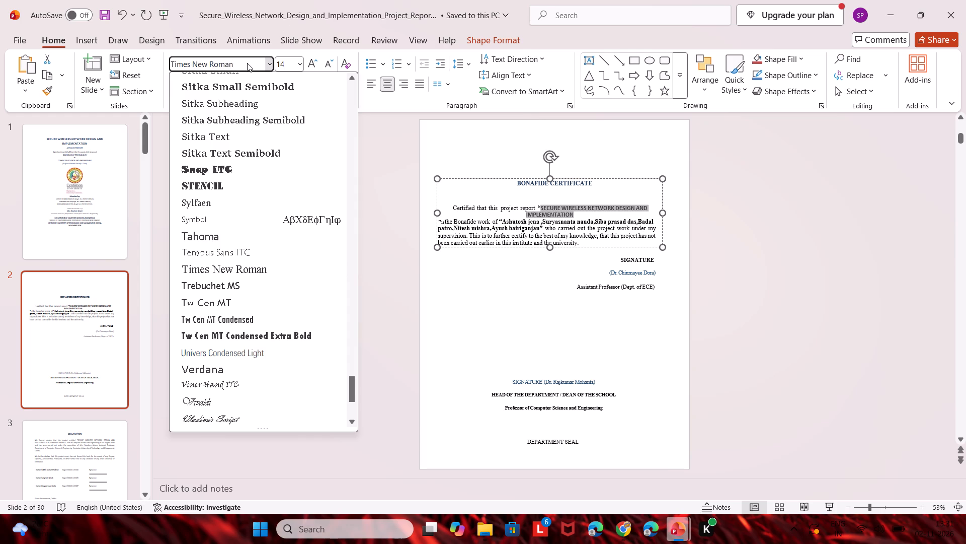
key("Return")
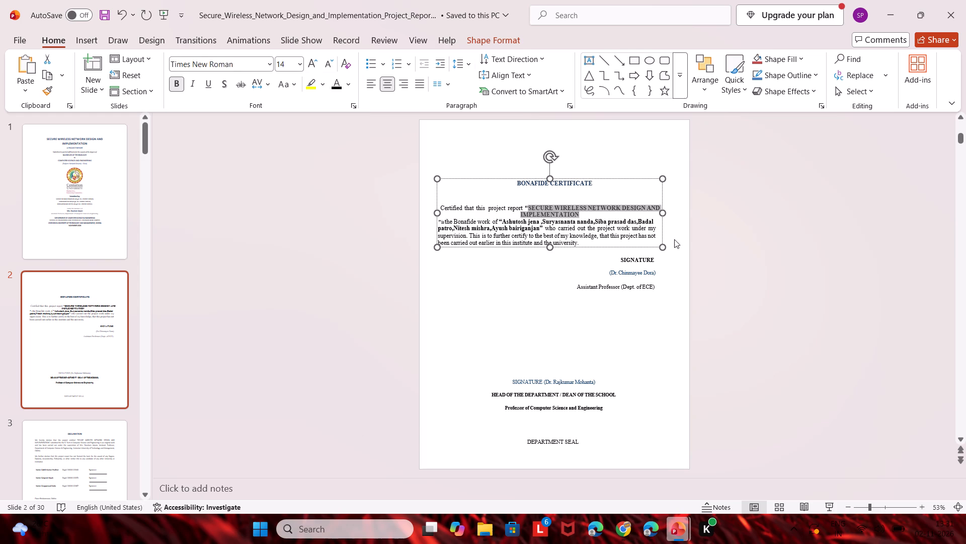
left_click(692, 233)
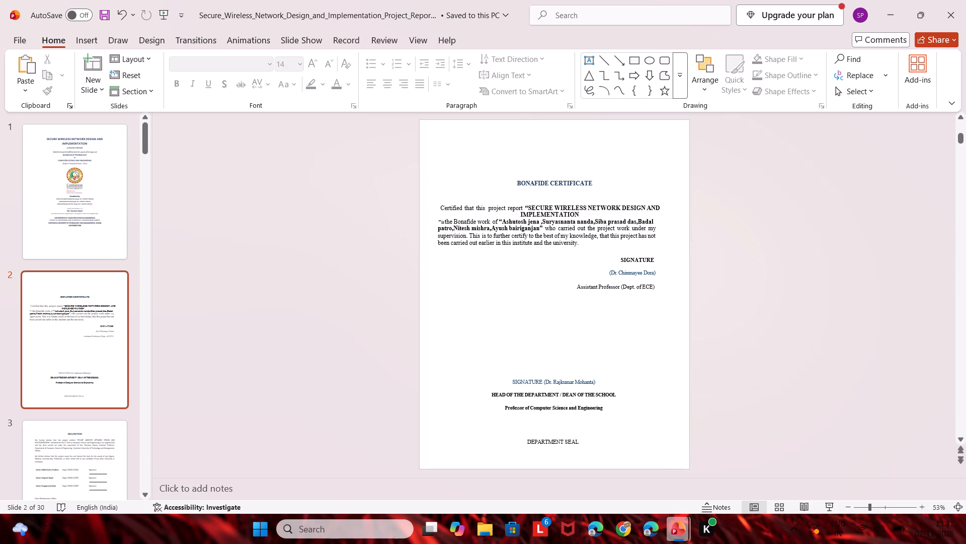
Widen the certificate text box so that it extends to the slide's right edge.
left_click(571, 200)
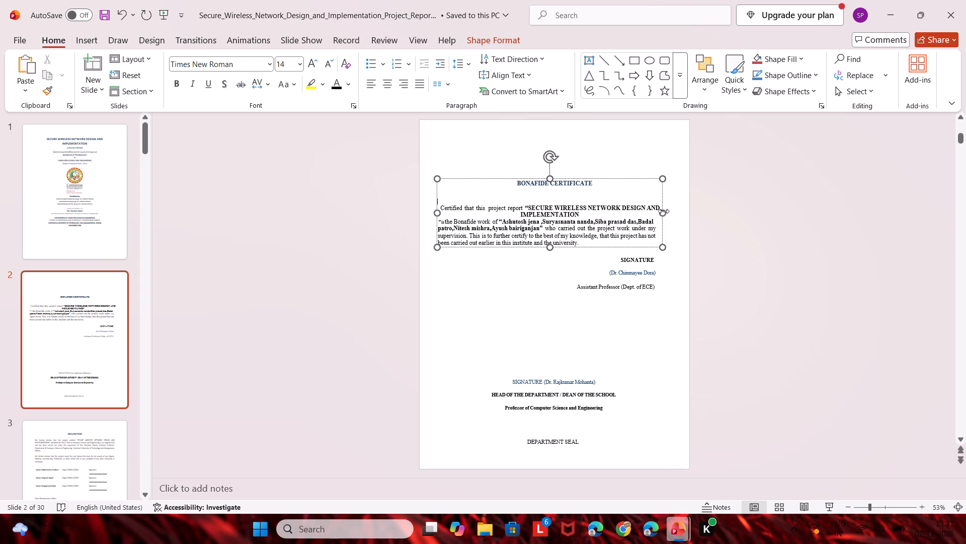
left_click_drag(664, 211, 748, 207)
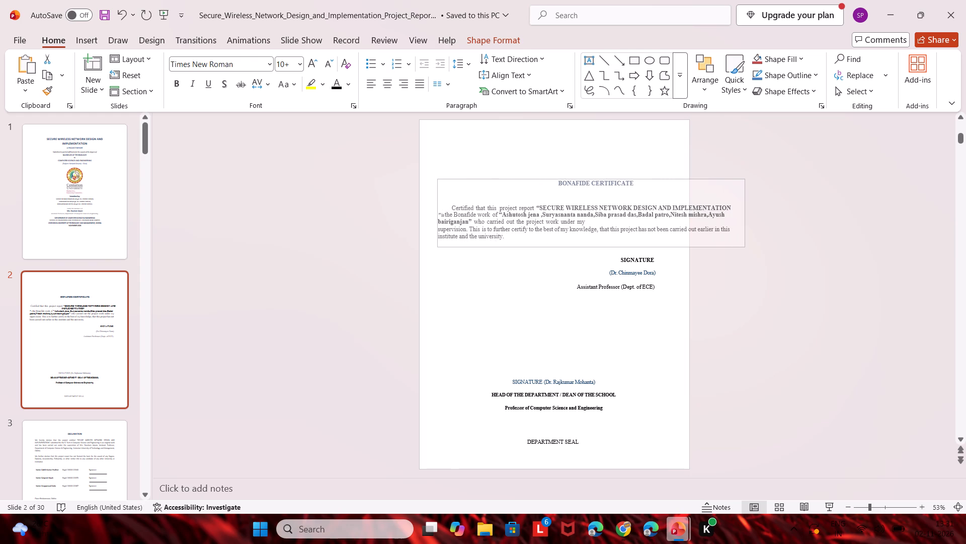
left_click_drag(748, 207, 758, 212)
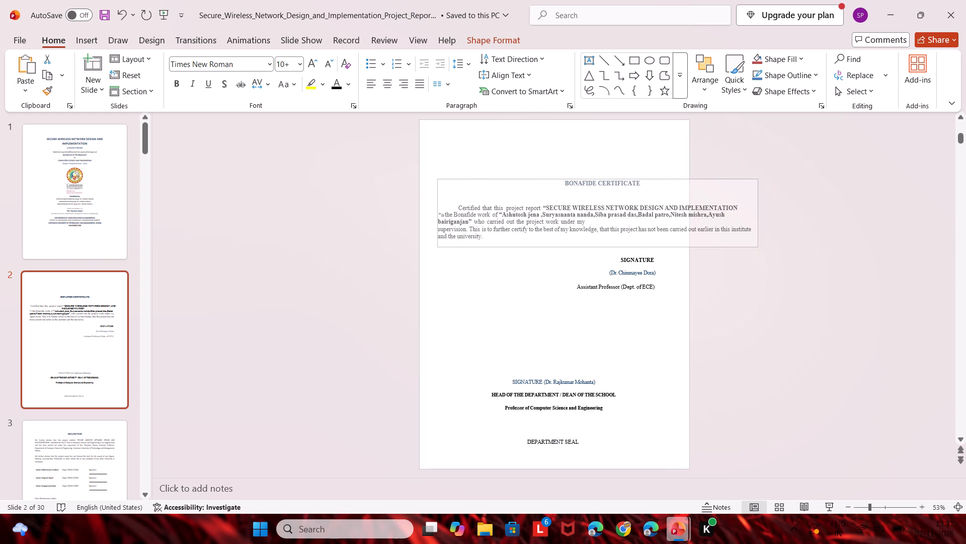
left_click_drag(758, 212, 727, 209)
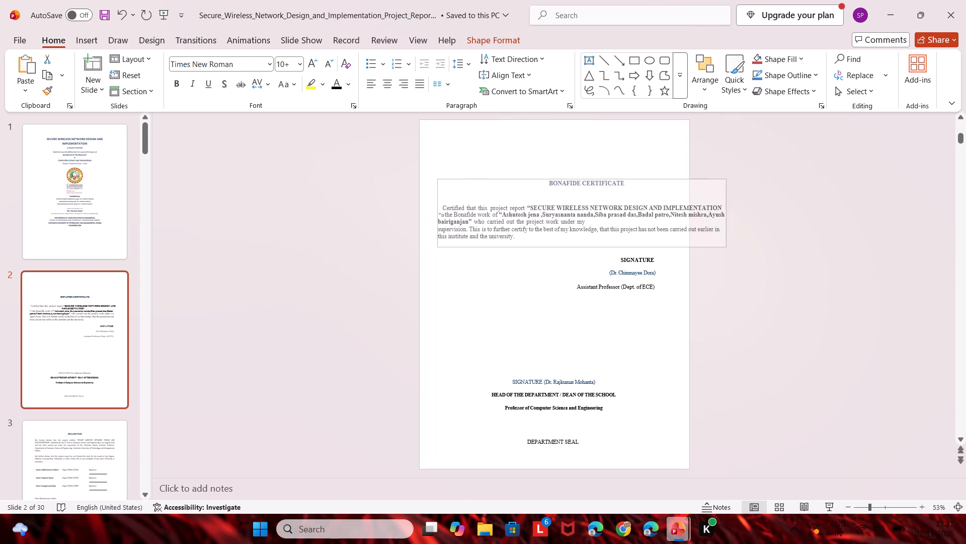
left_click_drag(727, 209, 639, 202)
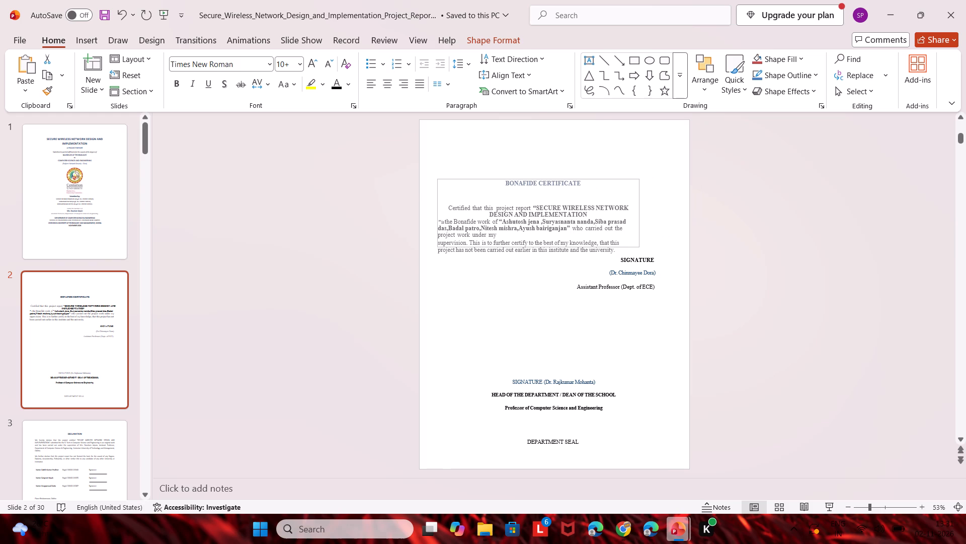
left_click_drag(639, 202, 688, 212)
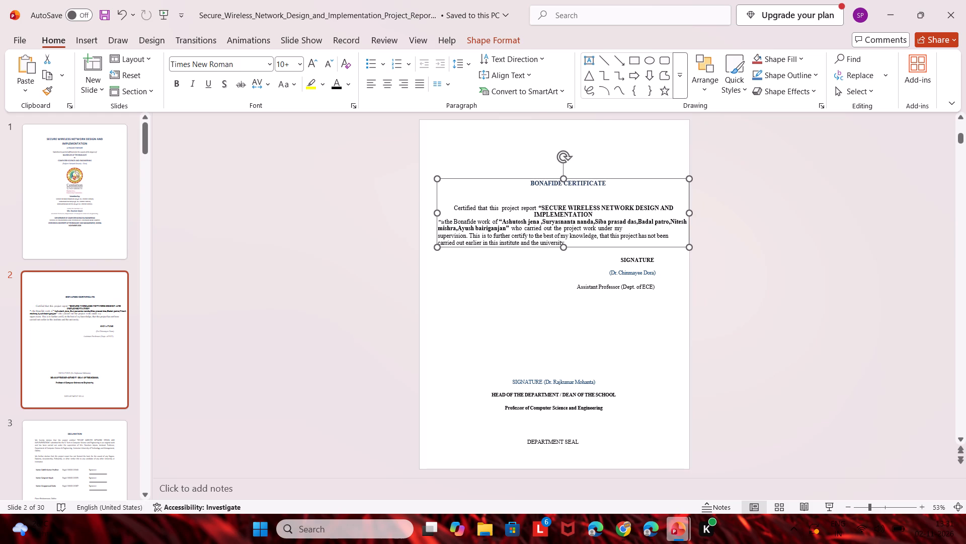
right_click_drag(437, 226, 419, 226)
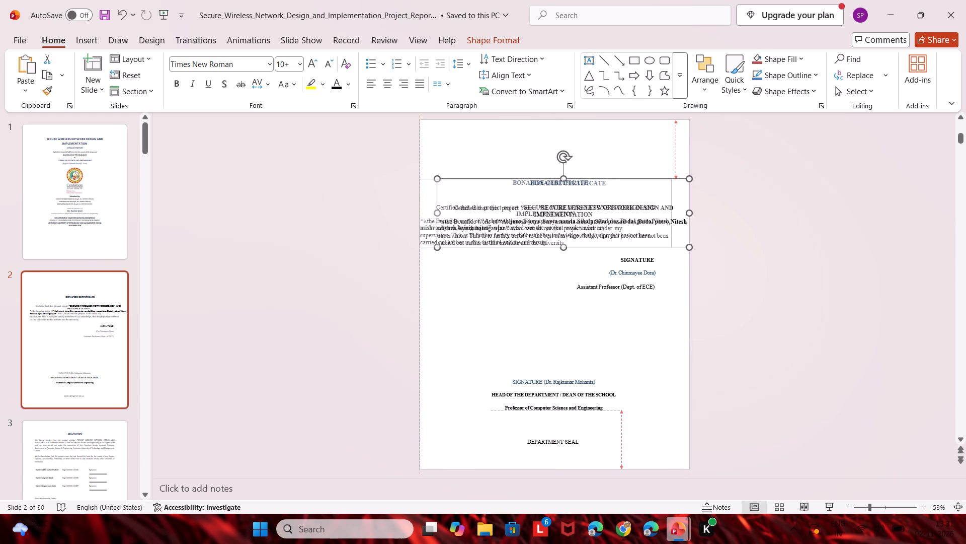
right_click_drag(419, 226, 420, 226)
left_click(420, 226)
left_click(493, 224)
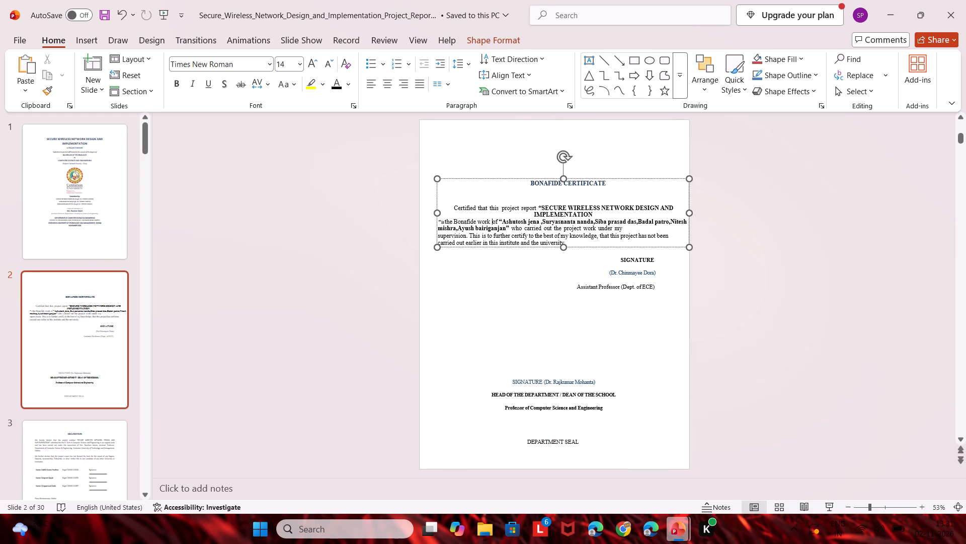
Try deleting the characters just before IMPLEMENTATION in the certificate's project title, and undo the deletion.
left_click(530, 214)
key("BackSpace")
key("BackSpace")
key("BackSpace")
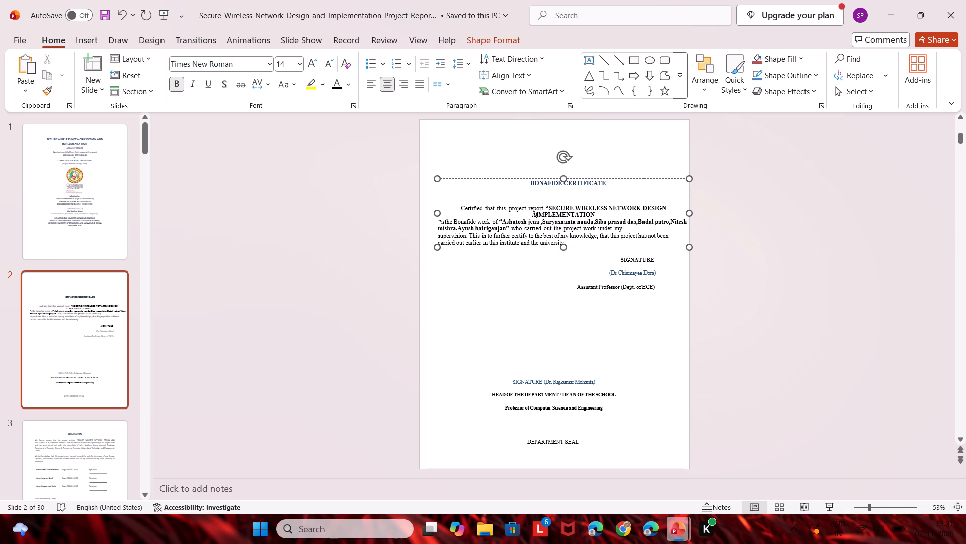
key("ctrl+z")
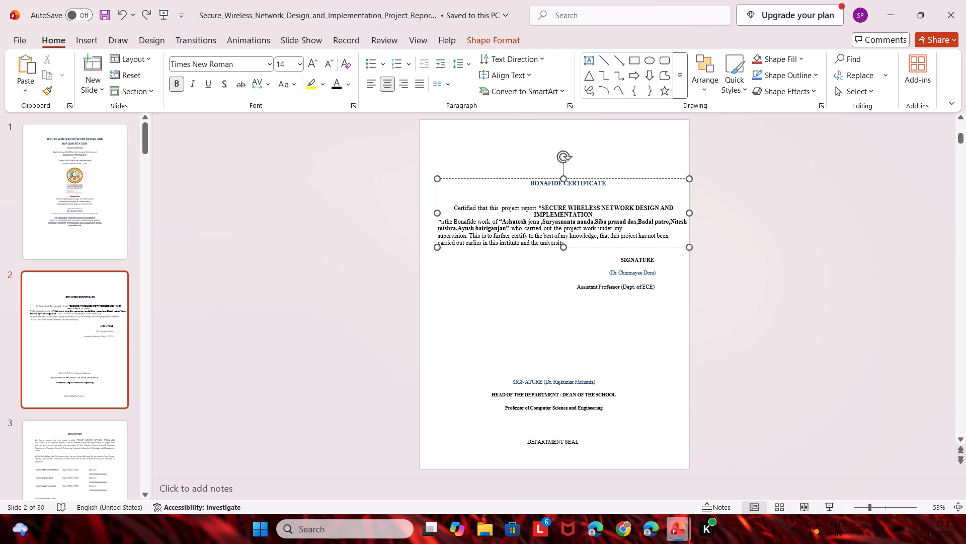
Remove the line break between IMPLEMENTATION and its closing quotation mark in the certificate paragraph.
left_click(440, 221)
key("Left")
key("BackSpace")
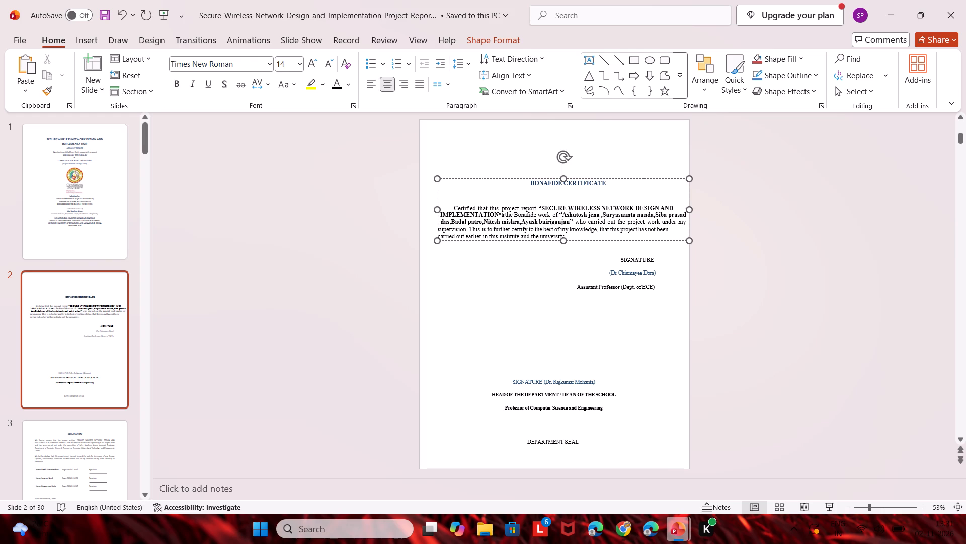
Shift the certificate text box and narrow it from both sides so it sits roughly centred between the slide margins.
left_click_drag(604, 177, 596, 173)
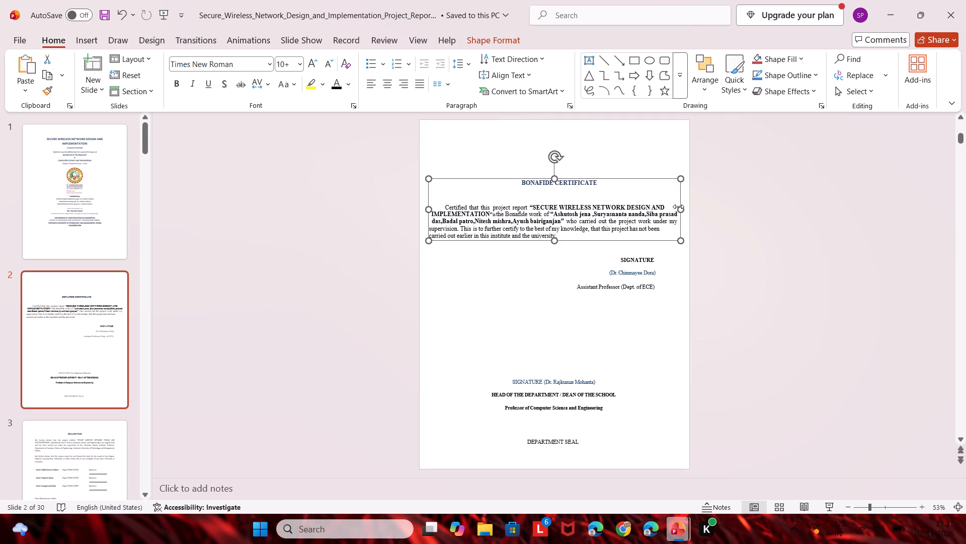
left_click_drag(678, 207, 667, 206)
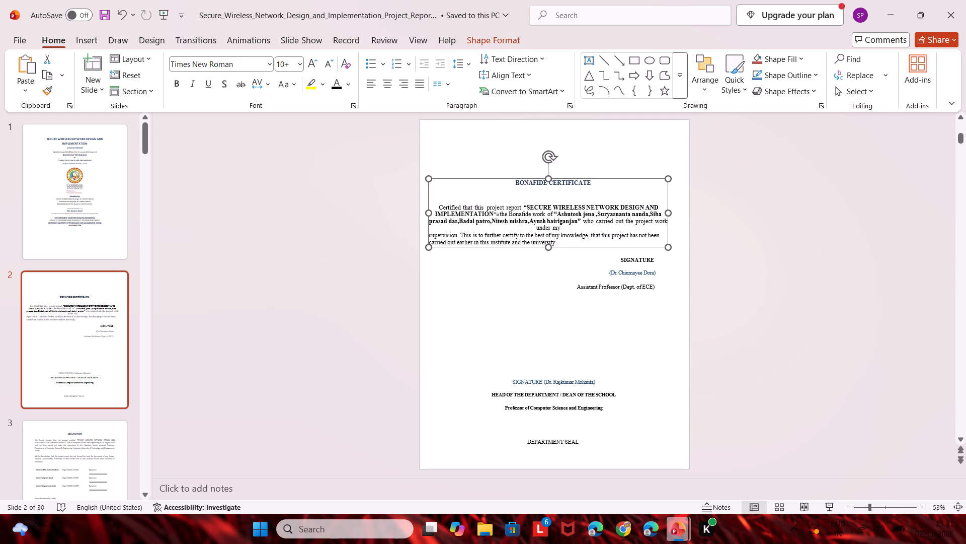
left_click_drag(424, 216, 433, 214)
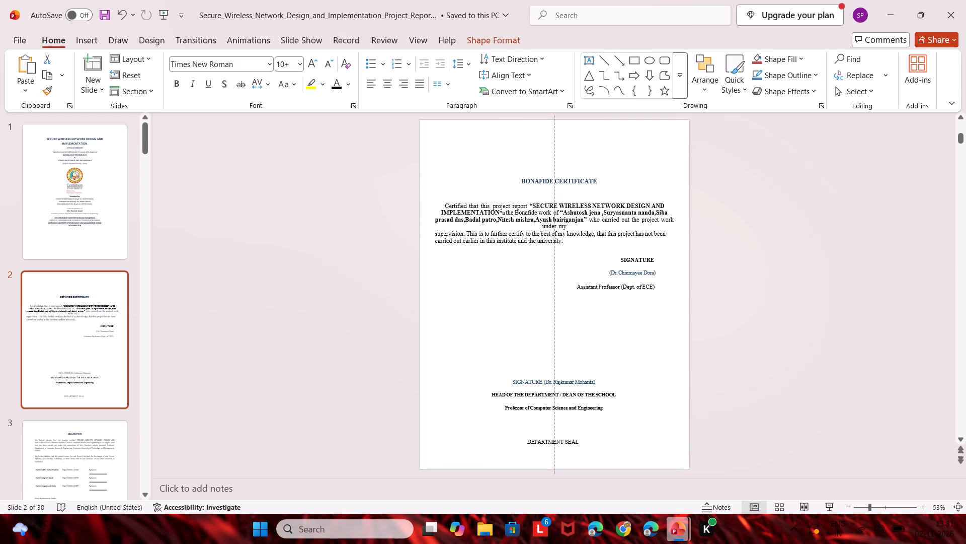
left_click_drag(433, 214, 429, 213)
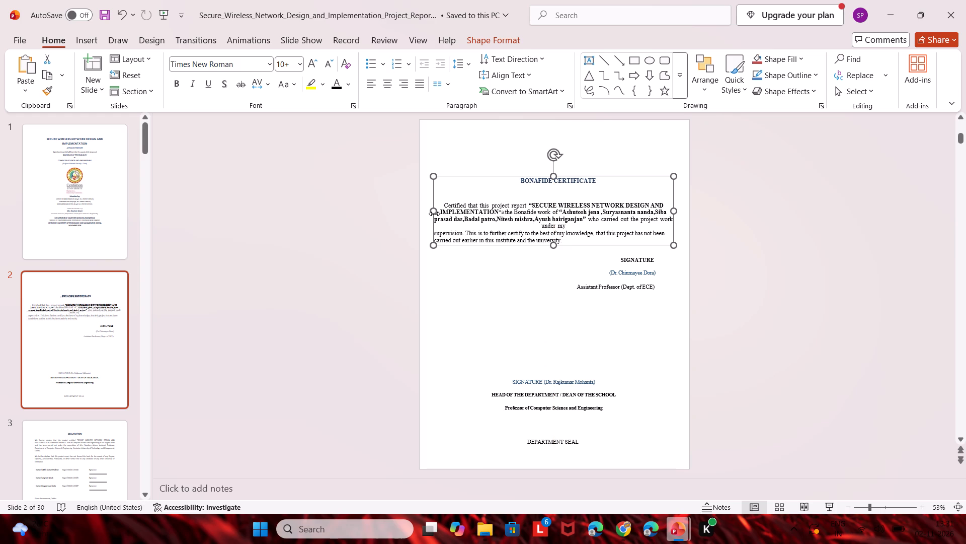
left_click_drag(434, 213, 440, 213)
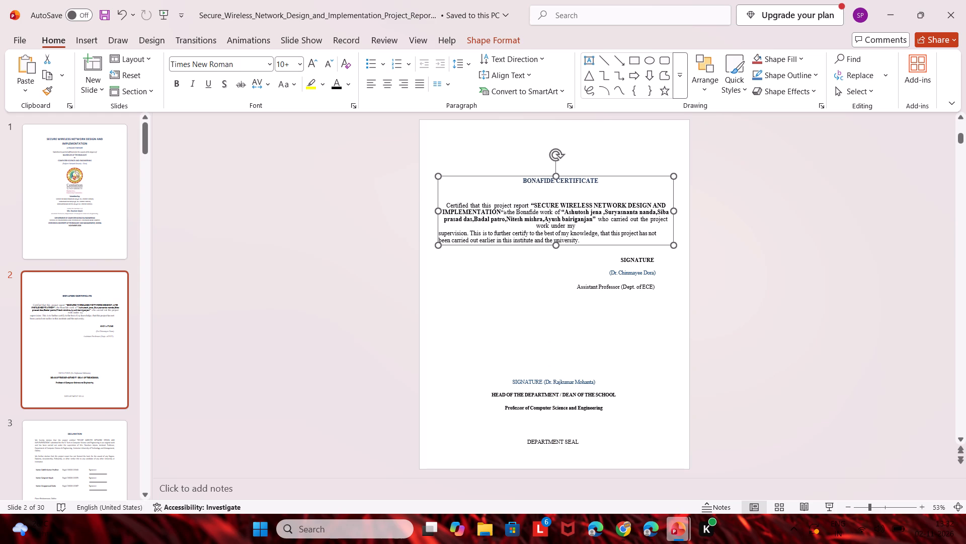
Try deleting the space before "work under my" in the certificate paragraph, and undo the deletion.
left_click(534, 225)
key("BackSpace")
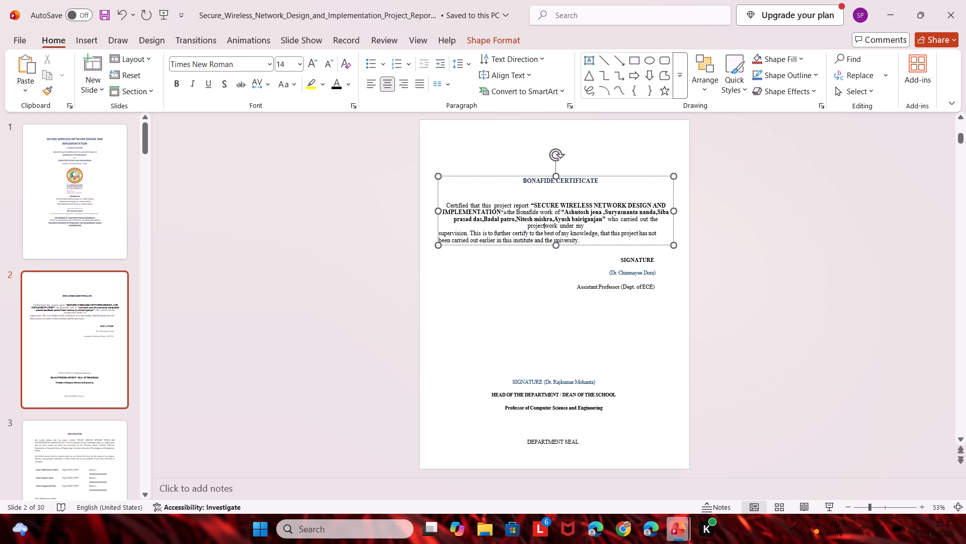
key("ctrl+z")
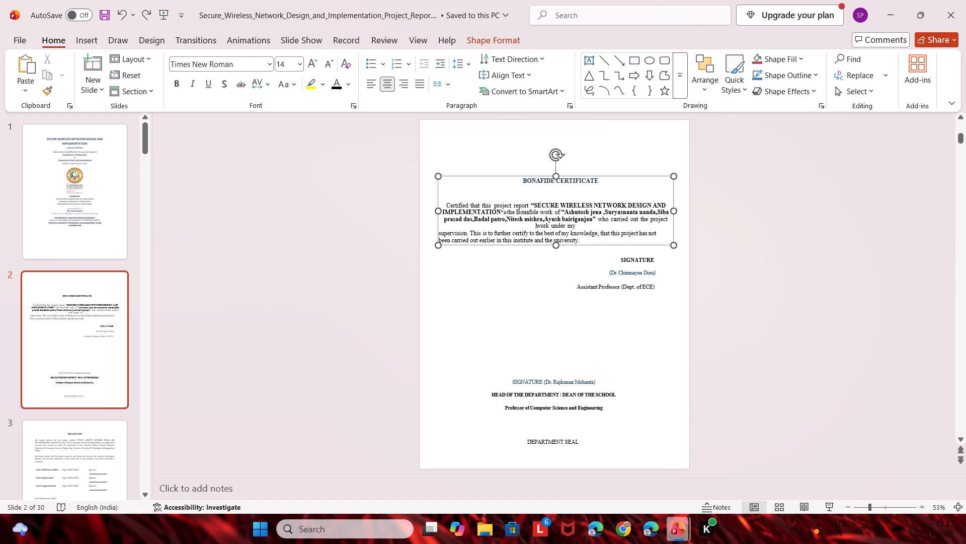
Remove the line break before "supervision" in the certificate paragraph and deselect the text box.
left_click(441, 233)
key("Left")
key("BackSpace")
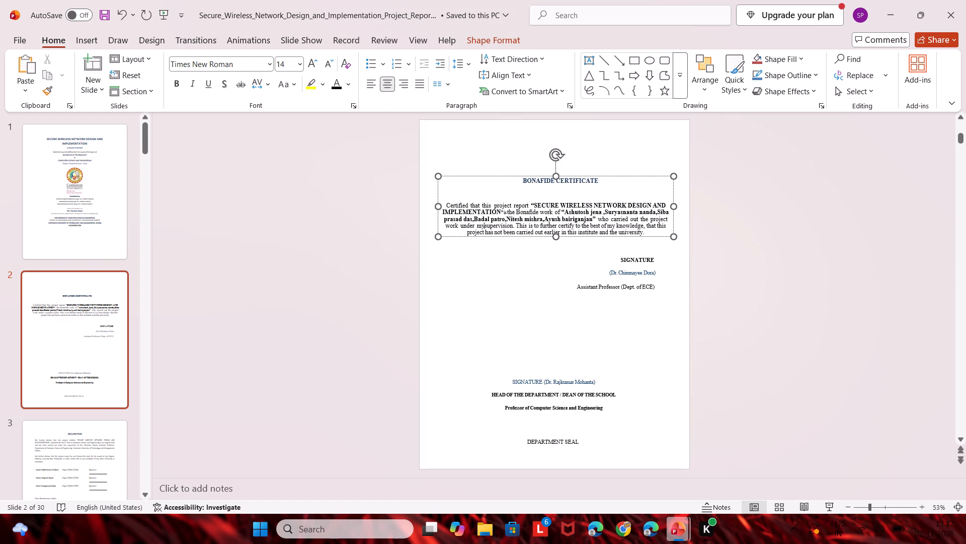
left_click(317, 299)
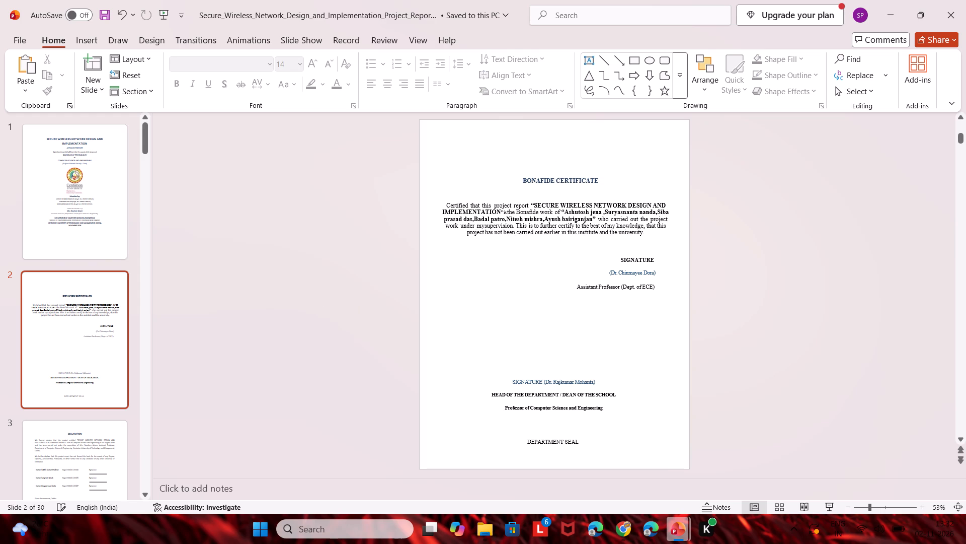
Replace the old student names inside the quotation marks of the certificate paragraph with Durga.
left_click_drag(591, 220, 568, 215)
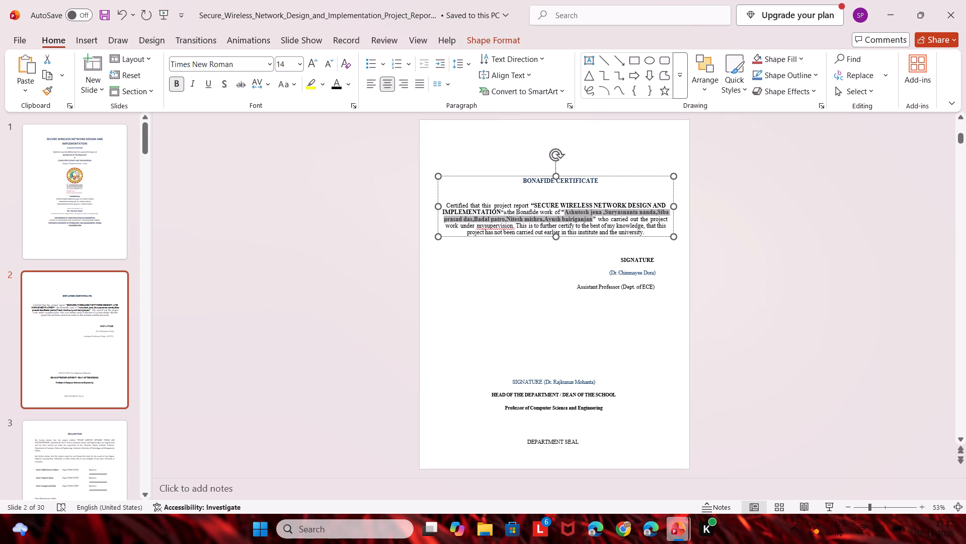
left_click_drag(568, 215, 565, 215)
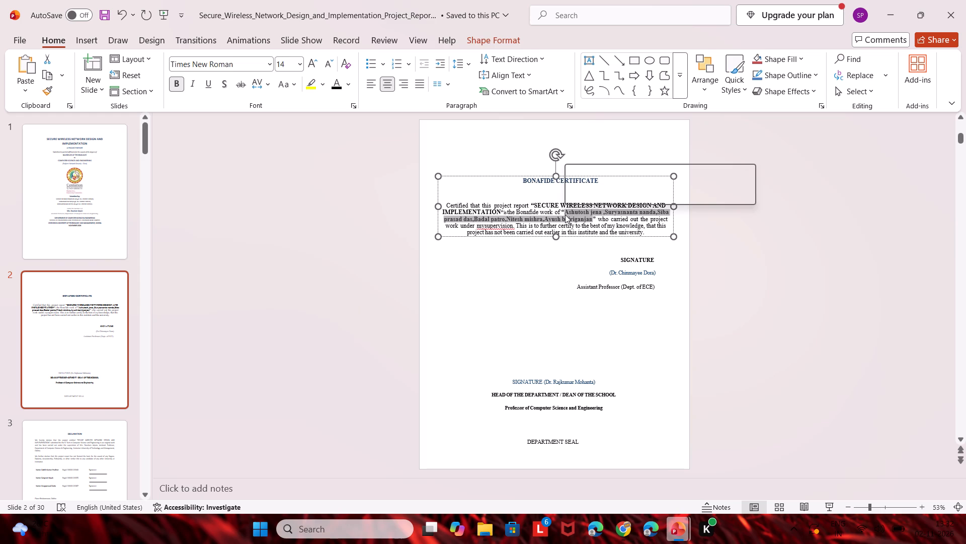
key("BackSpace")
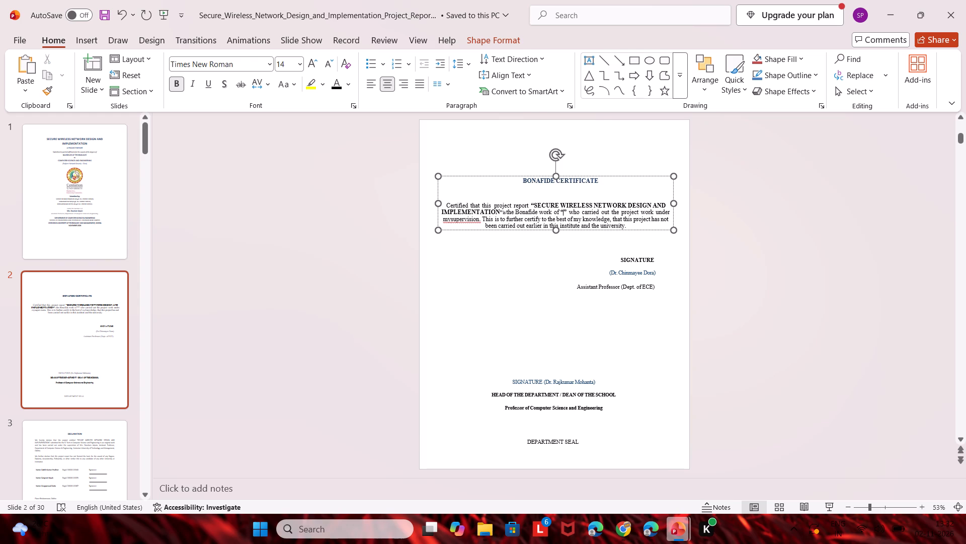
key("d")
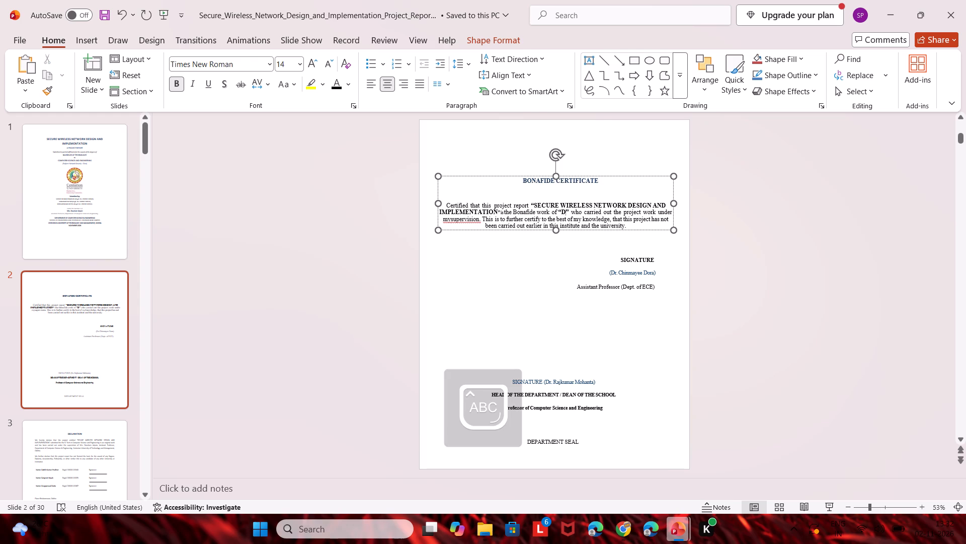
type("UR")
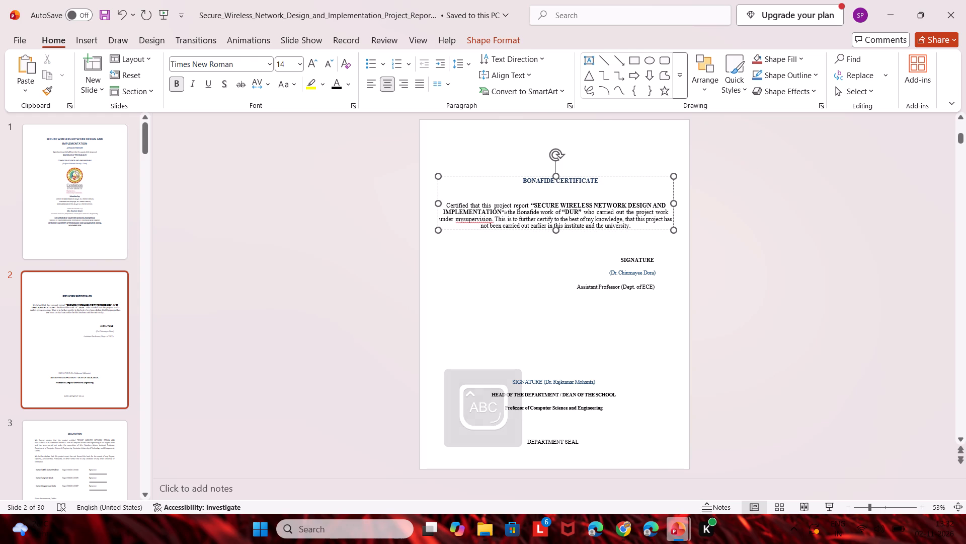
key("BackSpace")
key("BackSpace")
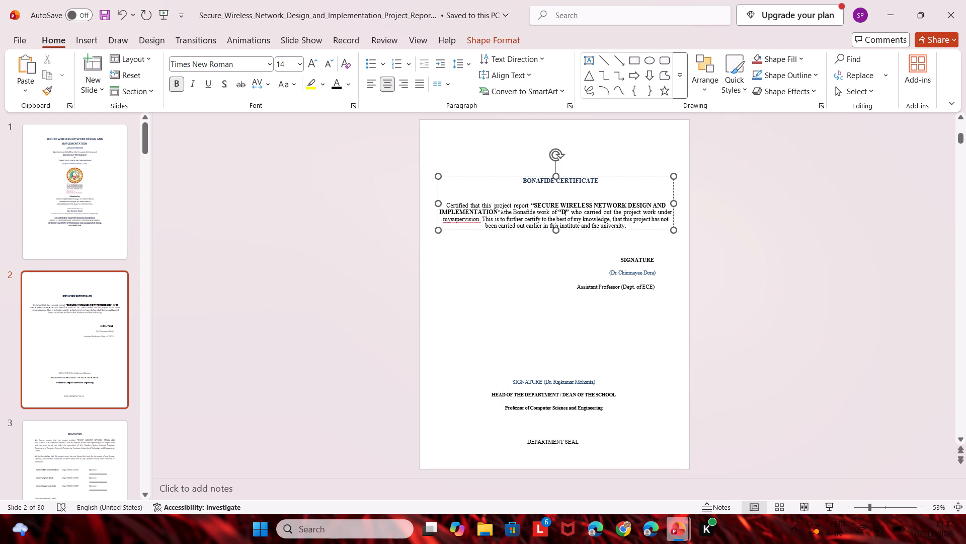
type("urga p")
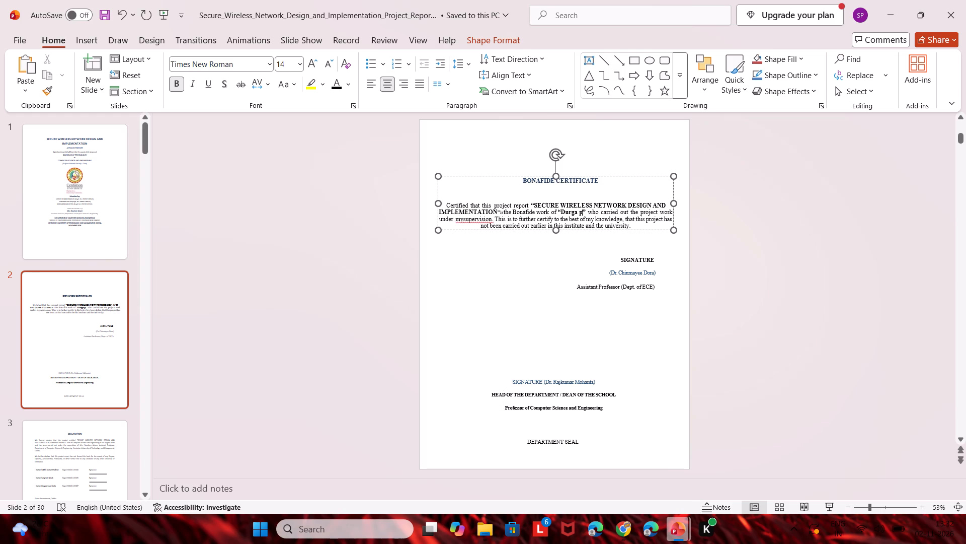
key("BackSpace")
key("BackSpace")
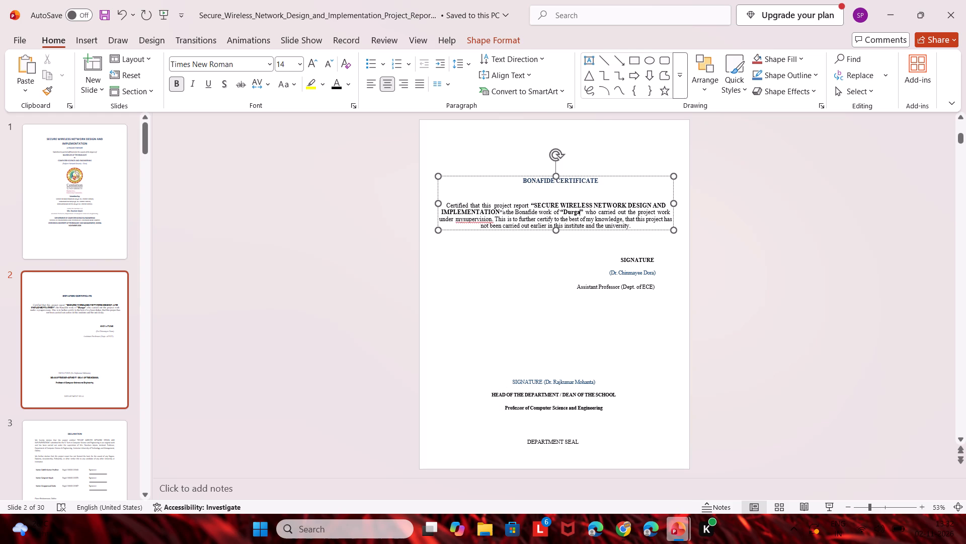
Select the third student's name in the Submitted by list on the title slide.
left_click(103, 199)
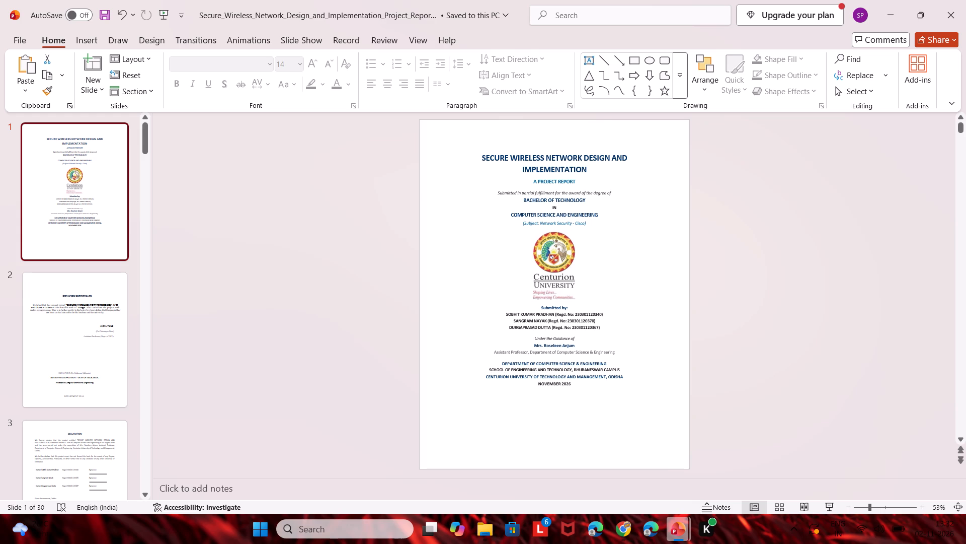
left_click_drag(548, 327, 534, 327)
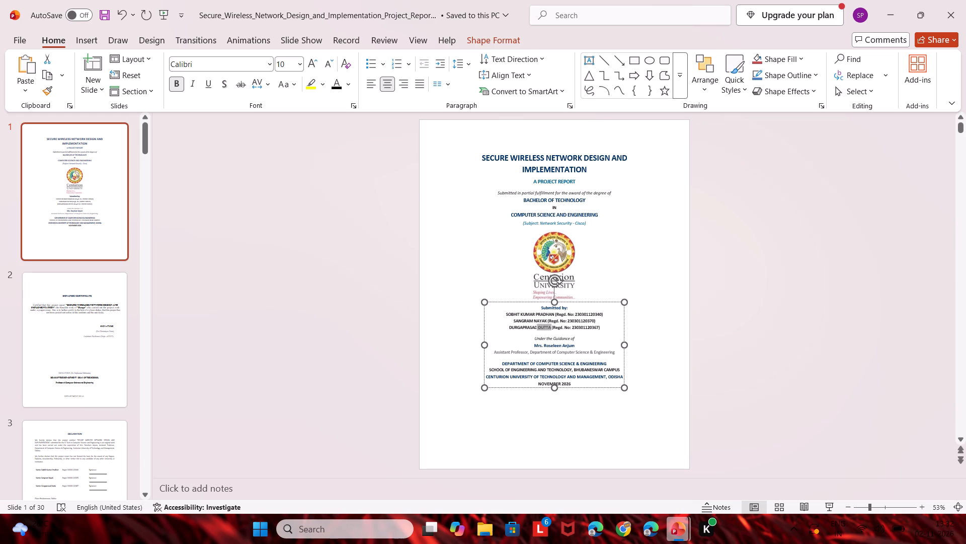
left_click_drag(534, 327, 524, 328)
triple_click(522, 327)
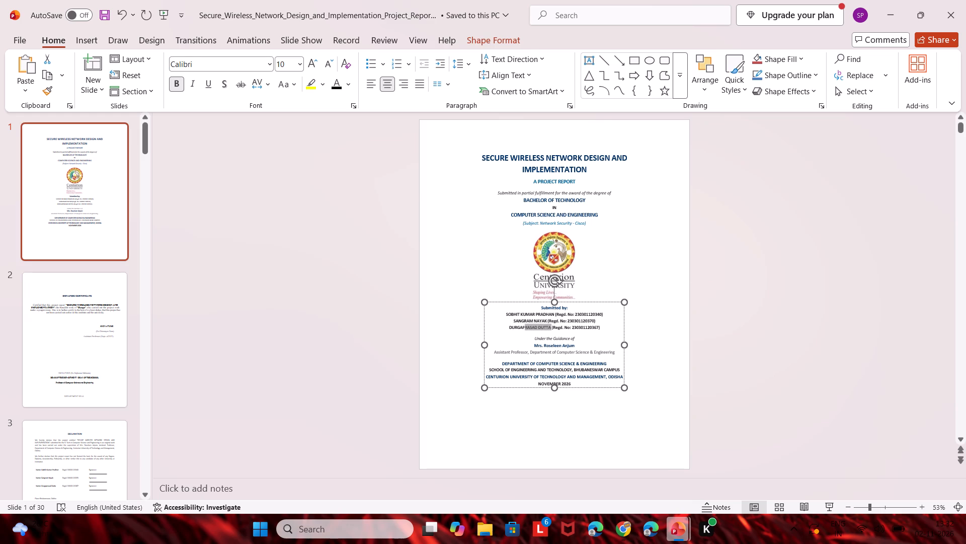
left_click(510, 325)
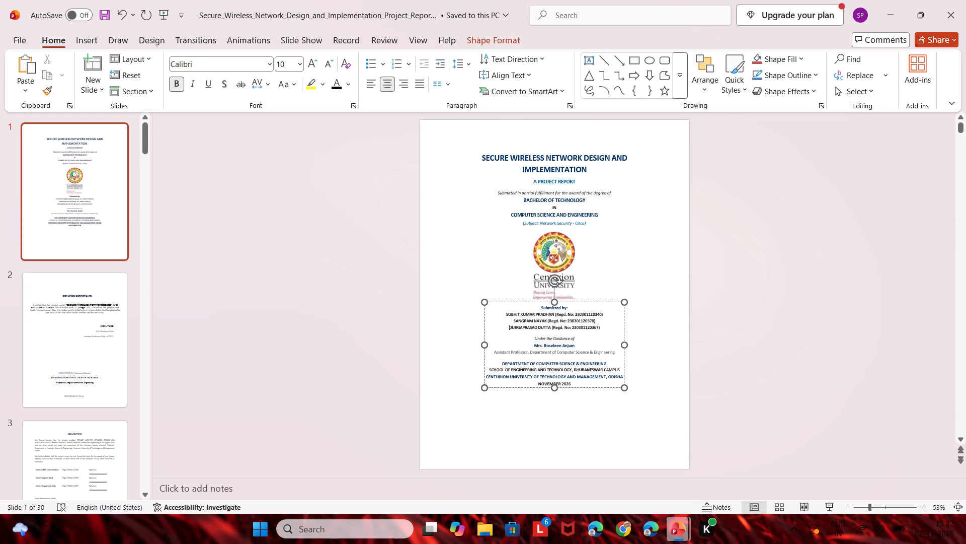
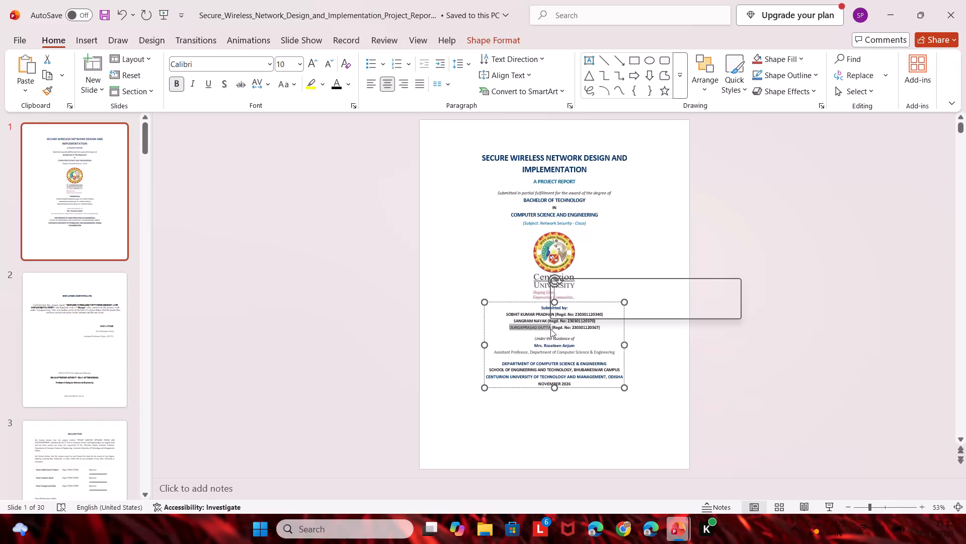
Copy the third student's name from the title slide into the certificate paragraph after Durga and add a comma.
key("ctrl+c")
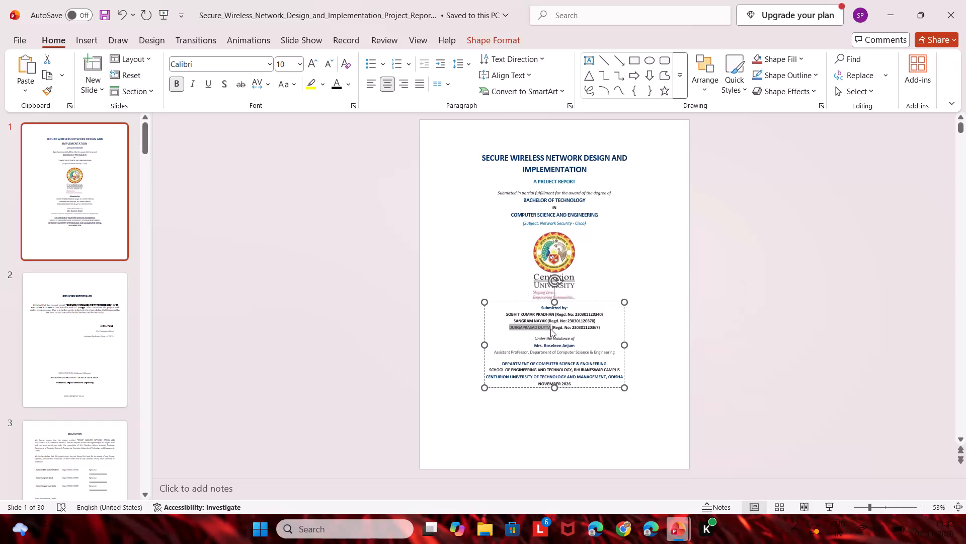
left_click(87, 347)
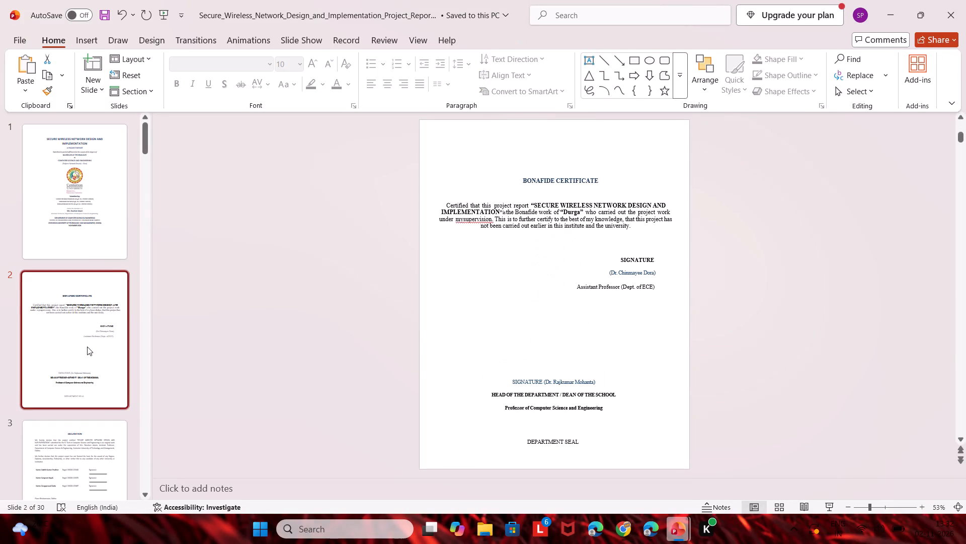
left_click(578, 213)
left_click(579, 213)
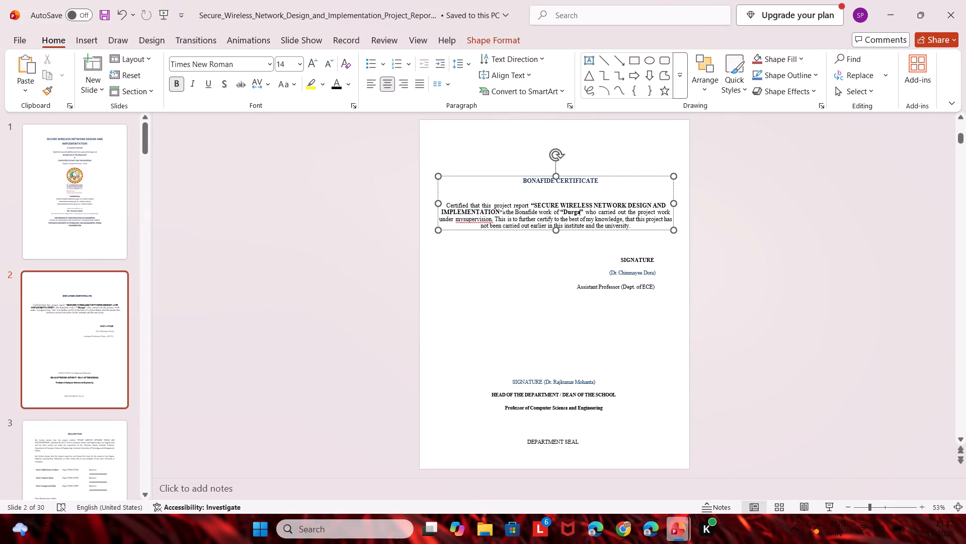
key("ctrl+v")
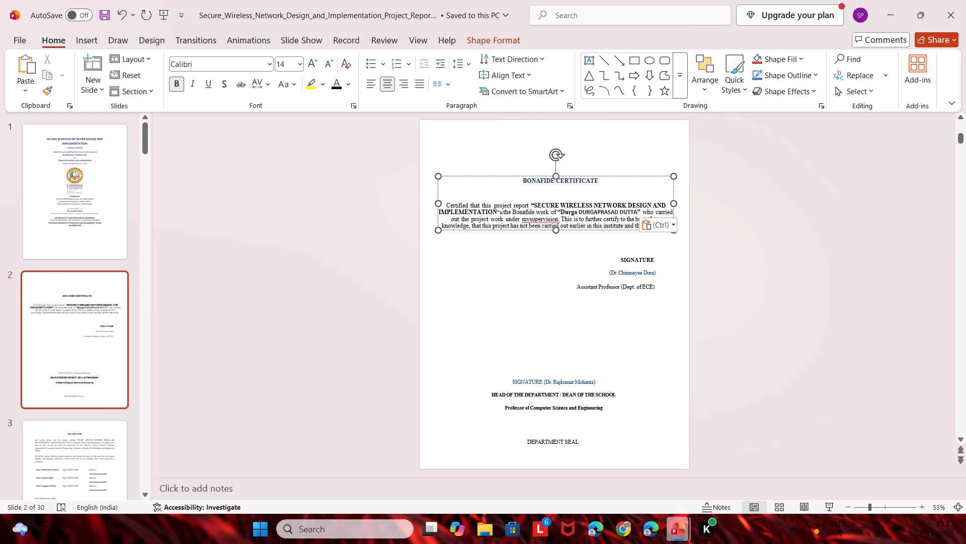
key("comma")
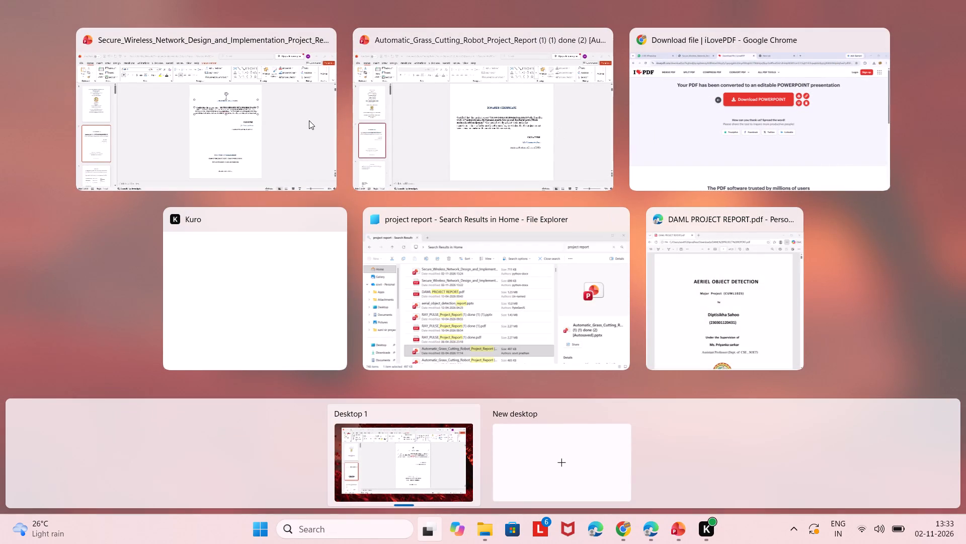
Copy the first student's name from the title slide into the certificate paragraph after the third student's name and comma.
left_click(374, 120)
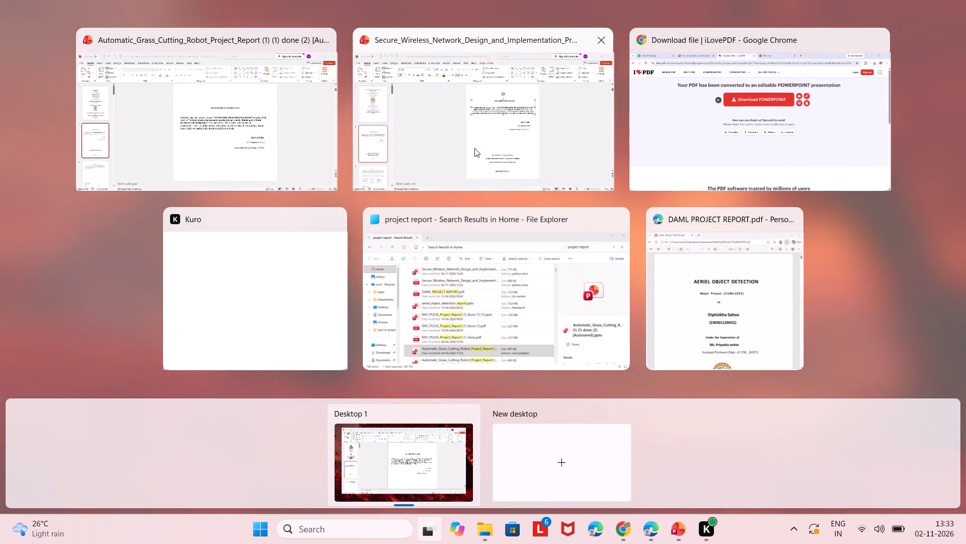
left_click(469, 143)
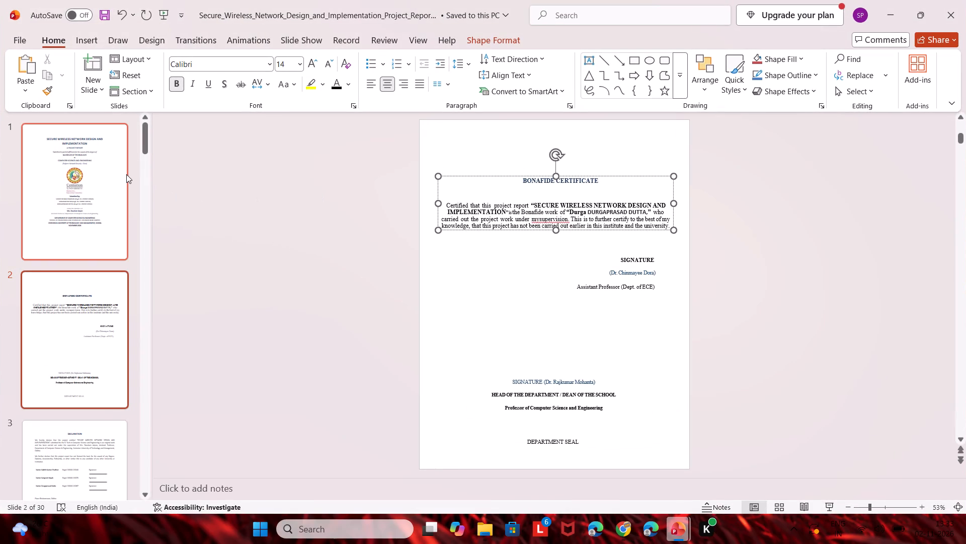
left_click(126, 174)
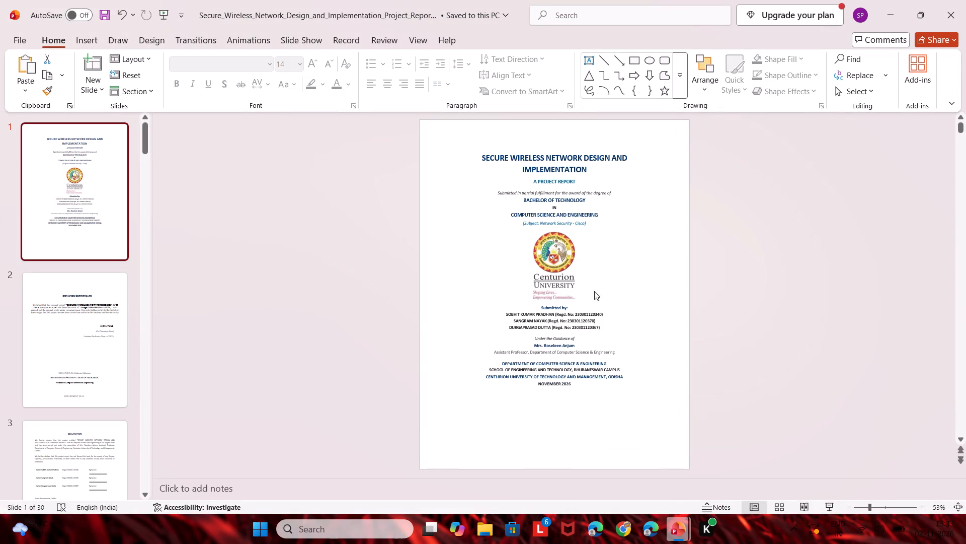
double_click(550, 314)
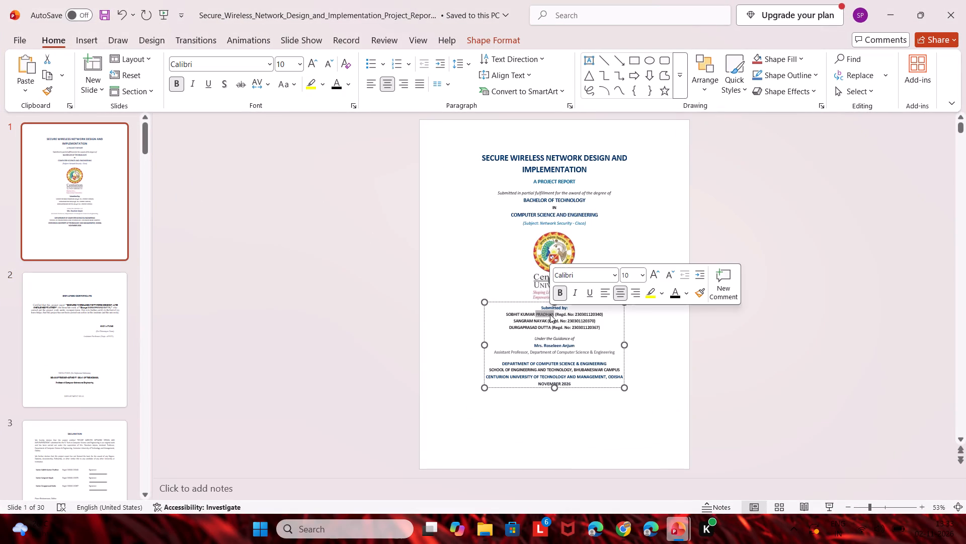
left_click_drag(507, 314, 528, 314)
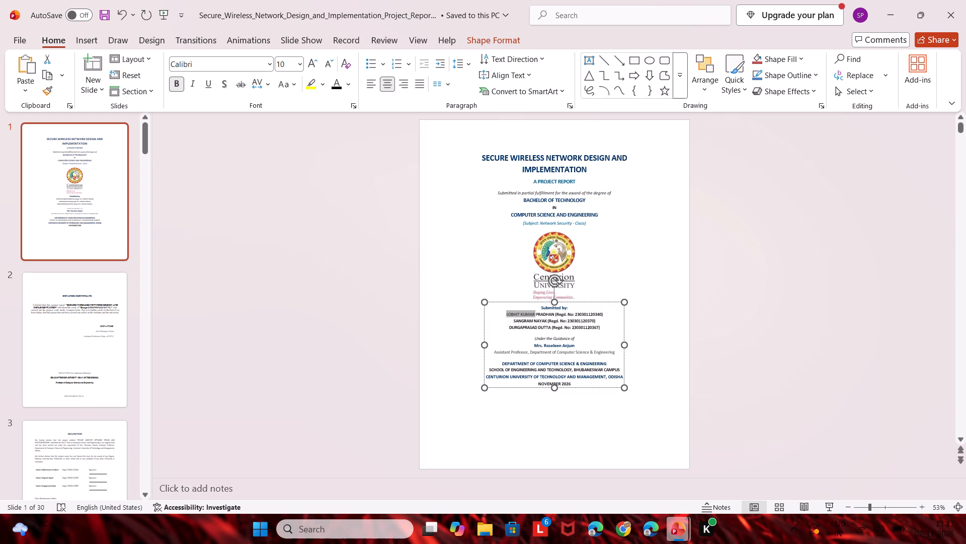
left_click_drag(528, 314, 544, 315)
key("ctrl+c")
left_click(477, 146)
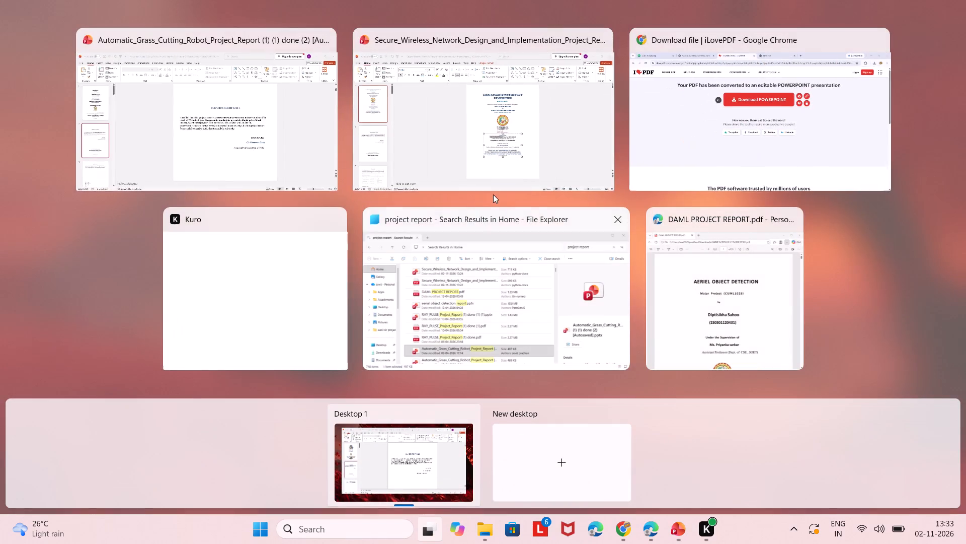
left_click(496, 191)
left_click(109, 295)
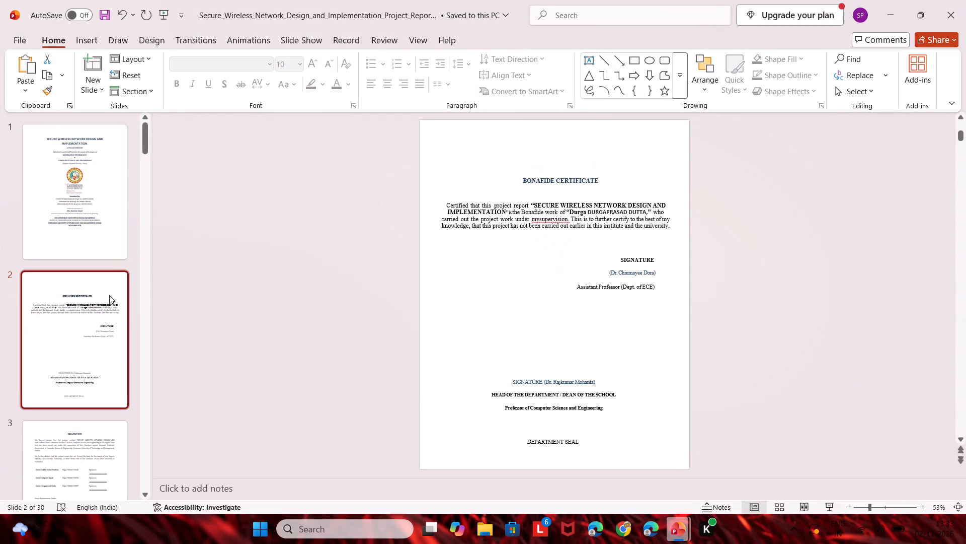
left_click(648, 214)
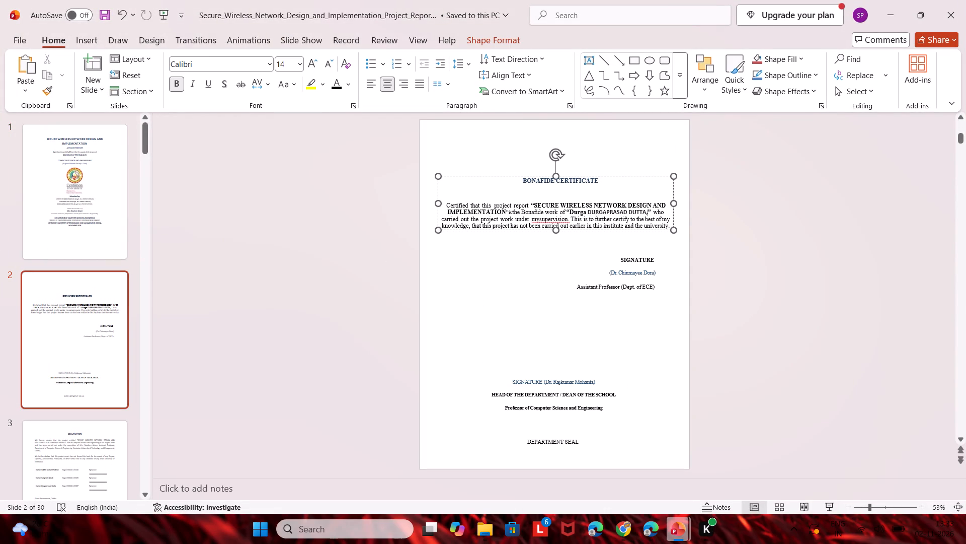
key("ctrl+v")
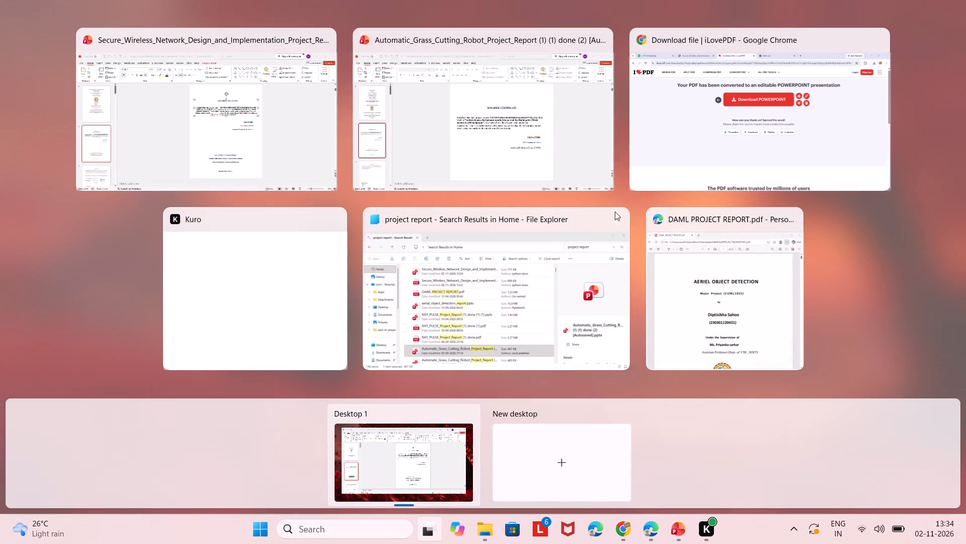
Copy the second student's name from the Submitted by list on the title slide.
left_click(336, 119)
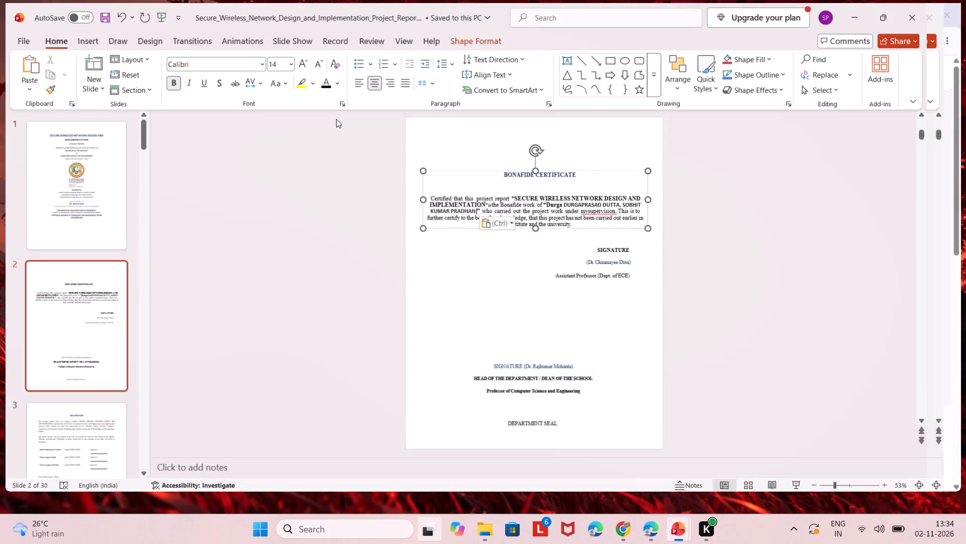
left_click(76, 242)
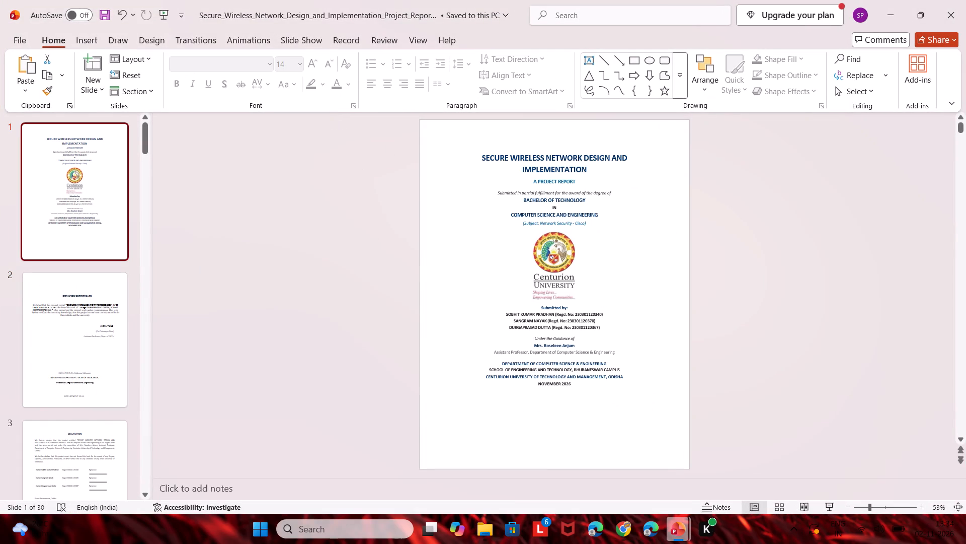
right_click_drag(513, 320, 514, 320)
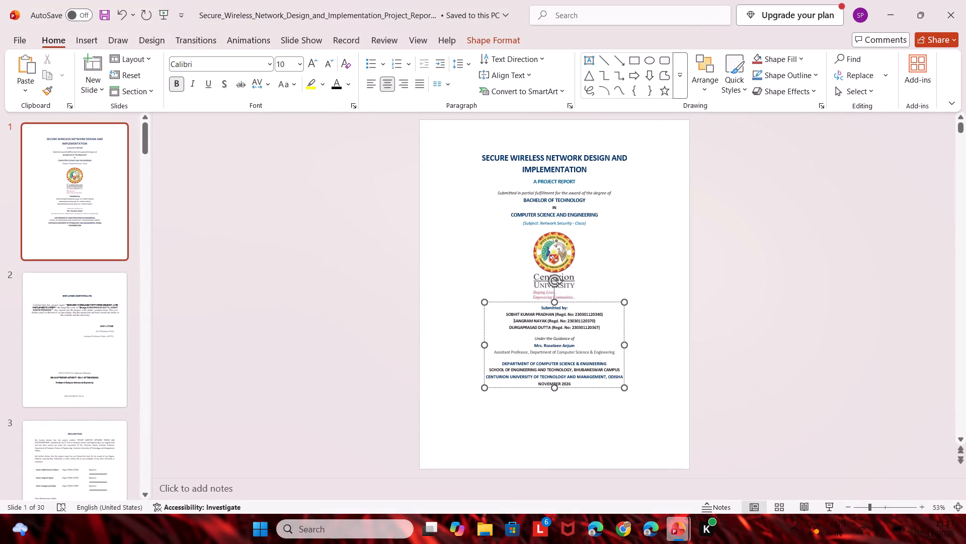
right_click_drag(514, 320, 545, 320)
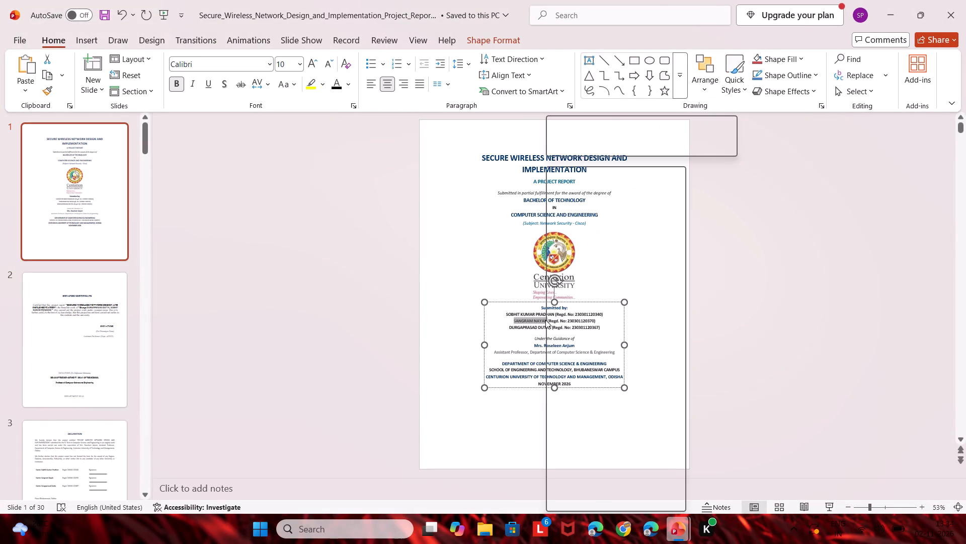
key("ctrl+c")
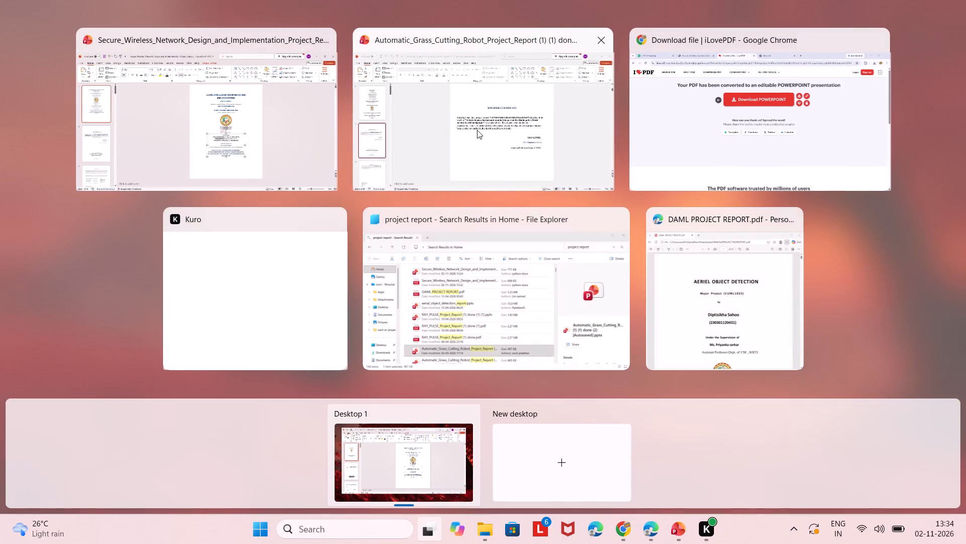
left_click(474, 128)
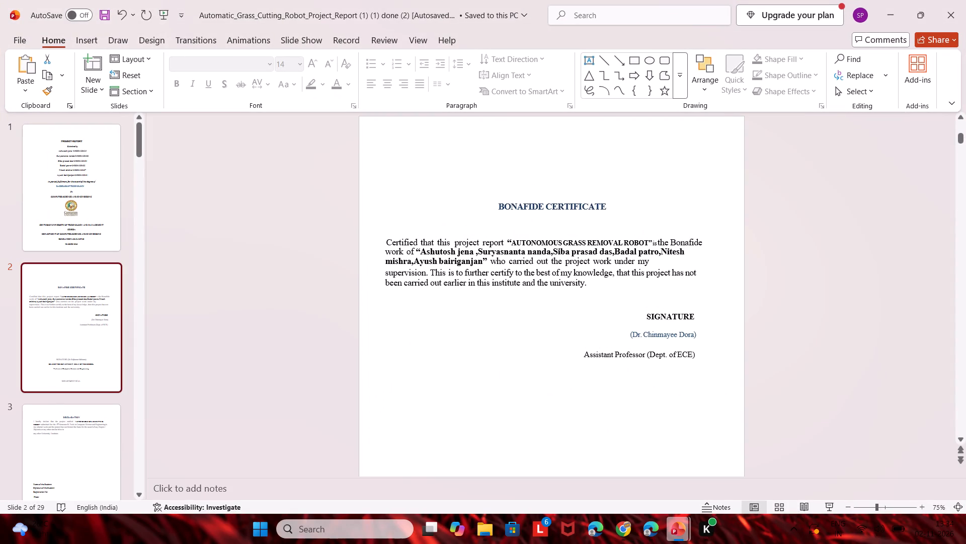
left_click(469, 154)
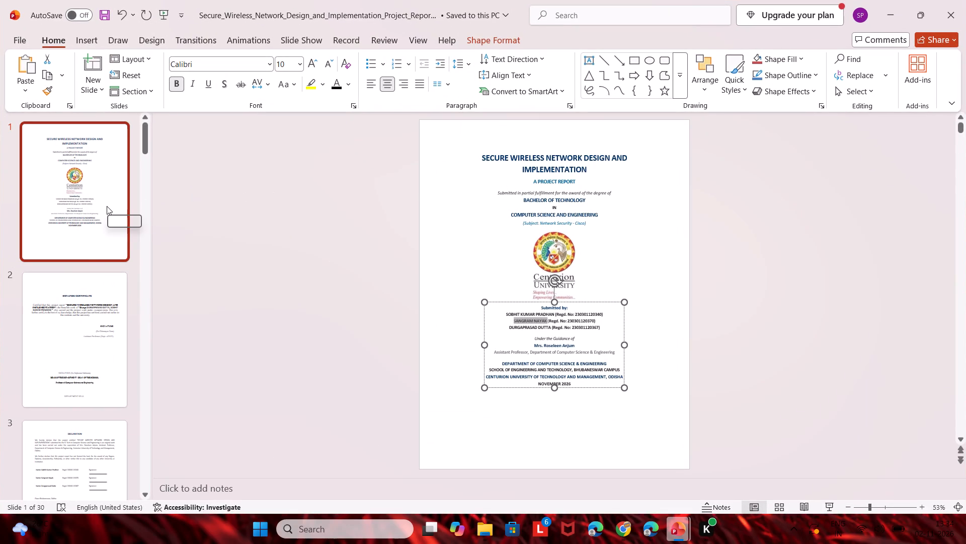
Add a comma after the first student's name in the certificate paragraph and paste the copied name there.
left_click(84, 292)
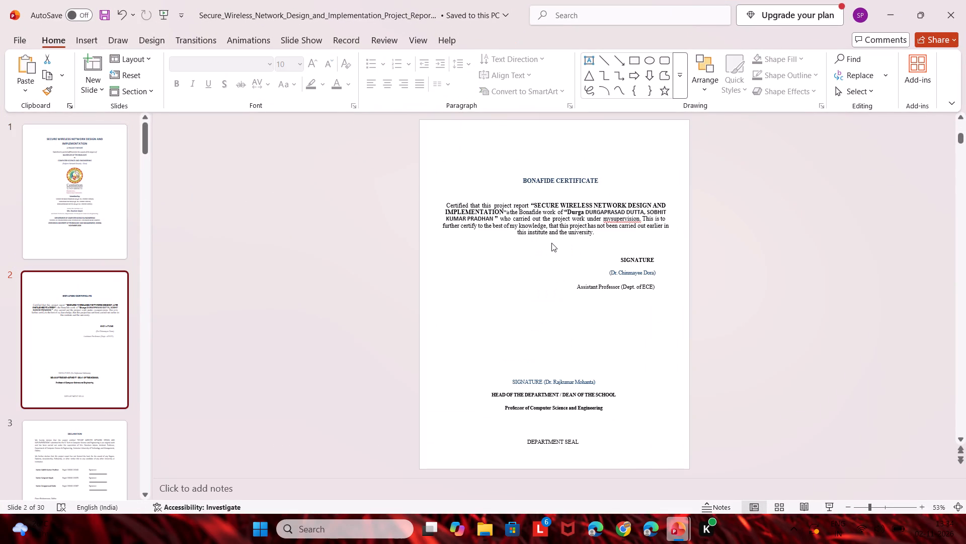
left_click(494, 220)
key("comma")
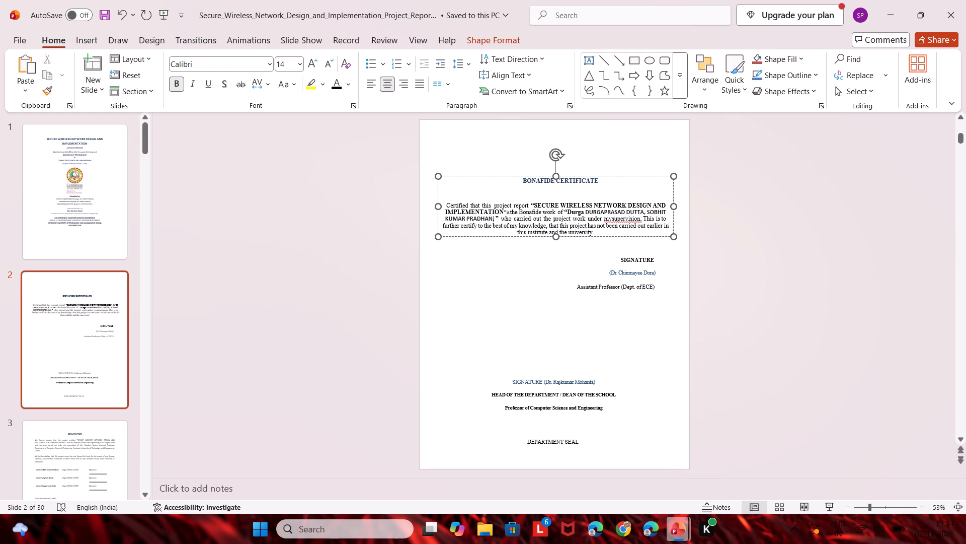
key("ctrl+v")
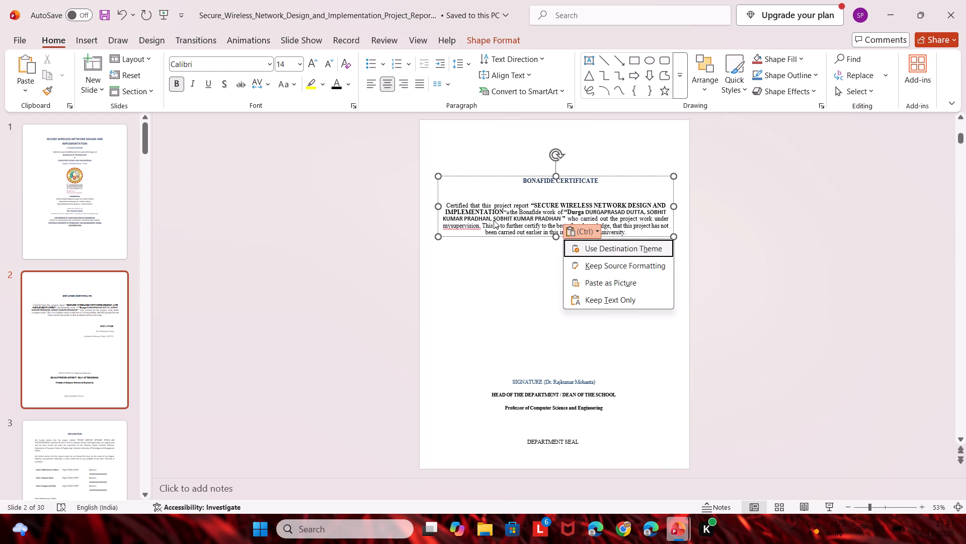
key("bracketleft")
key("bracketleft")
left_click(495, 267)
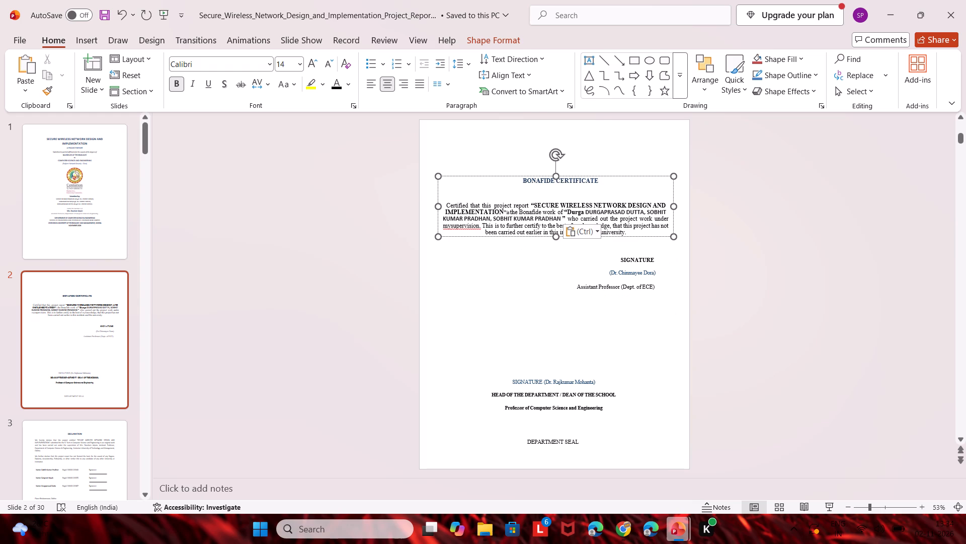
Replace the duplicated first student's name at the end of the certificate's name list with the second student's name.
key("BackSpace")
key("BackSpace")
key("BackSpace")
key("BackSpace")
key("BackSpace")
key("BackSpace")
key("BackSpace")
key("BackSpace")
key("BackSpace")
key("BackSpace")
key("BackSpace")
key("BackSpace")
key("BackSpace")
key("BackSpace")
key("BackSpace")
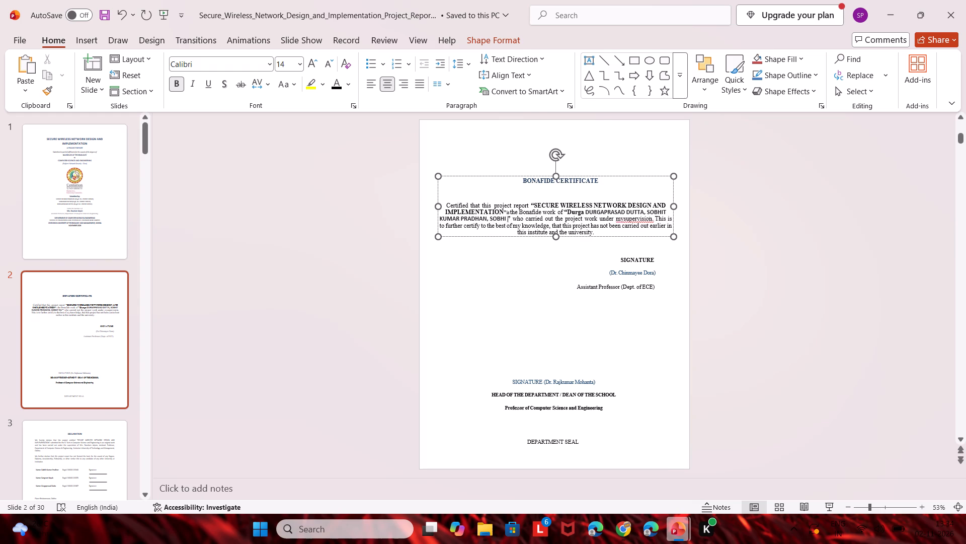
key("BackSpace")
key("BackSpace")
key("BackSpace")
key("BackSpace")
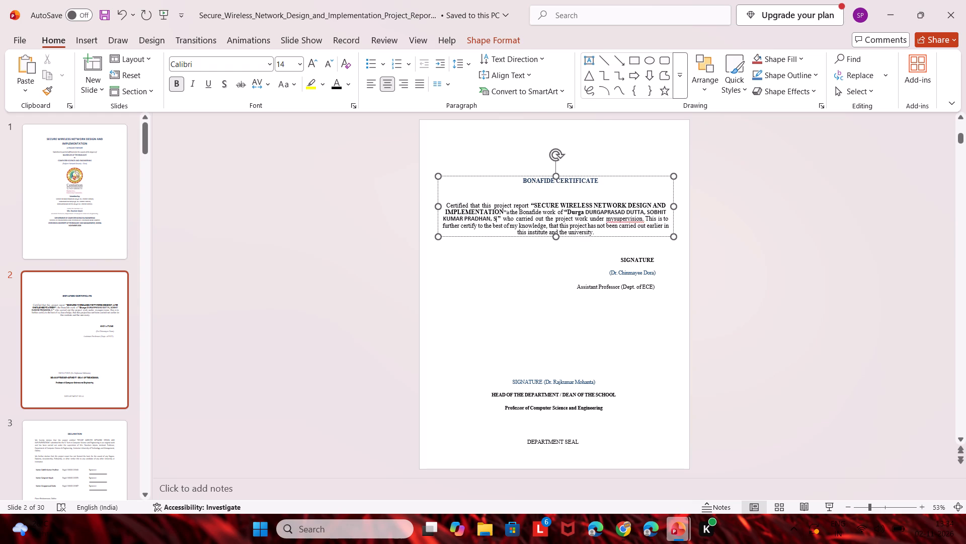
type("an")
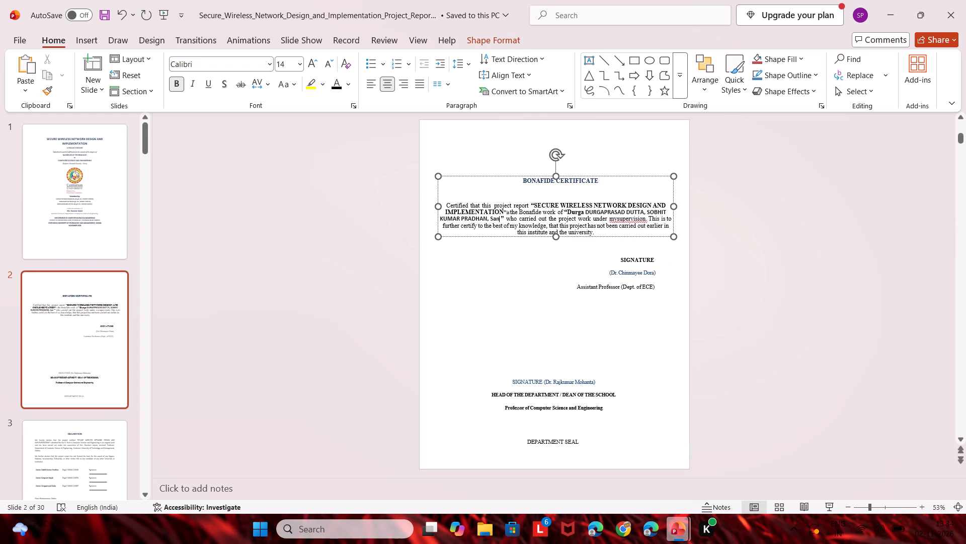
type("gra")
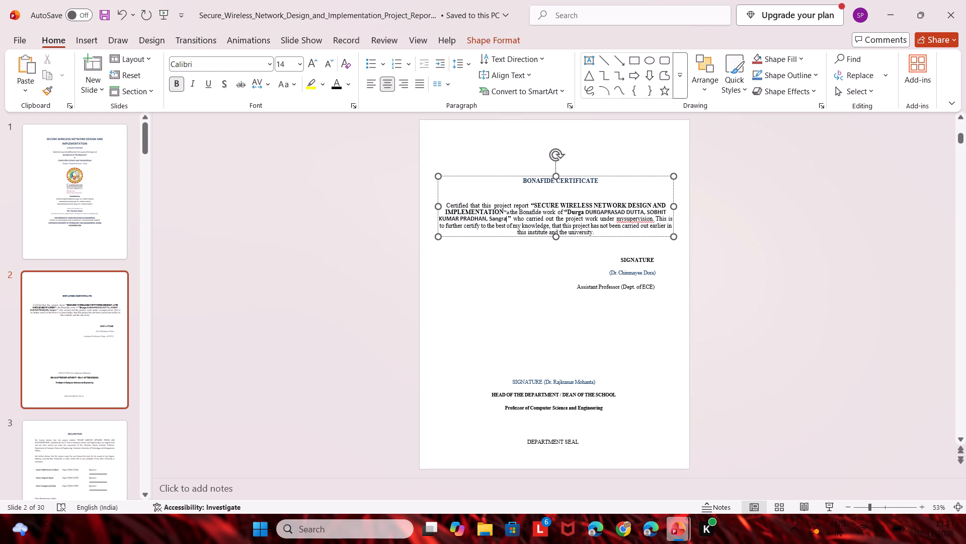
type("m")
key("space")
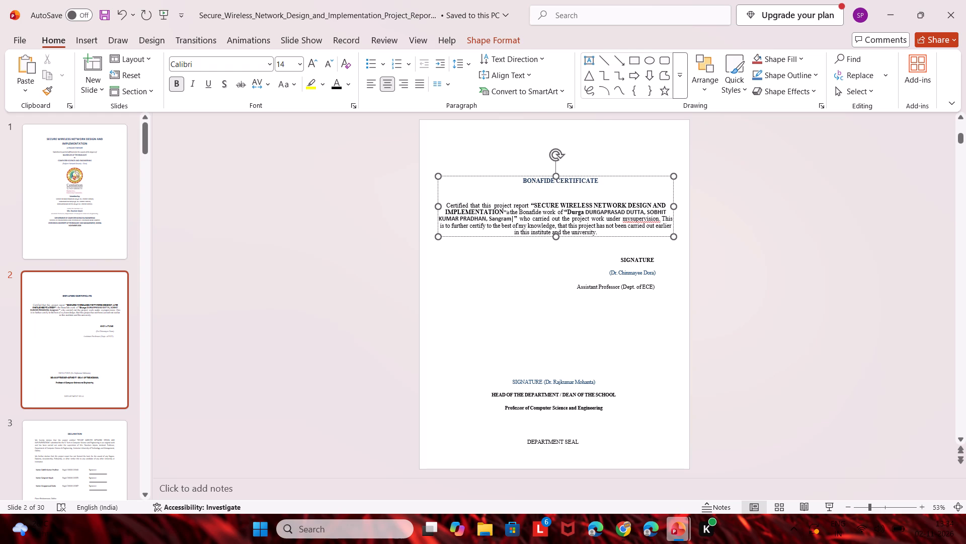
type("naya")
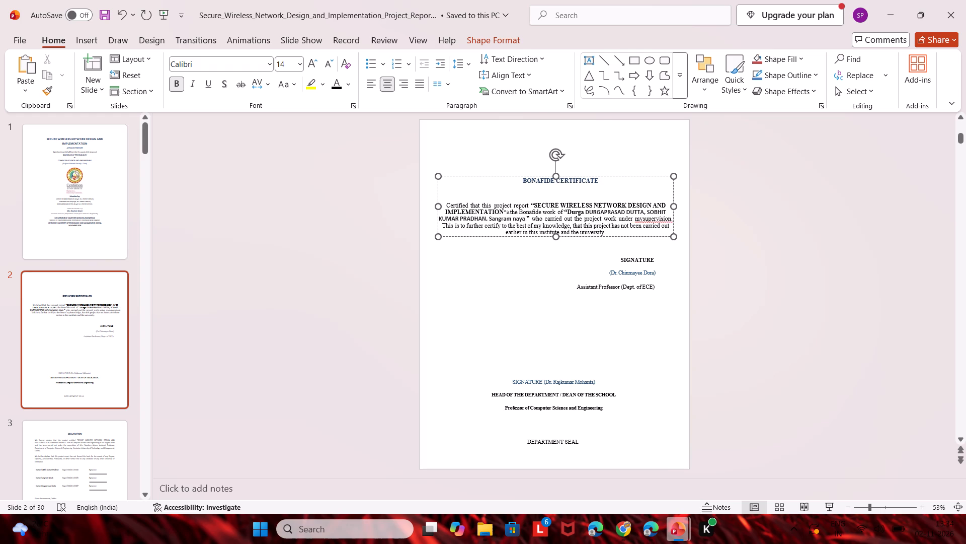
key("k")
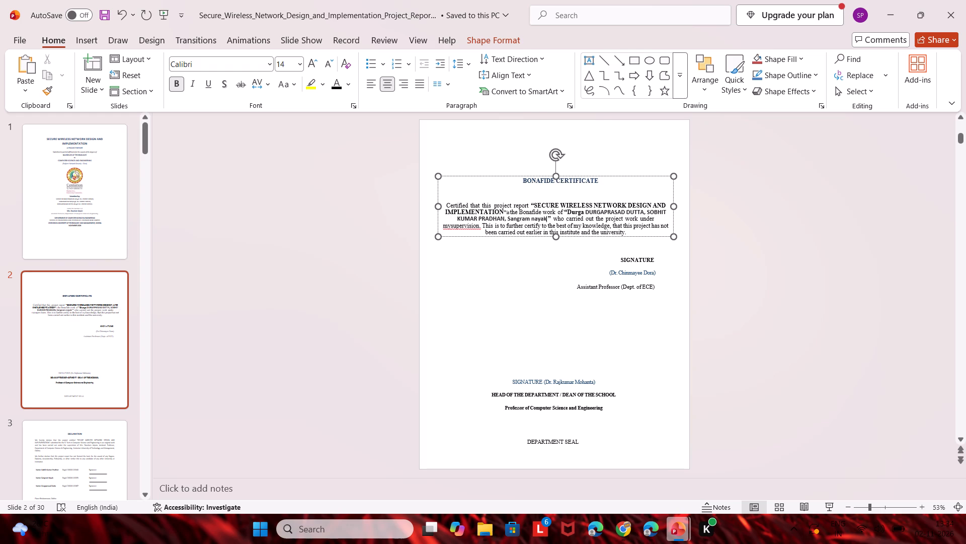
Capitalize the initial letter of the second student's surname in the certificate paragraph.
left_click(535, 221)
key("BackSpace")
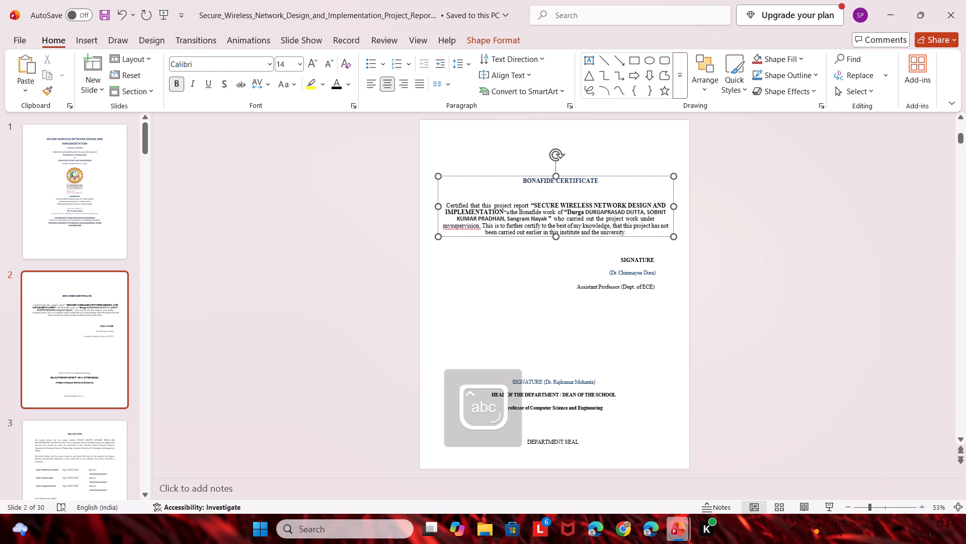
Place the text cursor between Durga and the third student's full name in the certificate paragraph.
left_click(568, 211)
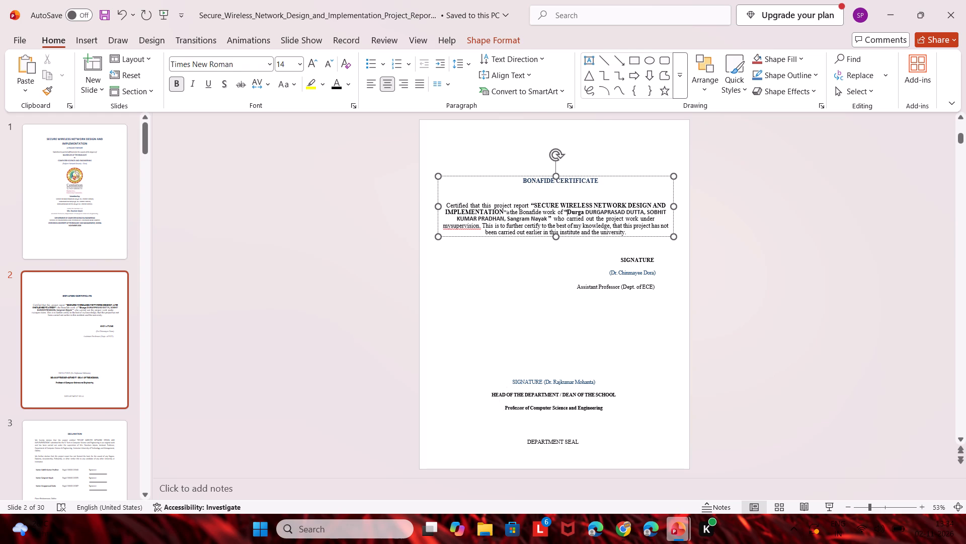
left_click(585, 214)
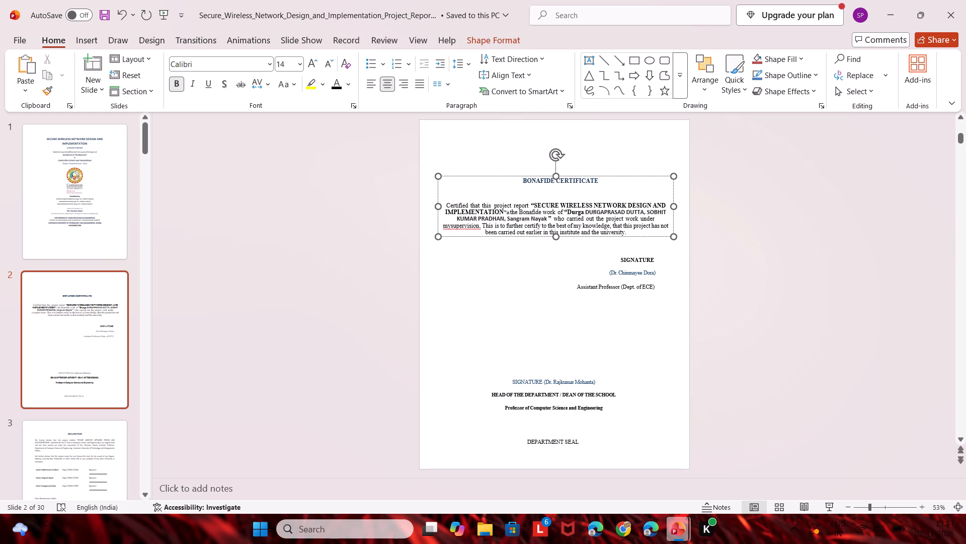
Delete the leftover word Durga before the student names in the certificate paragraph.
left_click_drag(569, 216, 580, 212)
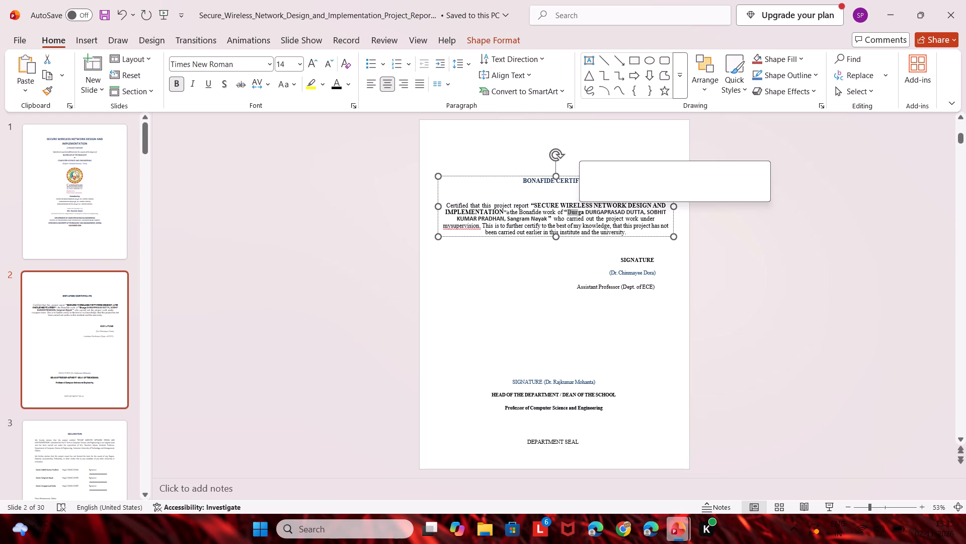
left_click(588, 210)
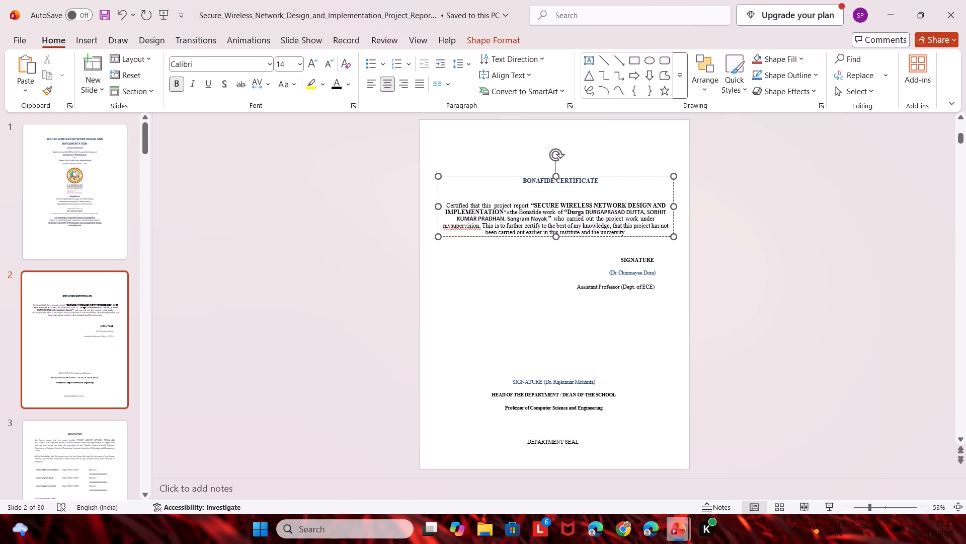
left_click(584, 211)
key("backslash")
key("BackSpace")
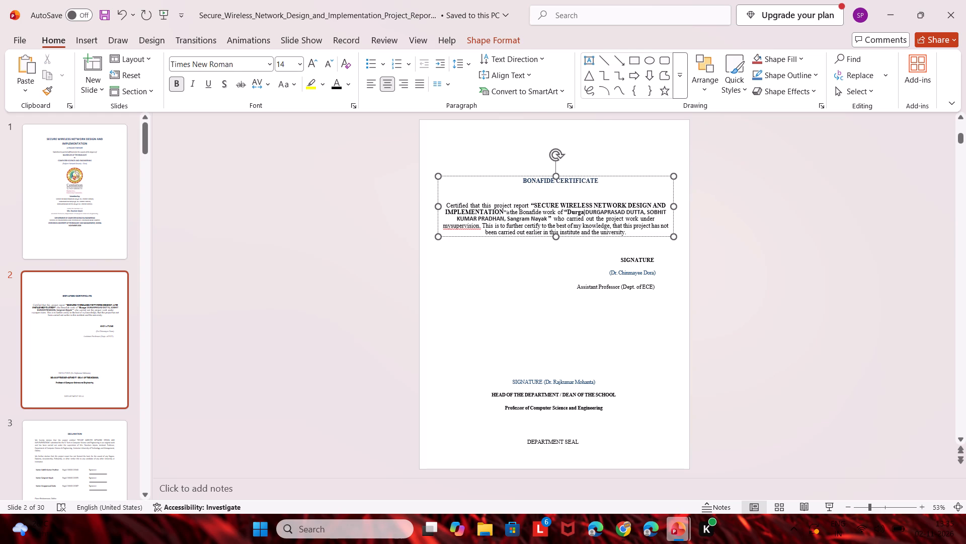
key("BackSpace")
key("BackSpace")
key("BackSpace")
key("BackSpace")
key("BackSpace")
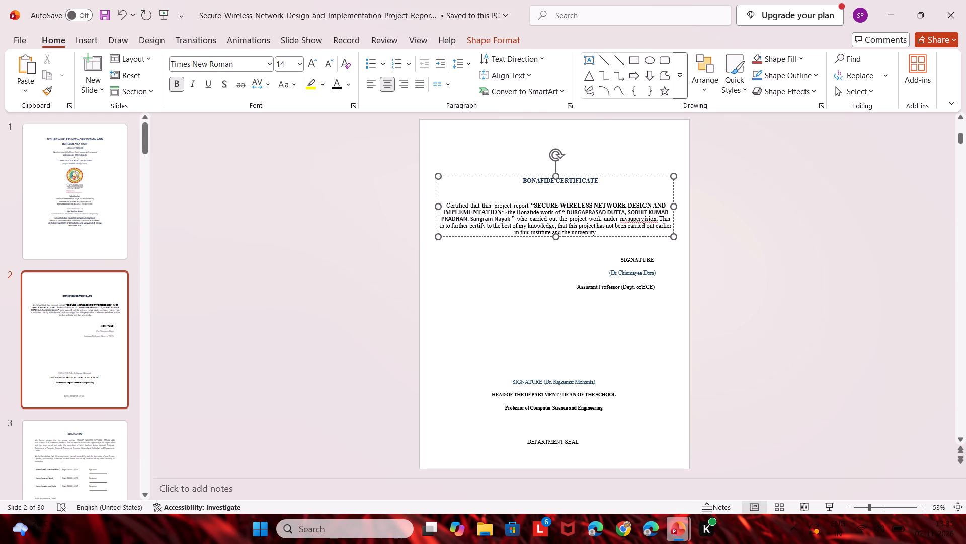
Set the font of the three student names in the certificate paragraph to Times New Roman.
left_click_drag(568, 211, 510, 218)
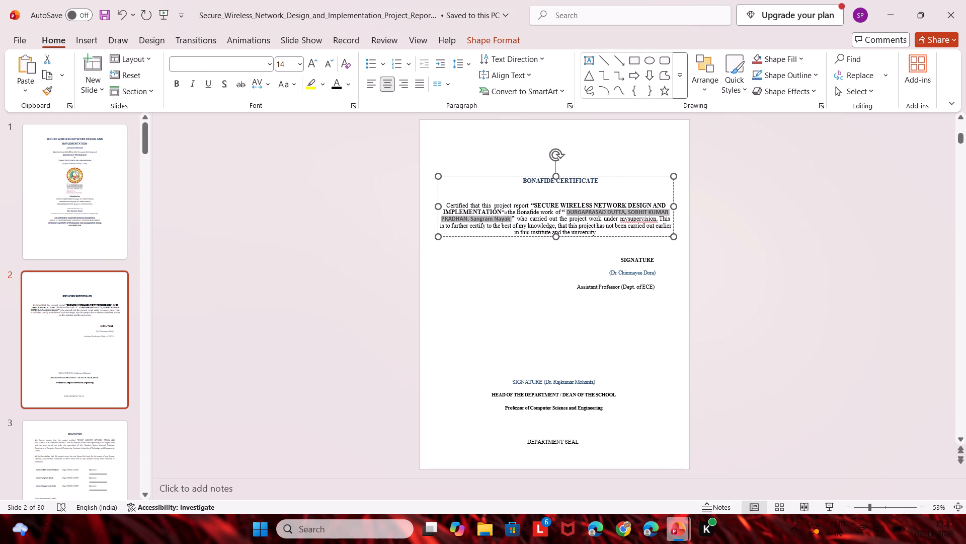
left_click_drag(510, 218, 510, 218)
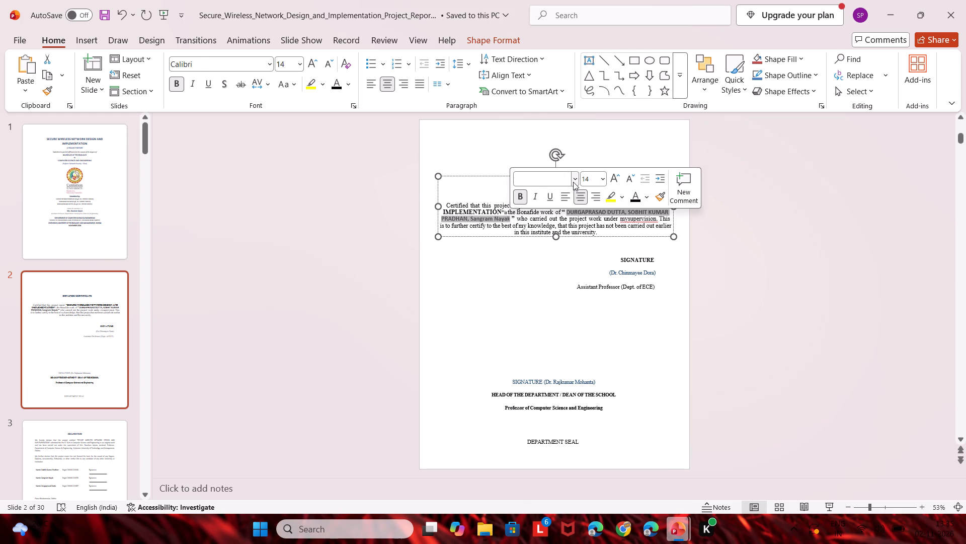
left_click(573, 182)
key("BackSpace")
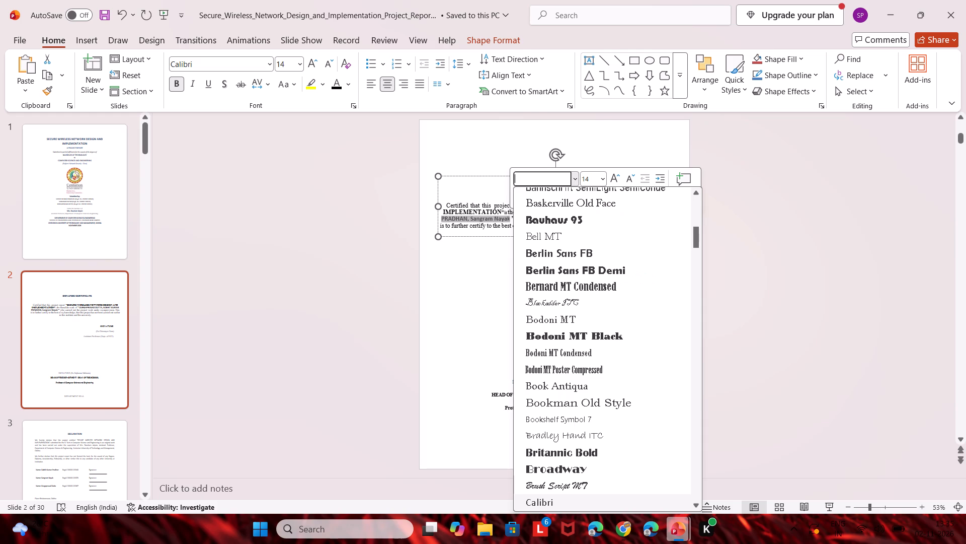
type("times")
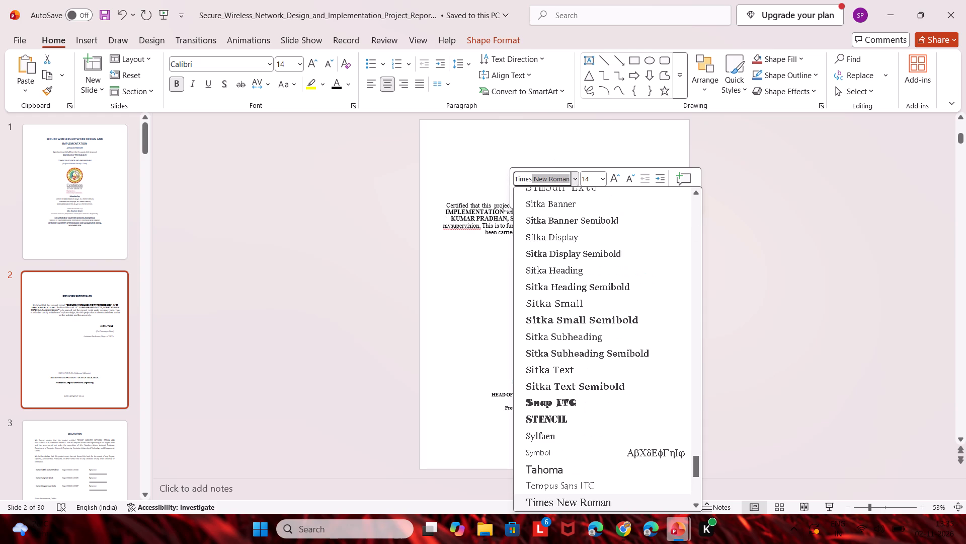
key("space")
left_click(567, 183)
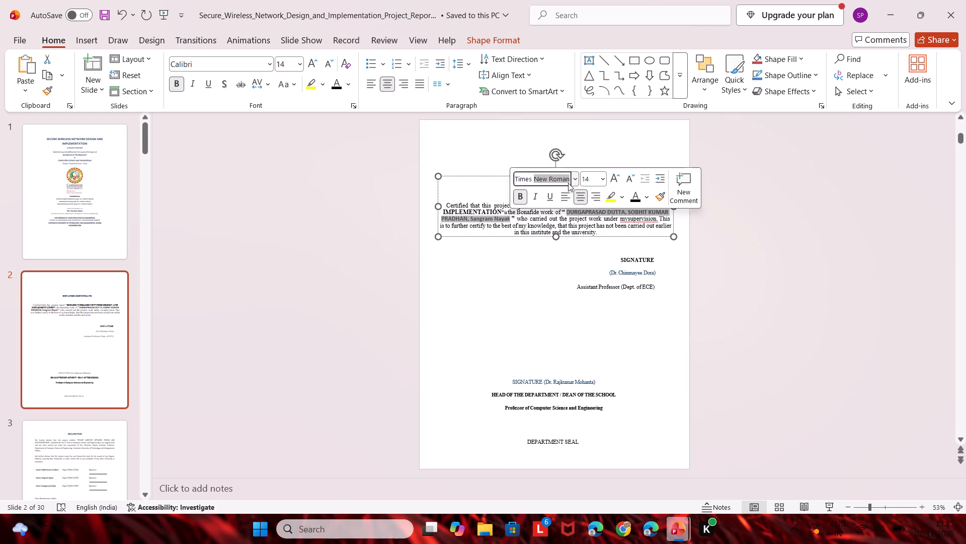
left_click_drag(569, 183, 552, 180)
left_click(552, 180)
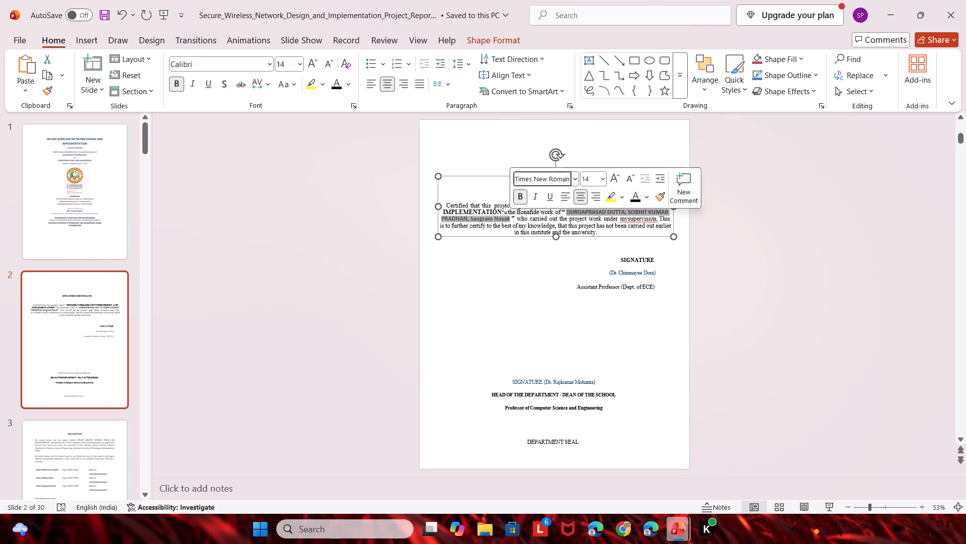
left_click(552, 180)
left_click(708, 244)
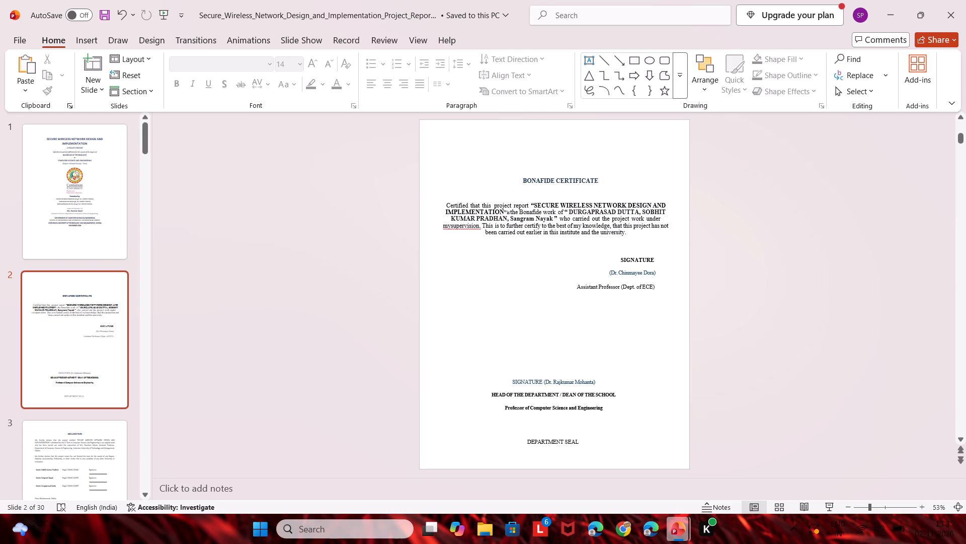
Retype the last student's name in the certificate paragraph in capital letters, without a space before the closing quotation mark.
left_click(554, 221)
key("BackSpace")
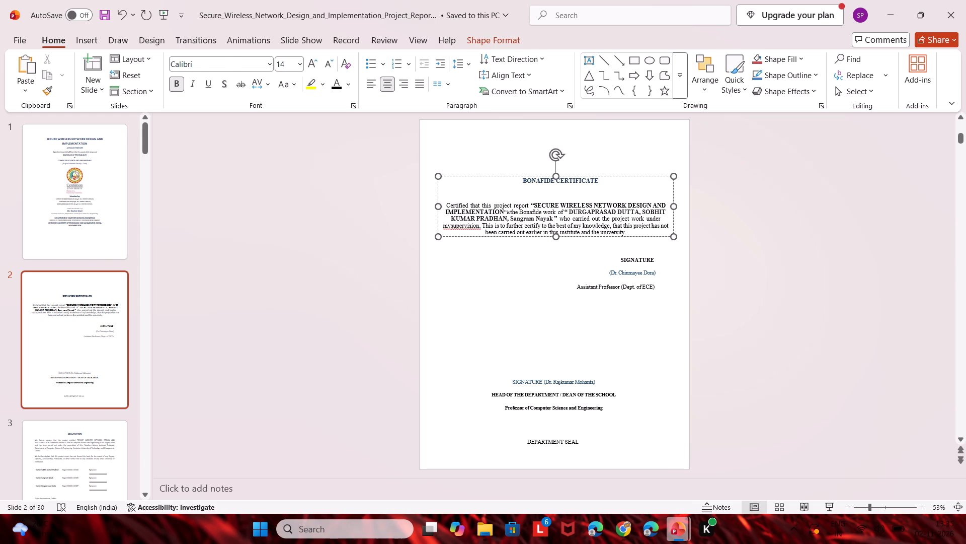
key("BackSpace")
key("BackSpace")
key("BackSpace")
key("BackSpace")
key("BackSpace")
key("BackSpace")
key("BackSpace")
key("BackSpace")
key("BackSpace")
key("BackSpace")
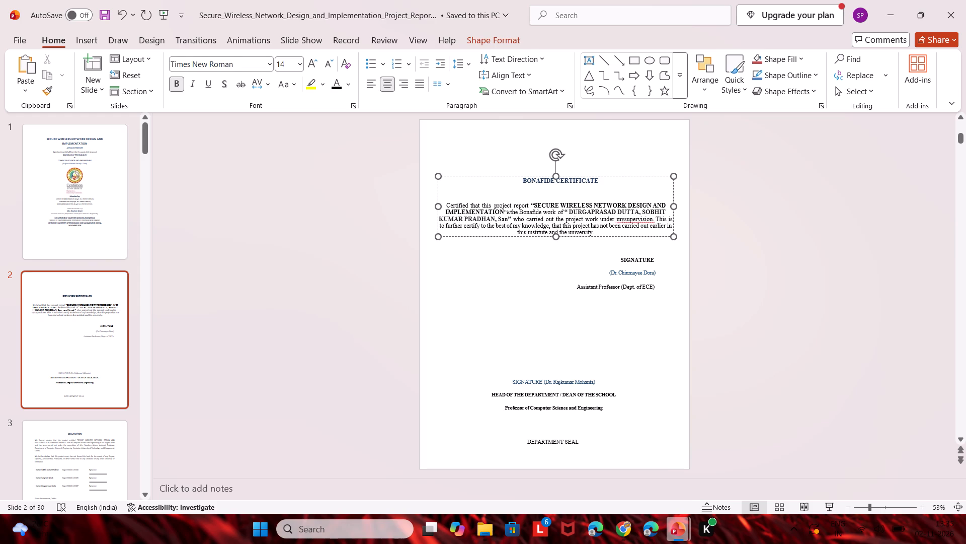
key("BackSpace")
key("BackSpace")
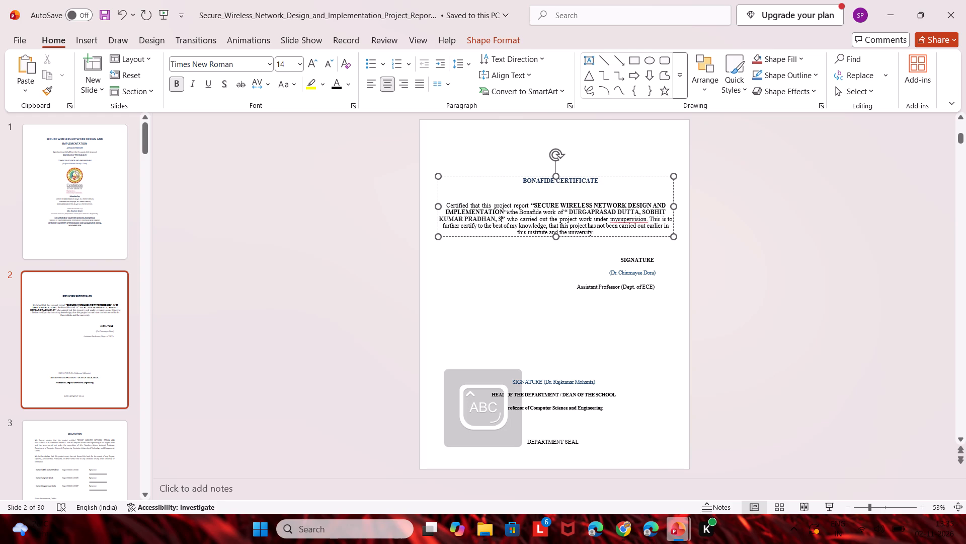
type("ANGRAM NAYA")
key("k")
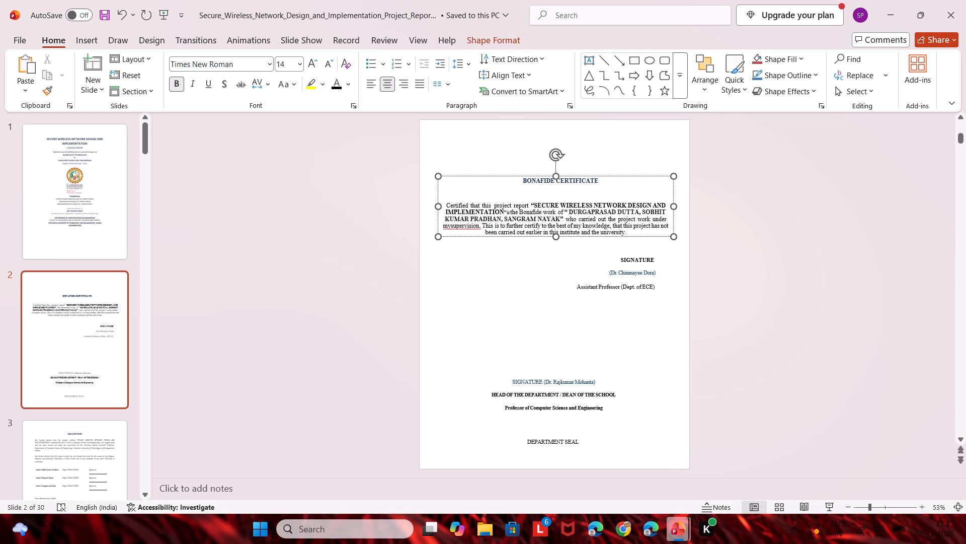
left_click(390, 246)
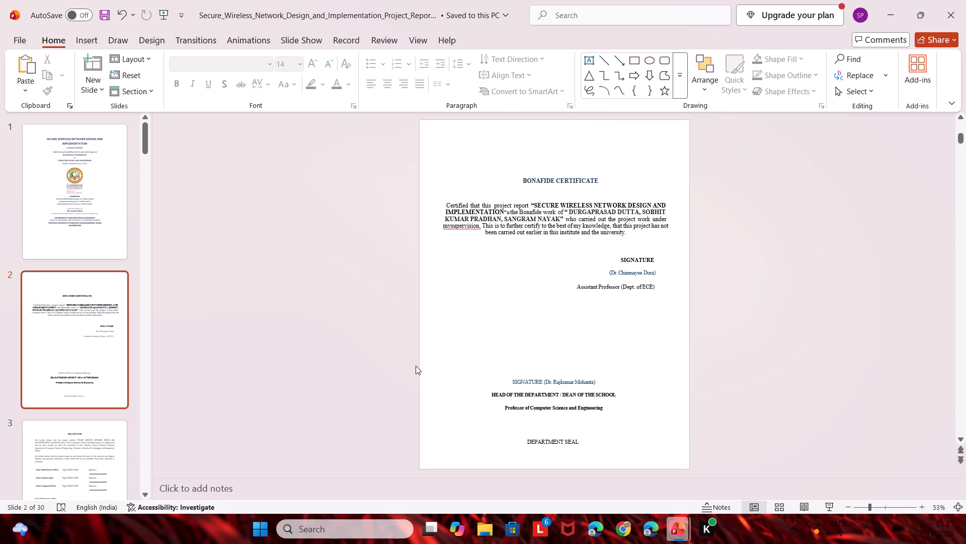
Copy the guide's name with its Mrs. title from the title slide and return to the Bonafide Certificate slide.
left_click(653, 274)
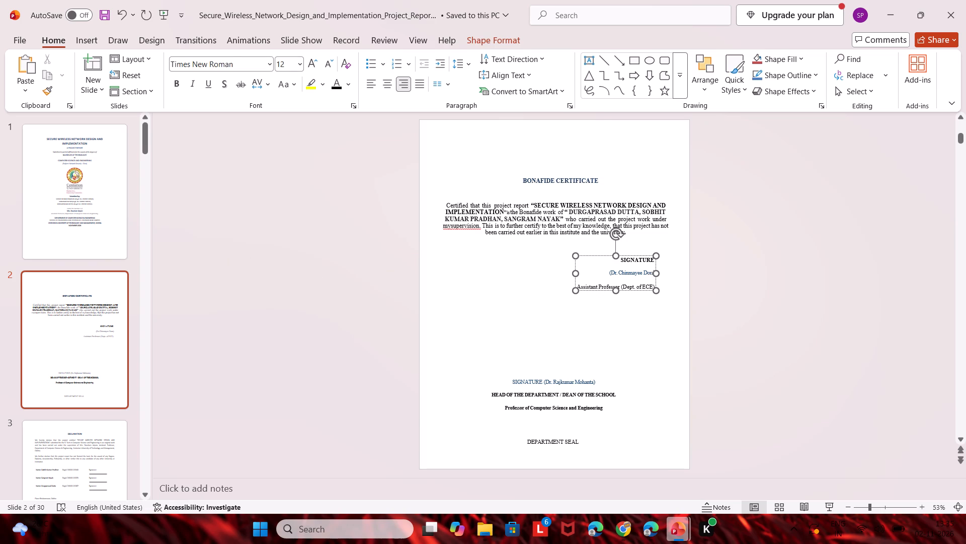
left_click(120, 247)
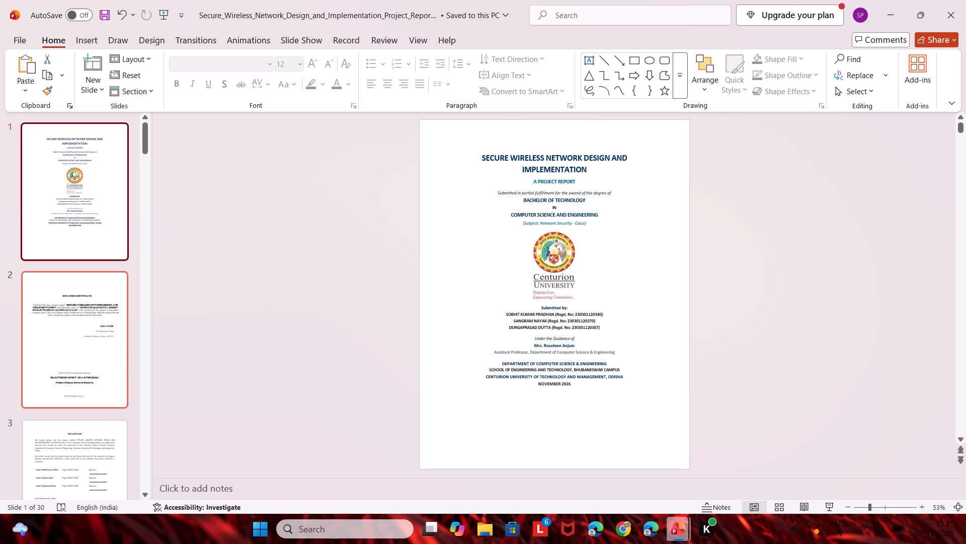
right_click_drag(575, 345, 544, 346)
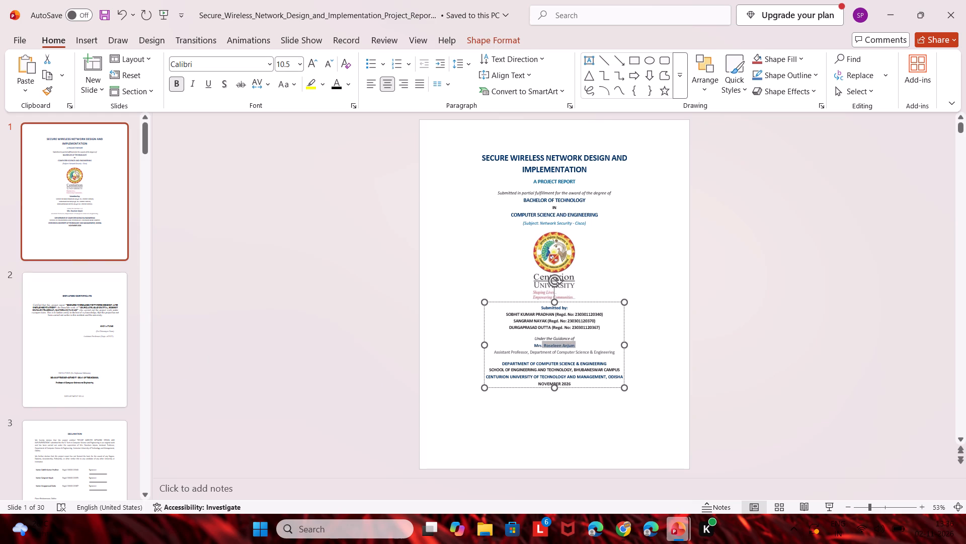
right_click_drag(544, 346, 537, 347)
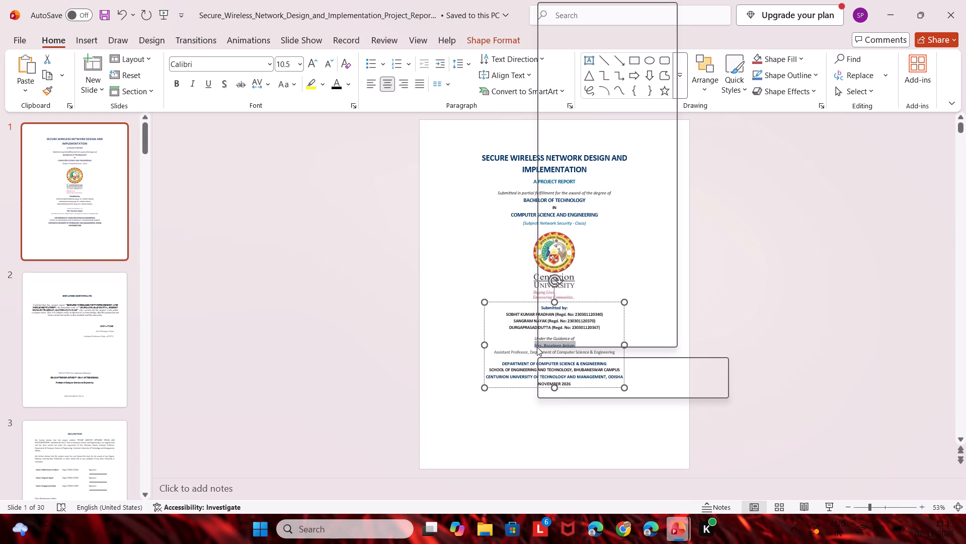
key("ctrl+c")
left_click(108, 291)
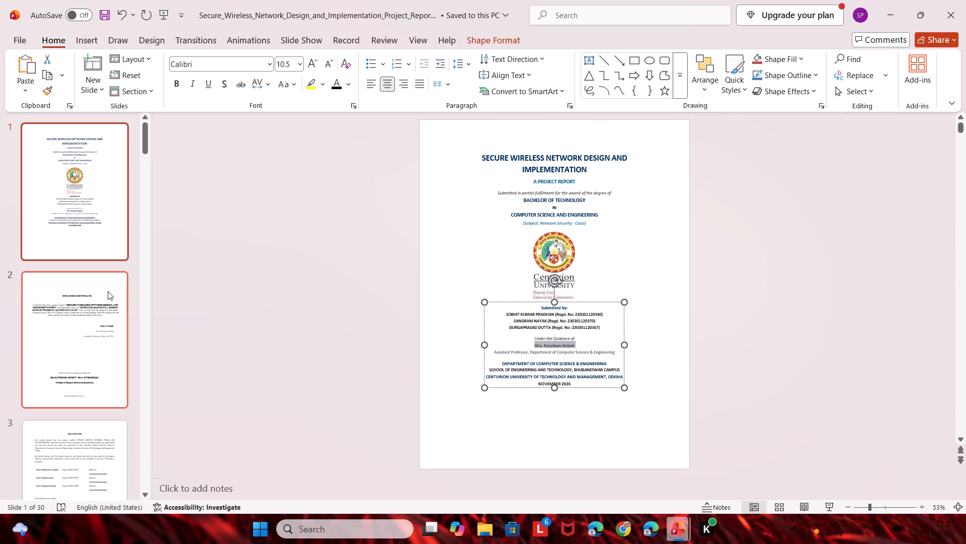
left_click(108, 291)
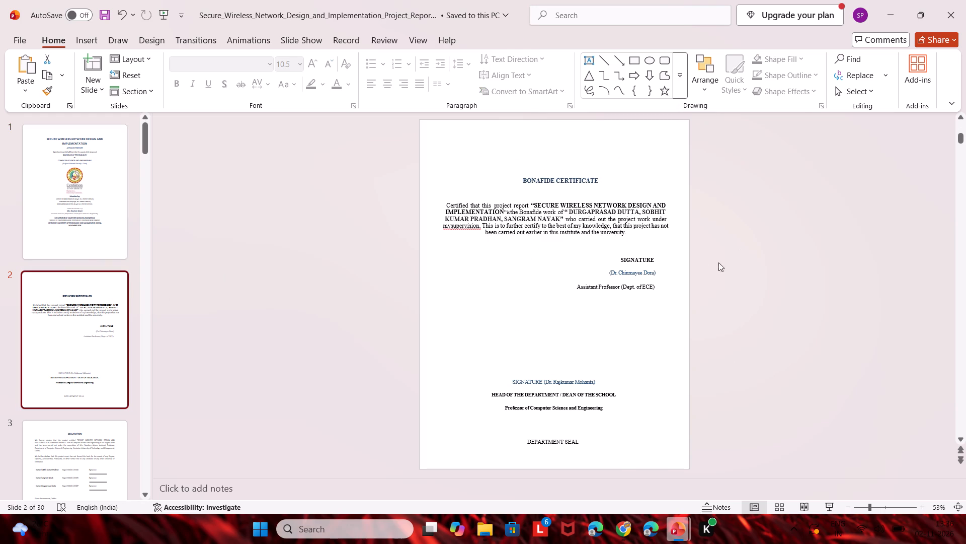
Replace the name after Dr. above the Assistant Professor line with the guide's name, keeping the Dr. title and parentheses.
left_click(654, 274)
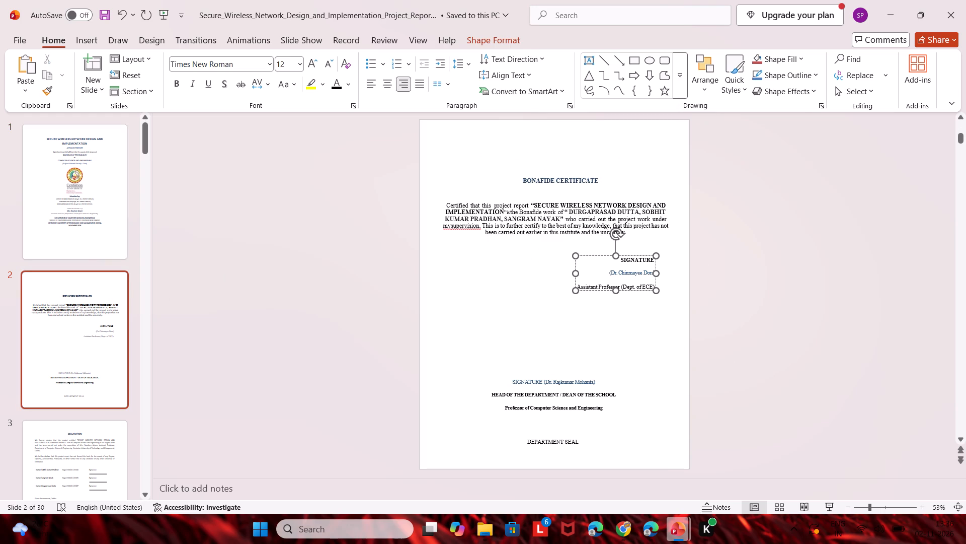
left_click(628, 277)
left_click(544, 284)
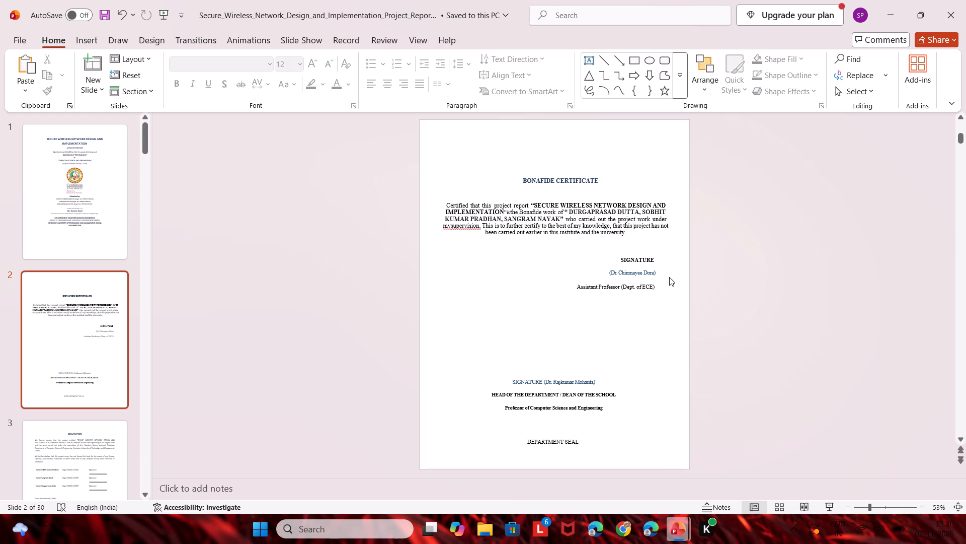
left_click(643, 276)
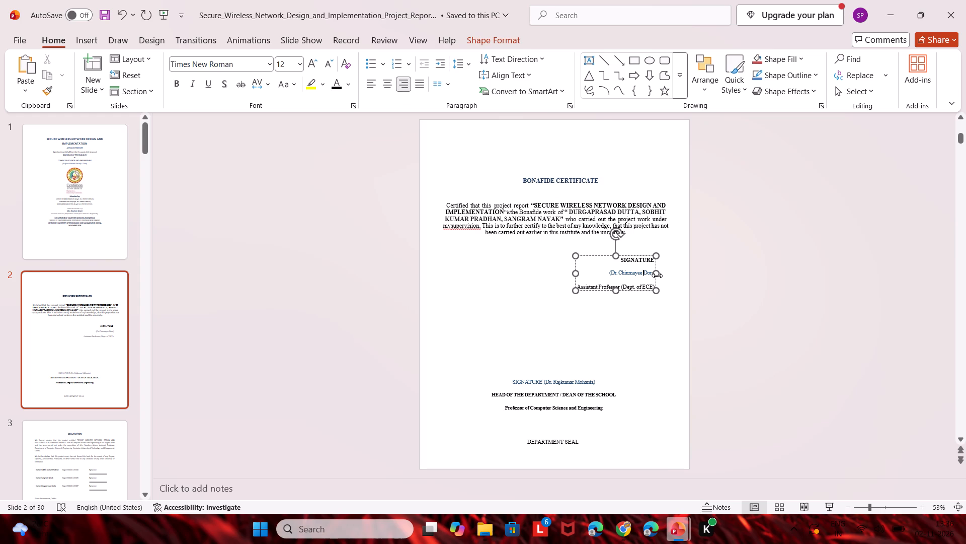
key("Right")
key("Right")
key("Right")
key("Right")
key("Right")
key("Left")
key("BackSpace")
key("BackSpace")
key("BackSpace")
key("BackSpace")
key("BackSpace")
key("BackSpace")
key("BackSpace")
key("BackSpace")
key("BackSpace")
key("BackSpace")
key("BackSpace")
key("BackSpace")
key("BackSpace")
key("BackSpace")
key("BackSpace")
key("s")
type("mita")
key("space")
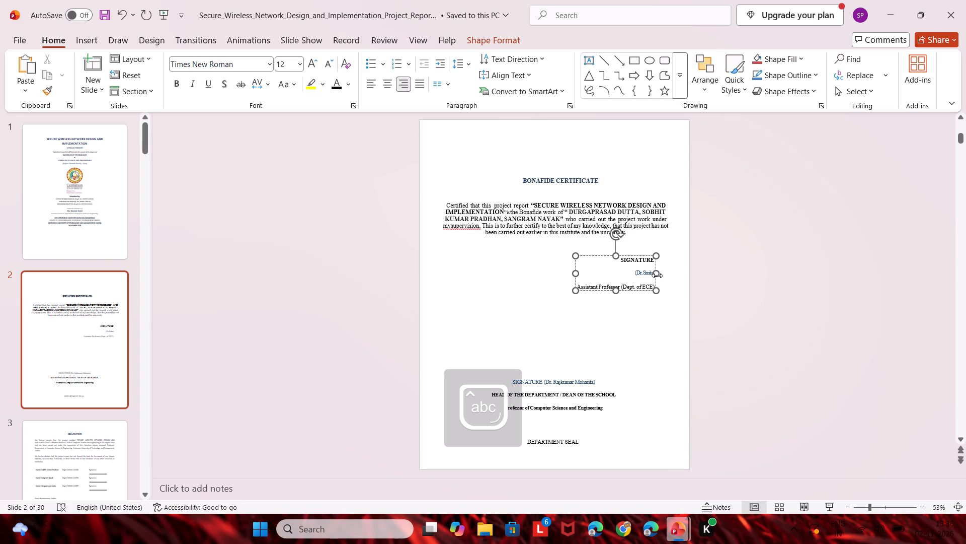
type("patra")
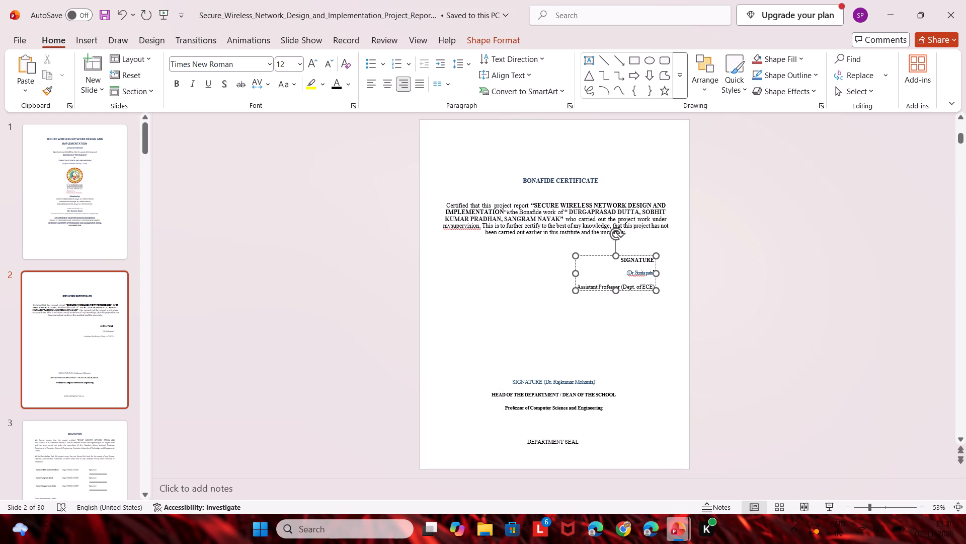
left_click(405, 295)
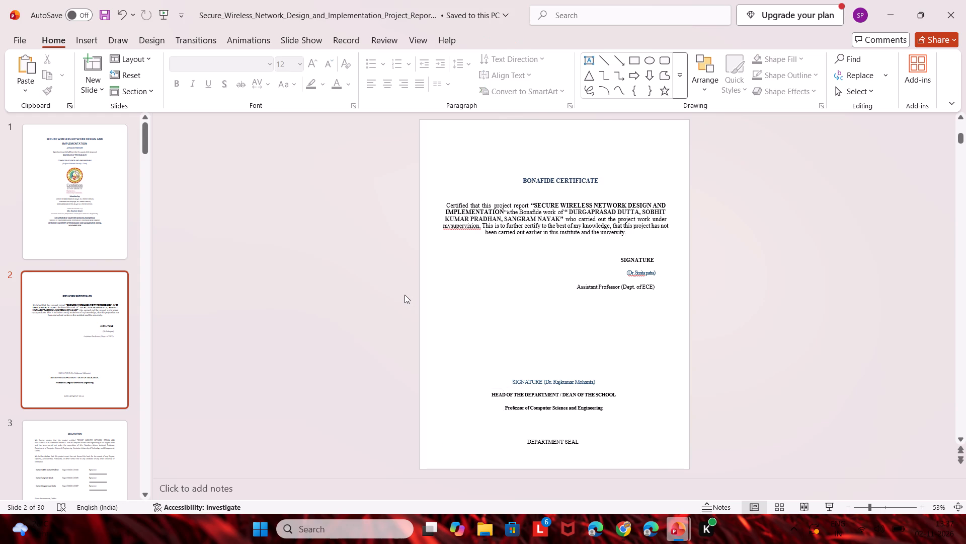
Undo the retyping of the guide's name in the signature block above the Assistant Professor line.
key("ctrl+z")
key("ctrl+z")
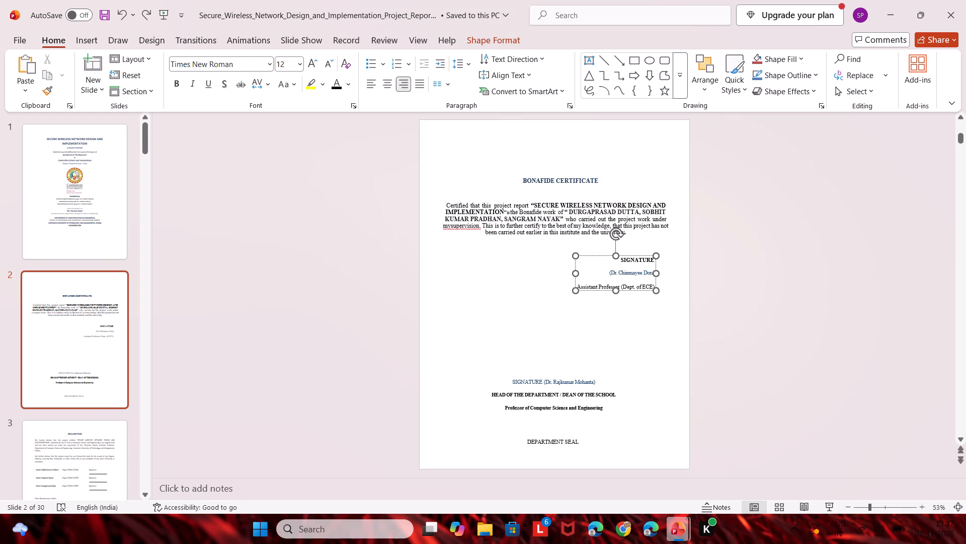
Select and delete the old guide's name from the signature block above the Assistant Professor line.
left_click_drag(618, 272, 630, 274)
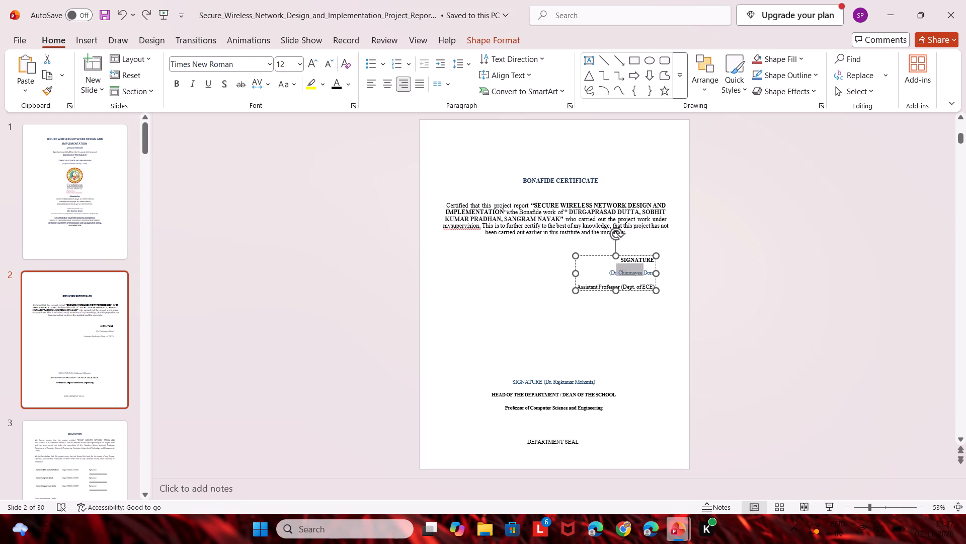
left_click_drag(630, 274, 643, 276)
key("BackSpace")
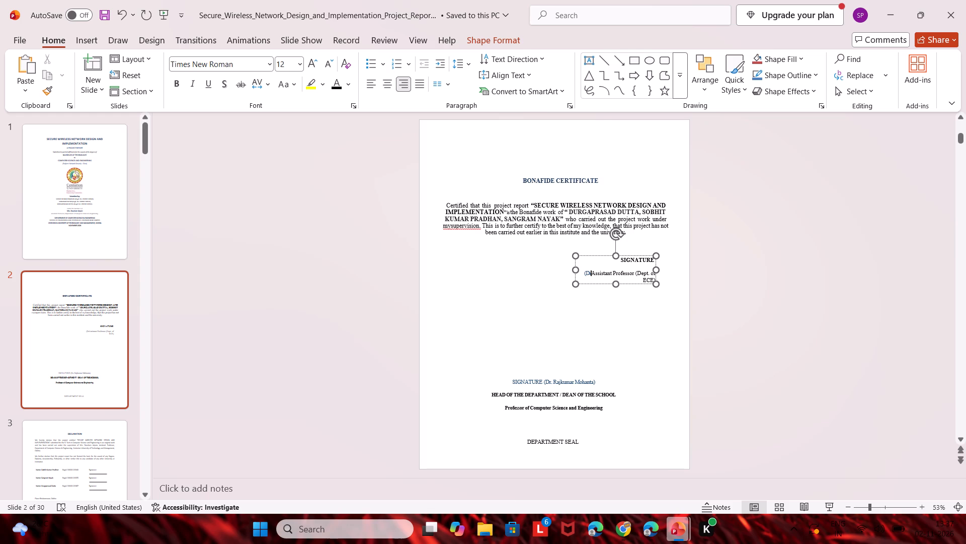
Undo the deletion of the old guide's name in the signature block above the Assistant Professor line.
key("ctrl+z")
Replace the old name after Dr. above the Assistant Professor line with the guide's name, keeping the Dr. title and parentheses.
left_click(644, 276)
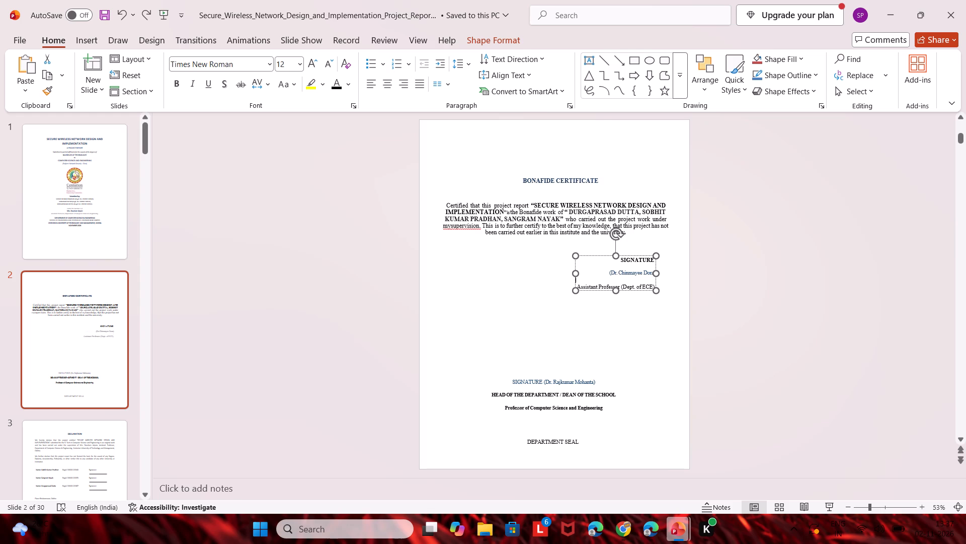
left_click(649, 273)
key("Right")
key("Right")
key("BackSpace")
key("BackSpace")
key("BackSpace")
key("BackSpace")
key("BackSpace")
key("BackSpace")
key("BackSpace")
key("BackSpace")
key("BackSpace")
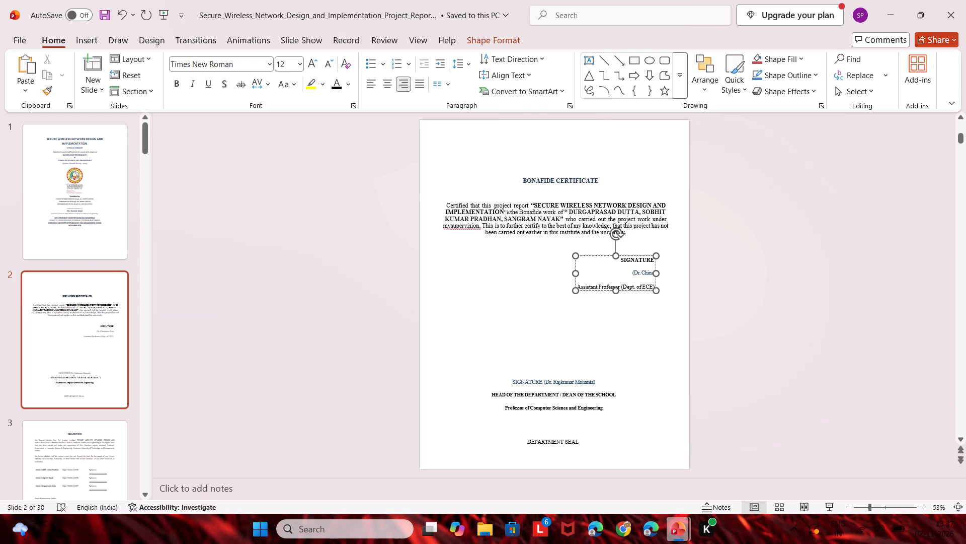
key("BackSpace")
key("BackSpace")
key("BackSpace")
key("BackSpace")
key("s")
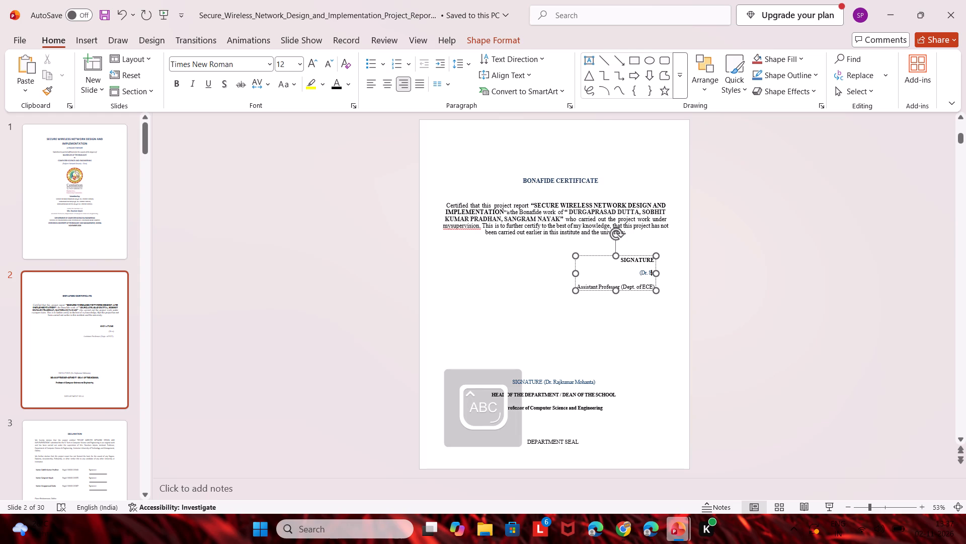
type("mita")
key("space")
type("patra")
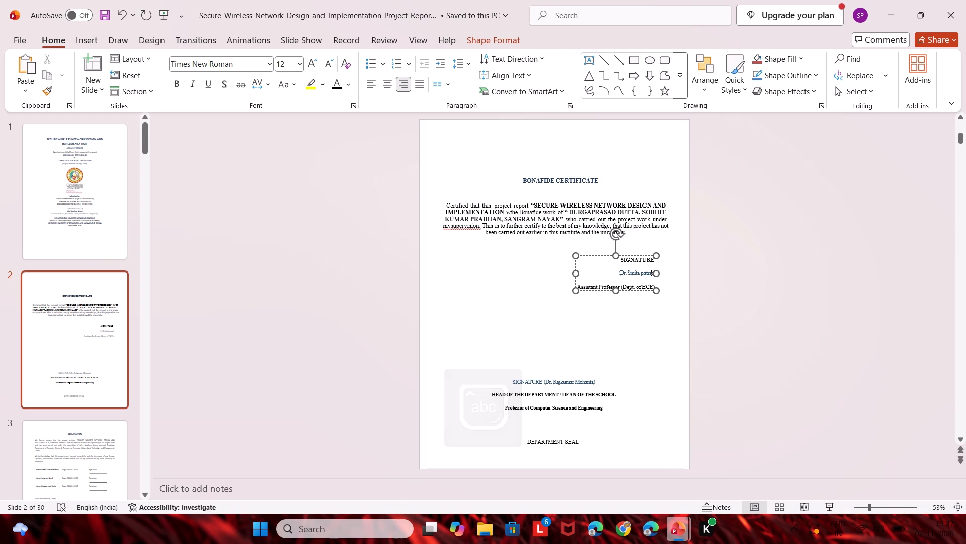
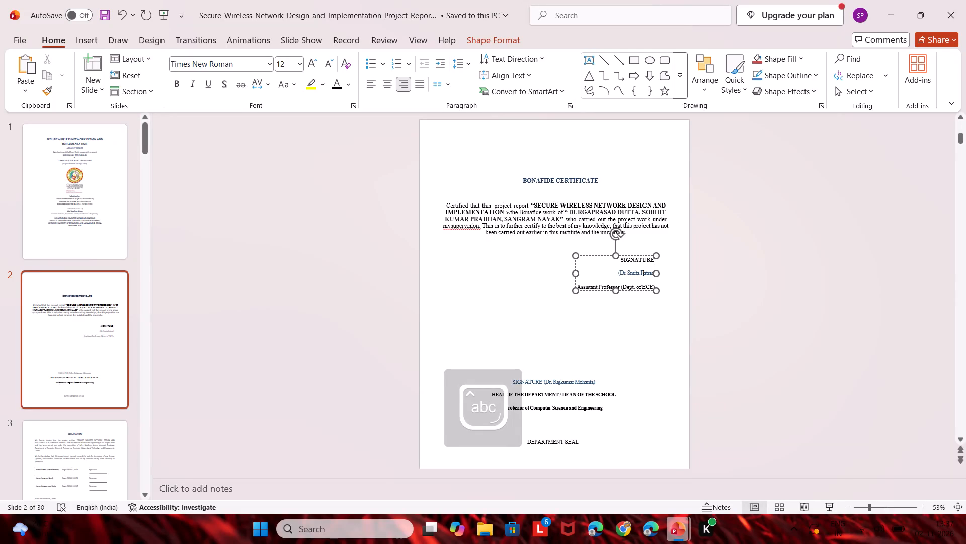
Delete the extra final letter a from the guide's surname in the signature block above the Assistant Professor line.
left_click(373, 288)
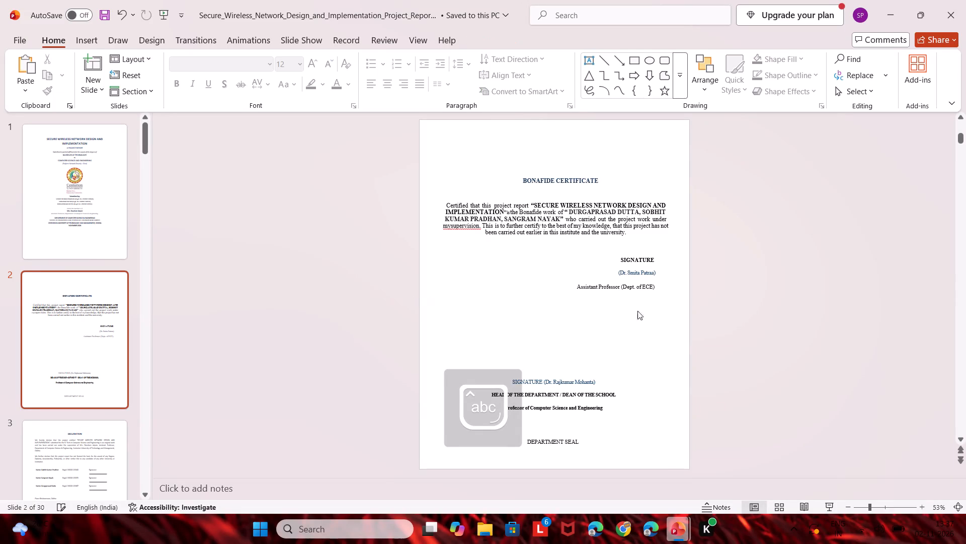
left_click(652, 273)
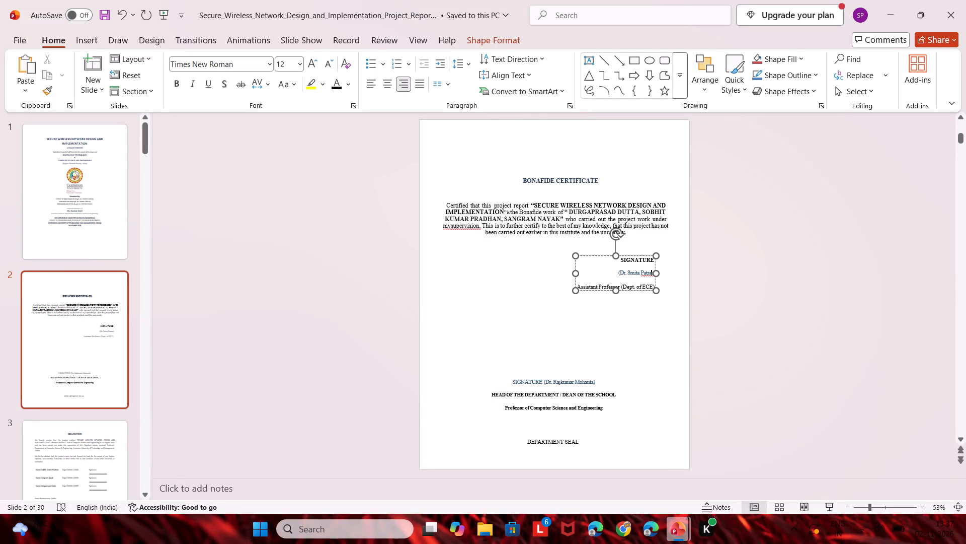
key("BackSpace")
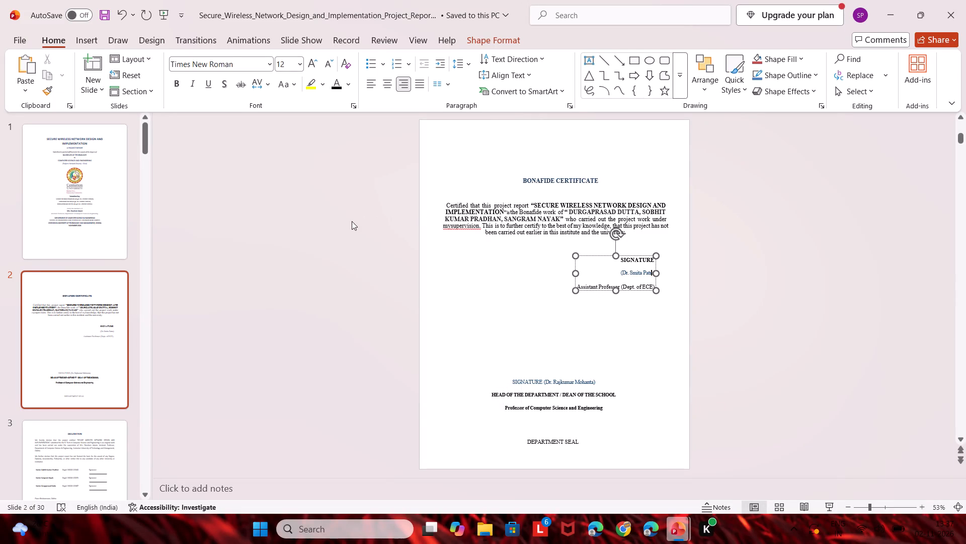
left_click(352, 221)
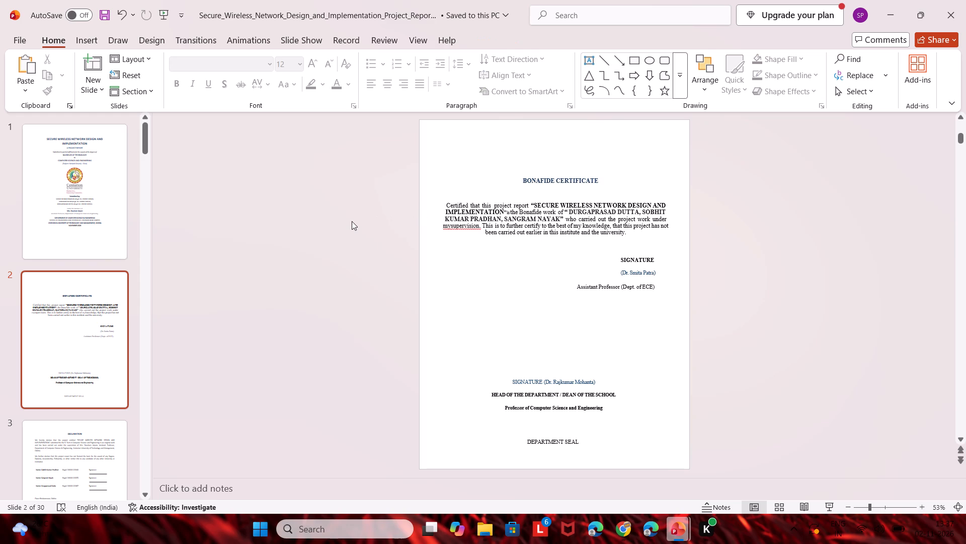
Change the department in parentheses on the Assistant Professor line to CSE.
left_click(652, 287)
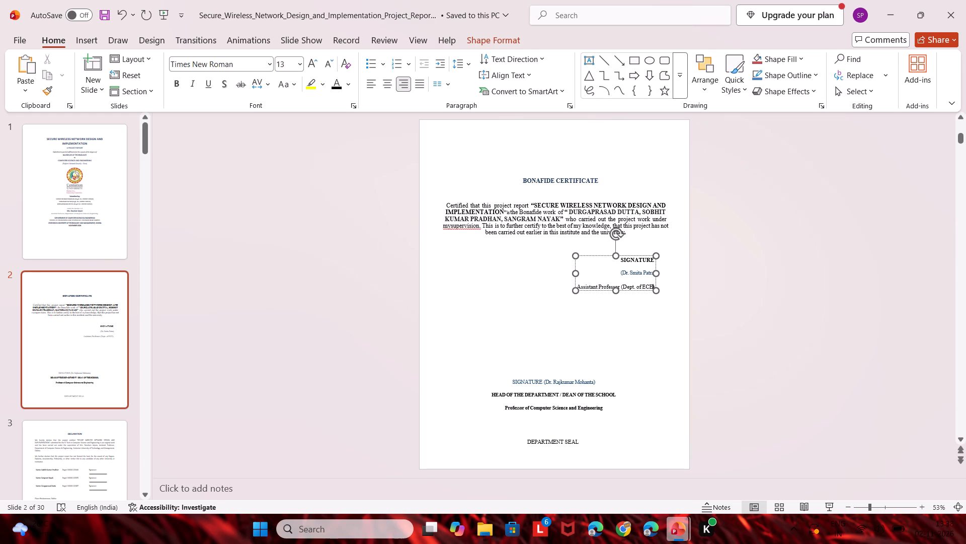
key("BackSpace")
key("BackSpace")
key("BackSpace")
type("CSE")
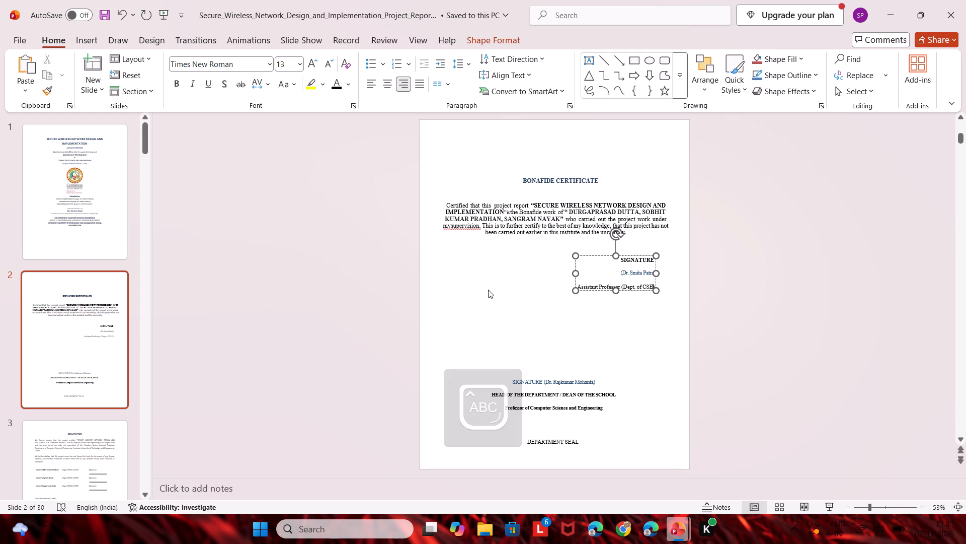
Deselect the guide's signature block on the Bonafide Certificate slide.
left_click(427, 281)
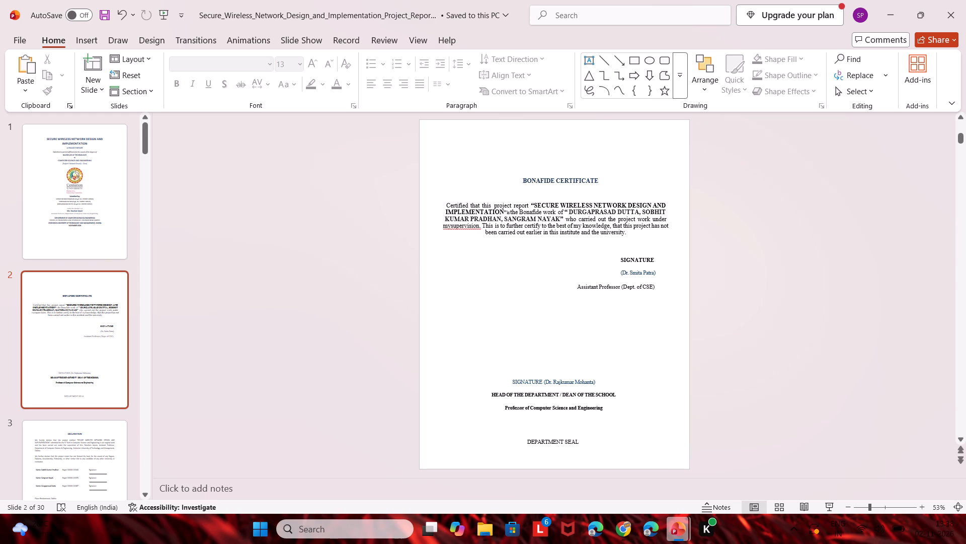
Replace the name after Dr. in the signature line above Head of the Department with the new head's name, keeping the parentheses.
left_click(593, 383)
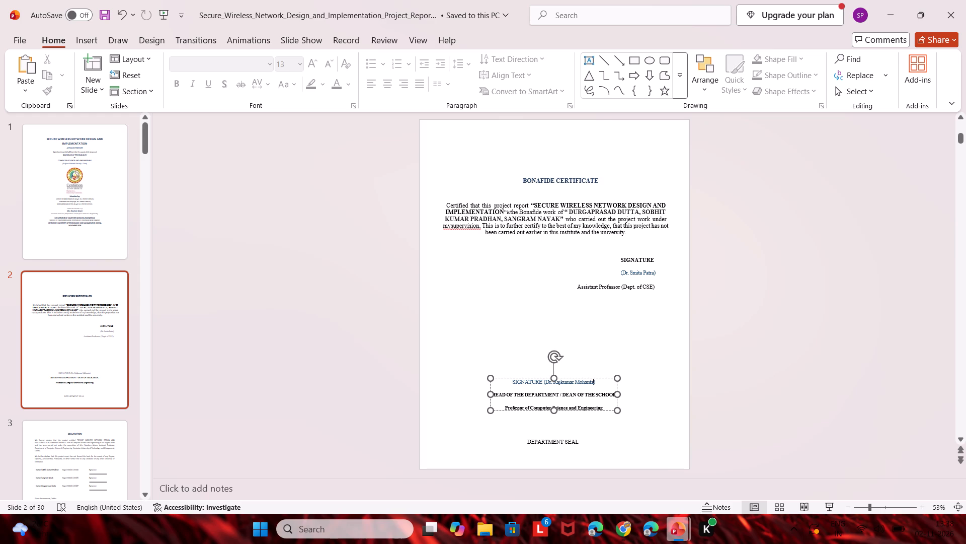
key("BackSpace")
key("BackSpace")
key("BackSpace")
key("BackSpace")
key("BackSpace")
key("BackSpace")
key("BackSpace")
key("BackSpace")
key("BackSpace")
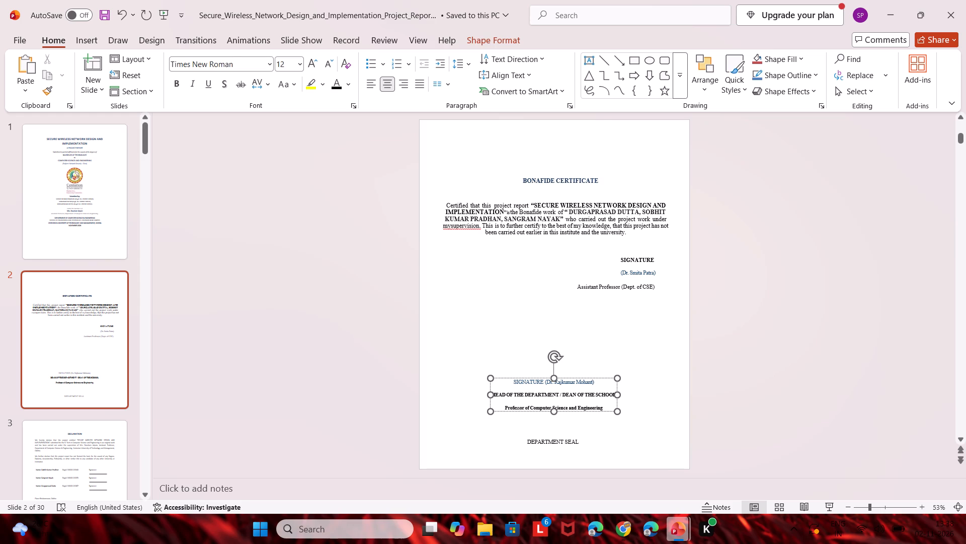
key("BackSpace")
key("BackSpace")
key("BackSpace")
key("BackSpace")
key("BackSpace")
key("BackSpace")
key("BackSpace")
key("BackSpace")
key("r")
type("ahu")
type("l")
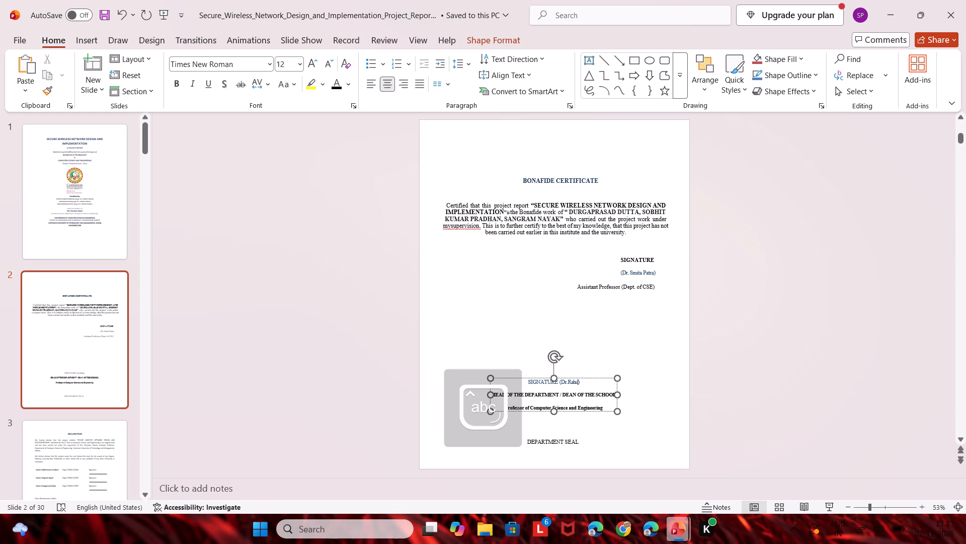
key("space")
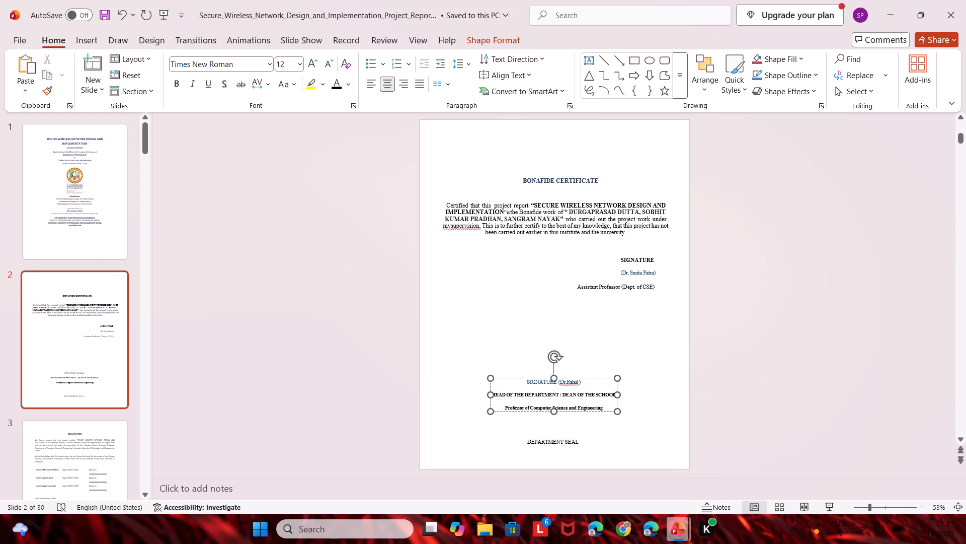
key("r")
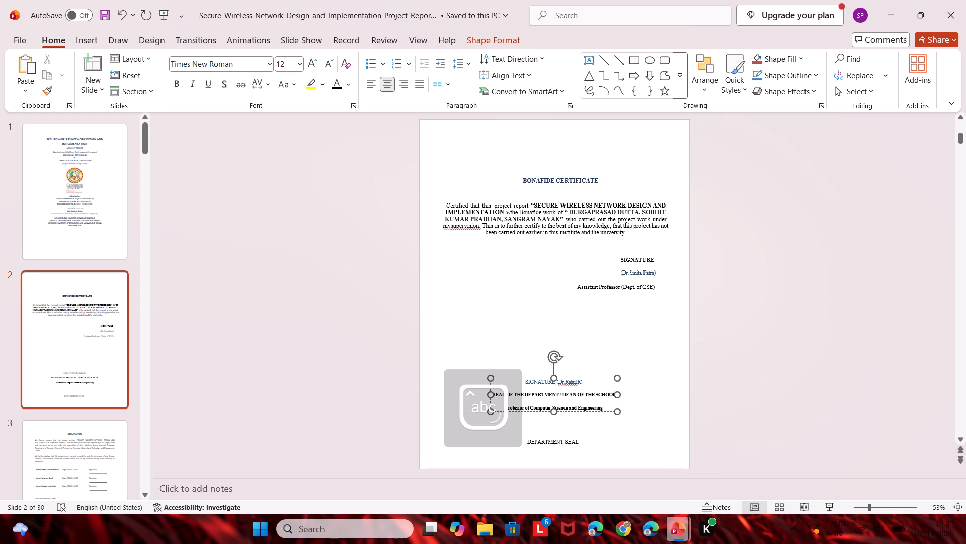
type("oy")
left_click(313, 311)
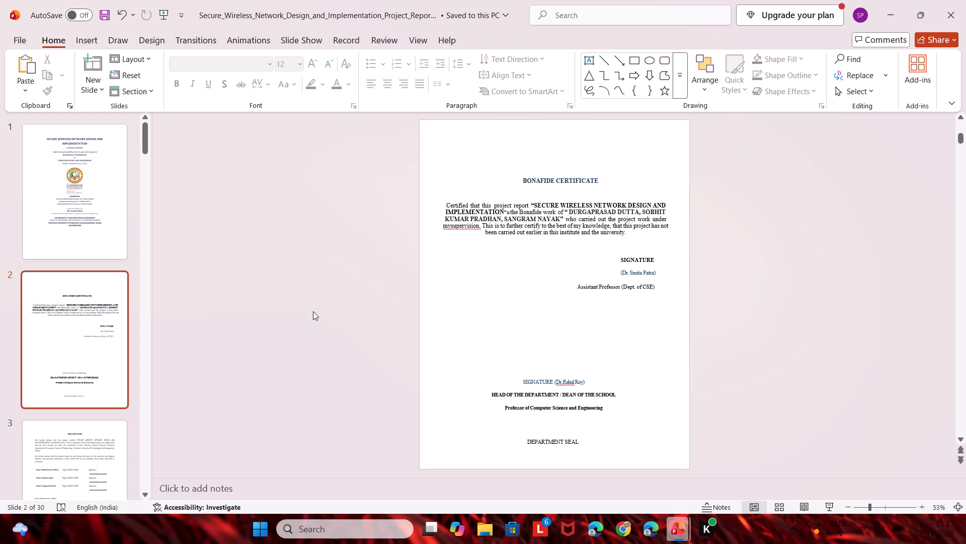
Open the Declaration slide, slide 3.
left_click(96, 429)
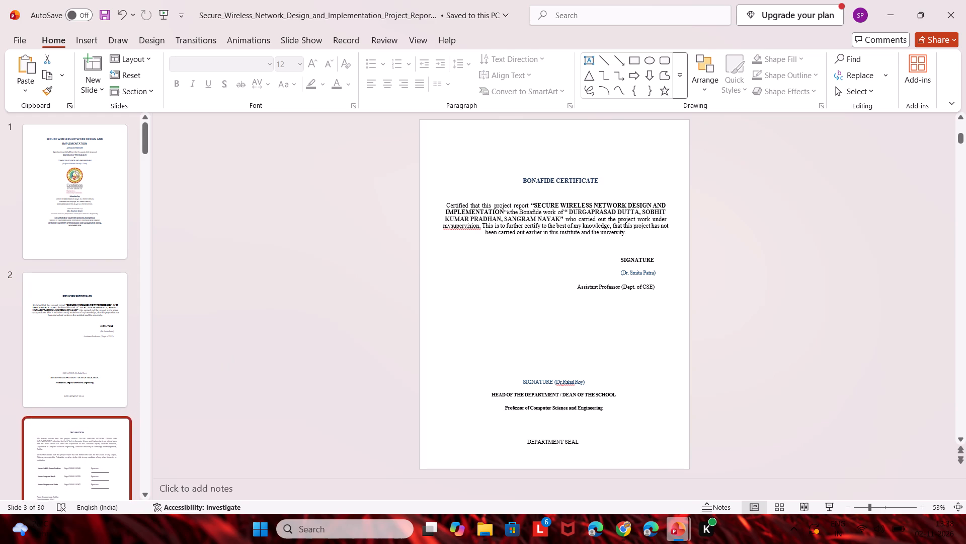
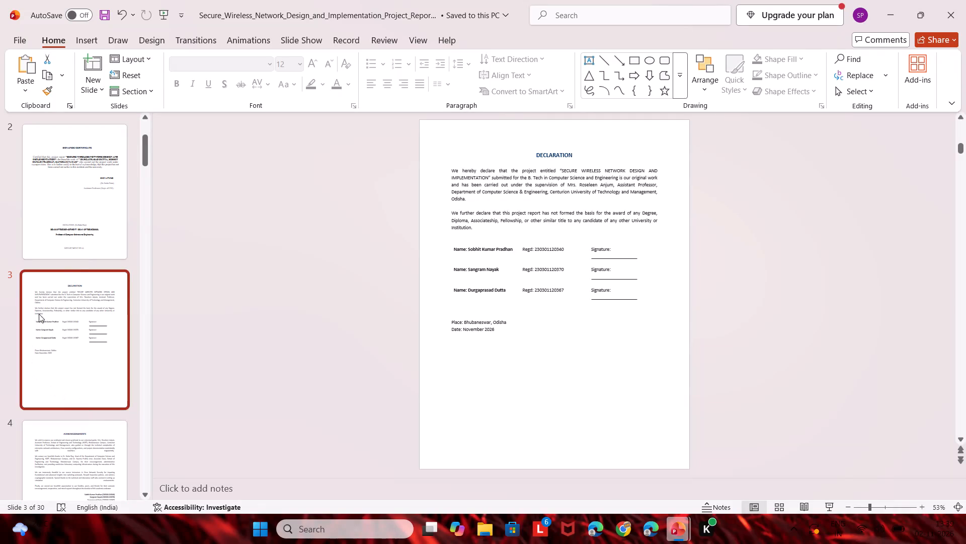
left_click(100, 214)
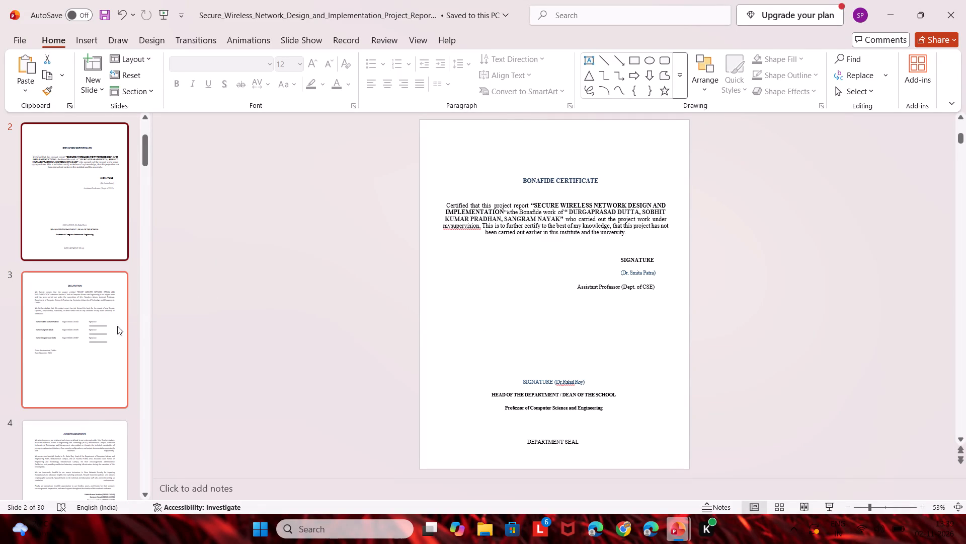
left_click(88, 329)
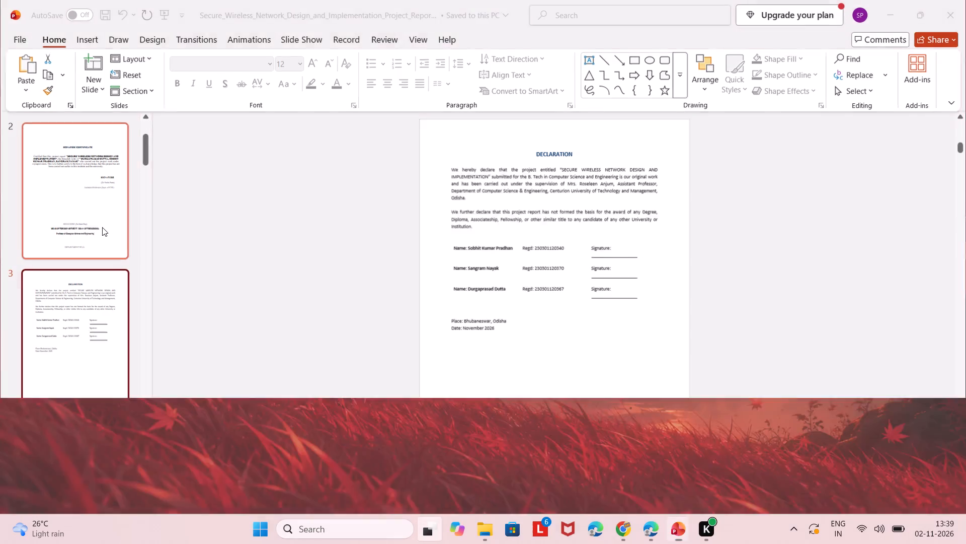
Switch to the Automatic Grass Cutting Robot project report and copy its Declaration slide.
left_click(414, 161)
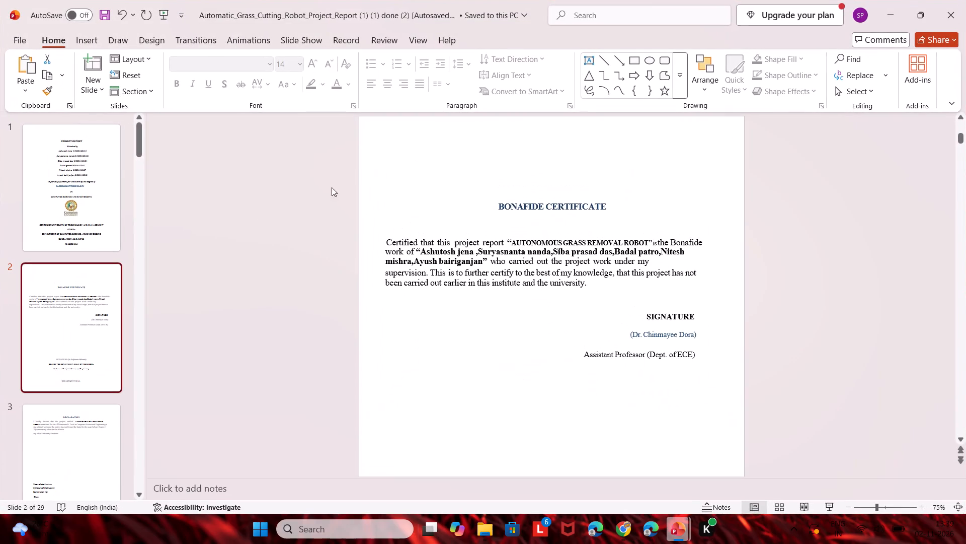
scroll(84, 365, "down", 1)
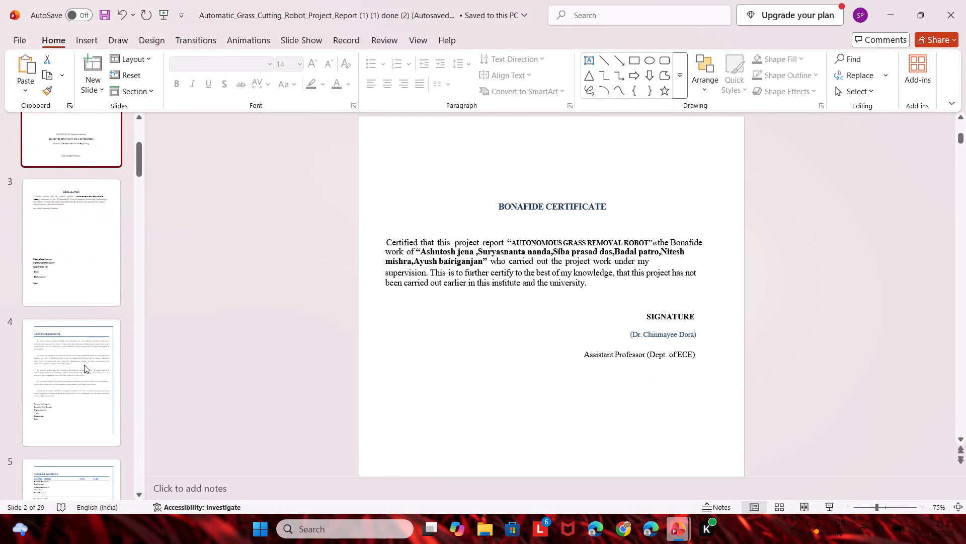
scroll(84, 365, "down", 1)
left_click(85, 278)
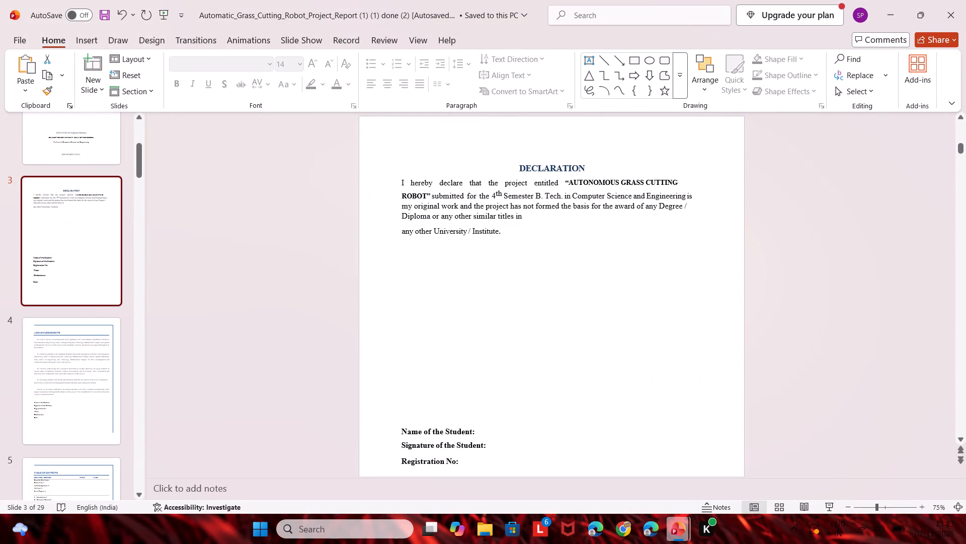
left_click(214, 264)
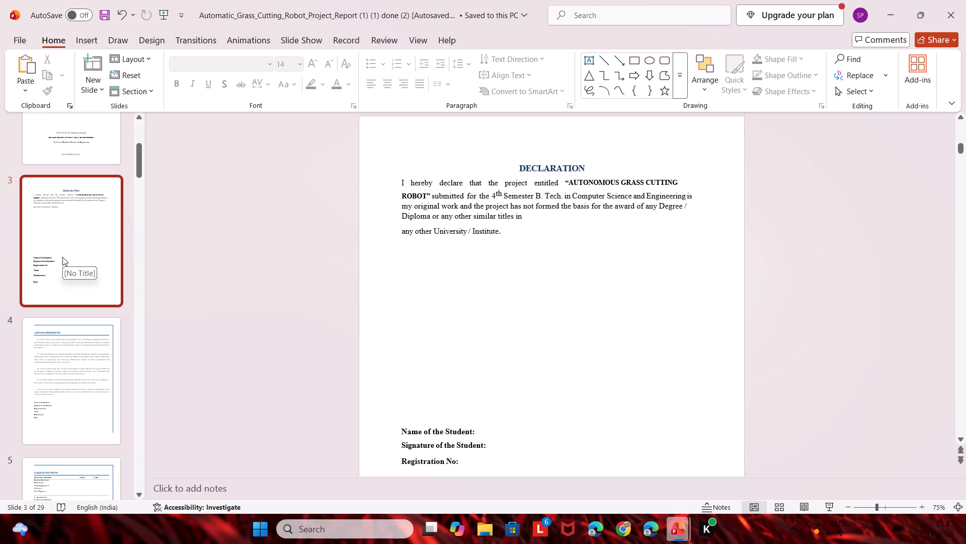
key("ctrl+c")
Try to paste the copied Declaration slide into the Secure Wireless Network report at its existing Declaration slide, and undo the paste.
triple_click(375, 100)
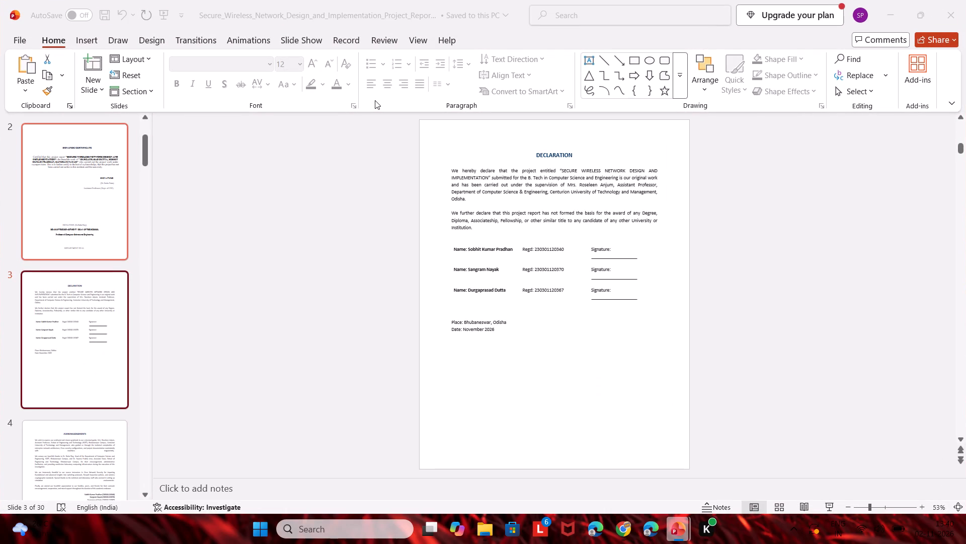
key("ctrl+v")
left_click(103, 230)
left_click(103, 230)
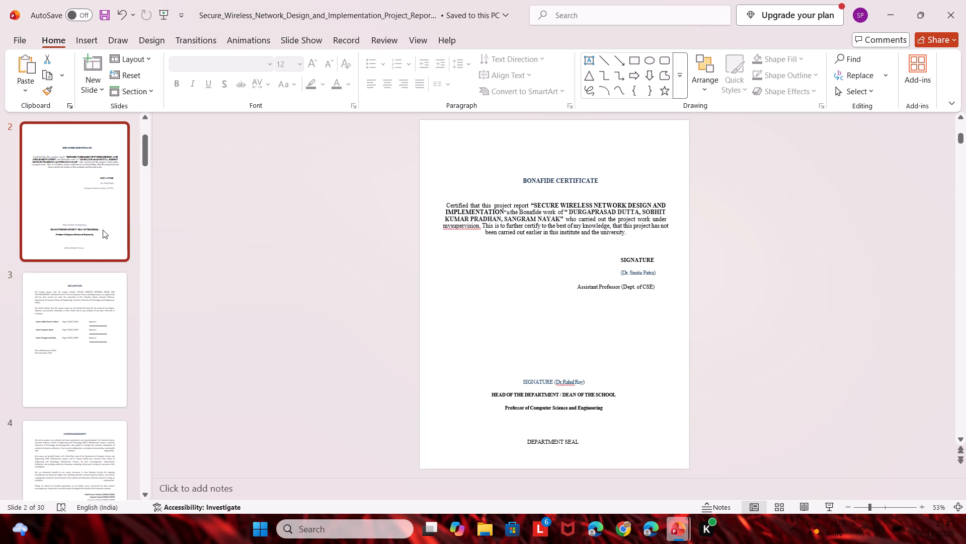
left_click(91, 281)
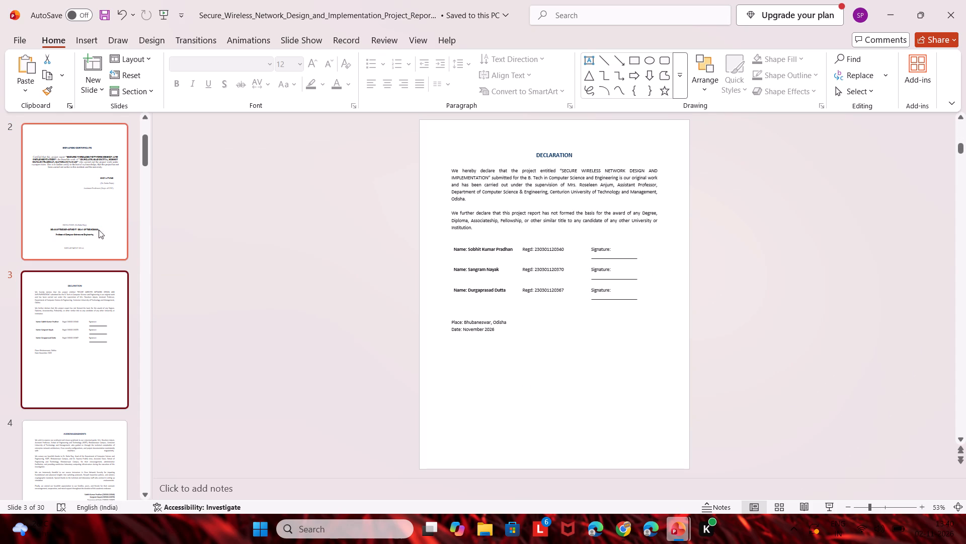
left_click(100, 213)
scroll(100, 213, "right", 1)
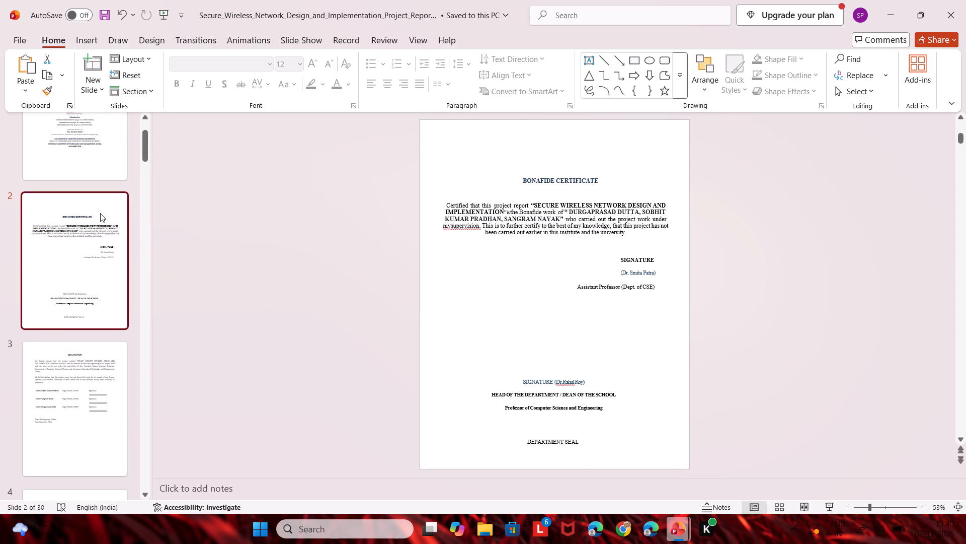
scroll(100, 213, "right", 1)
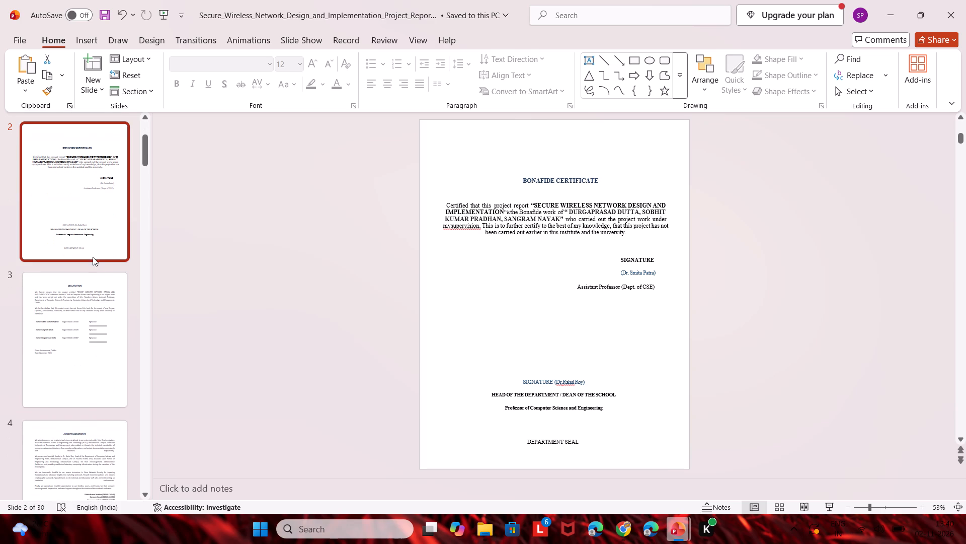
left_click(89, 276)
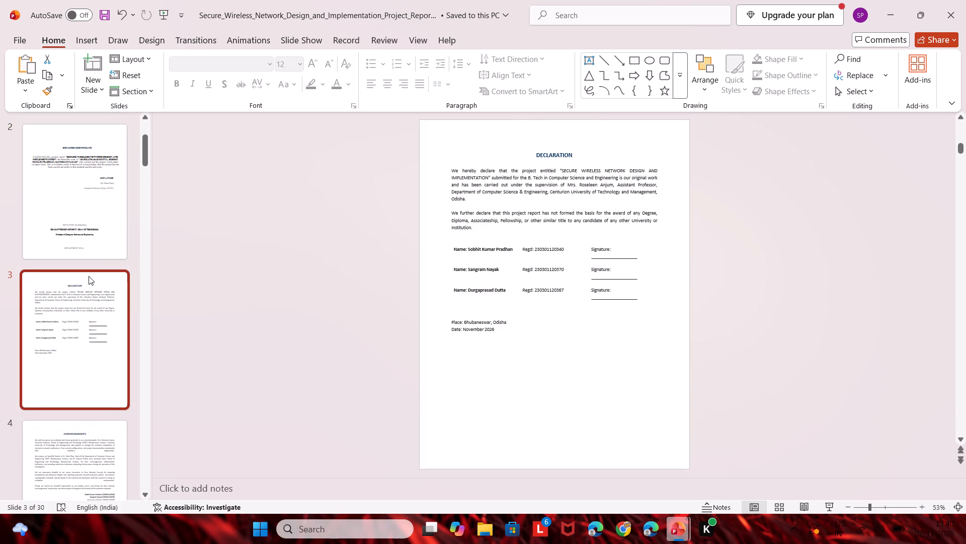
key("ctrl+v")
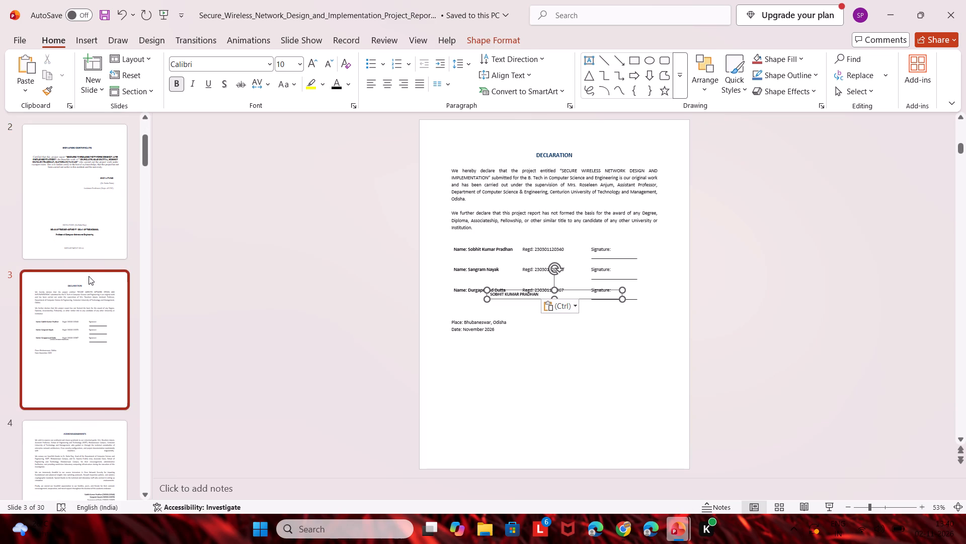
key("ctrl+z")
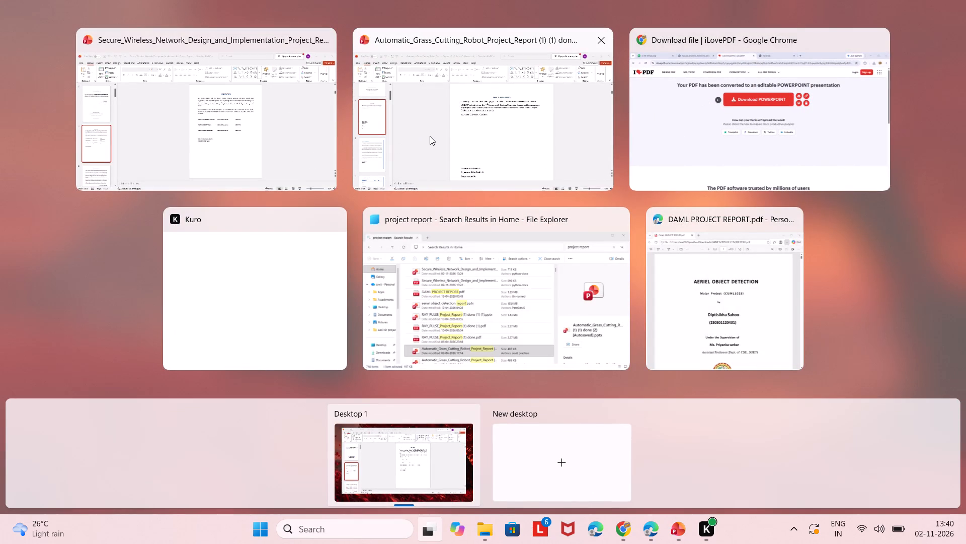
Switch to the Automatic Grass Cutting Robot project report presentation and copy its Declaration slide.
left_click(430, 136)
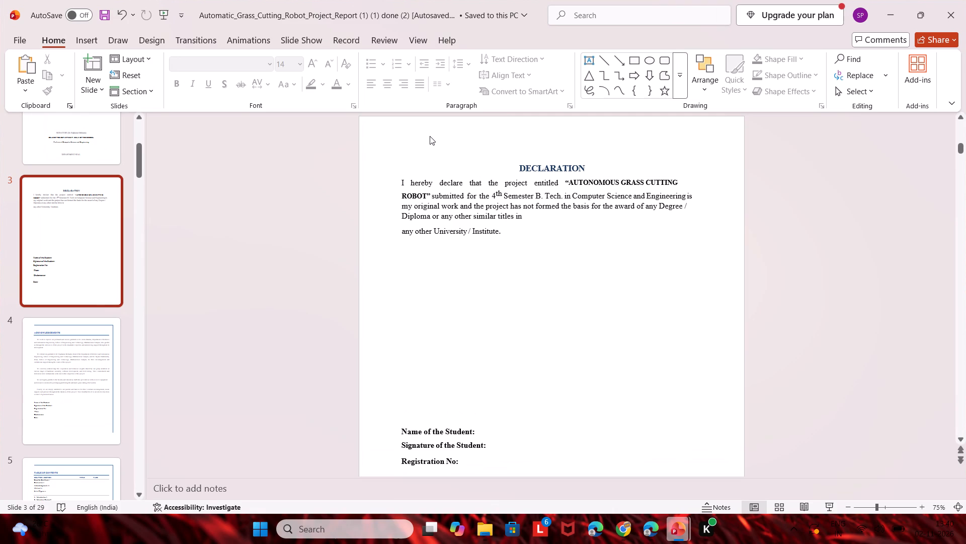
left_click(93, 253)
key("ctrl+c")
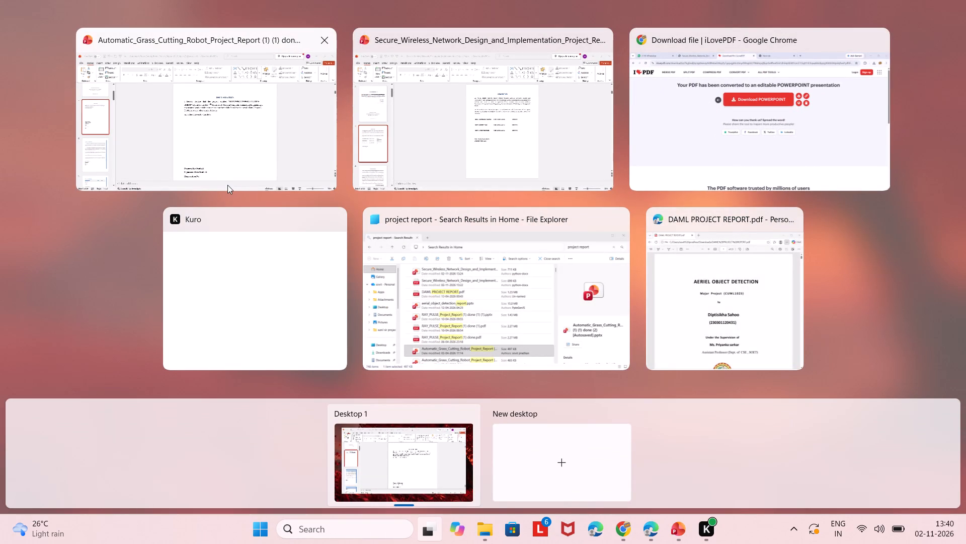
Switch to the Secure Wireless Network report and paste the copied Declaration slide directly after its existing Declaration slide.
left_click(421, 126)
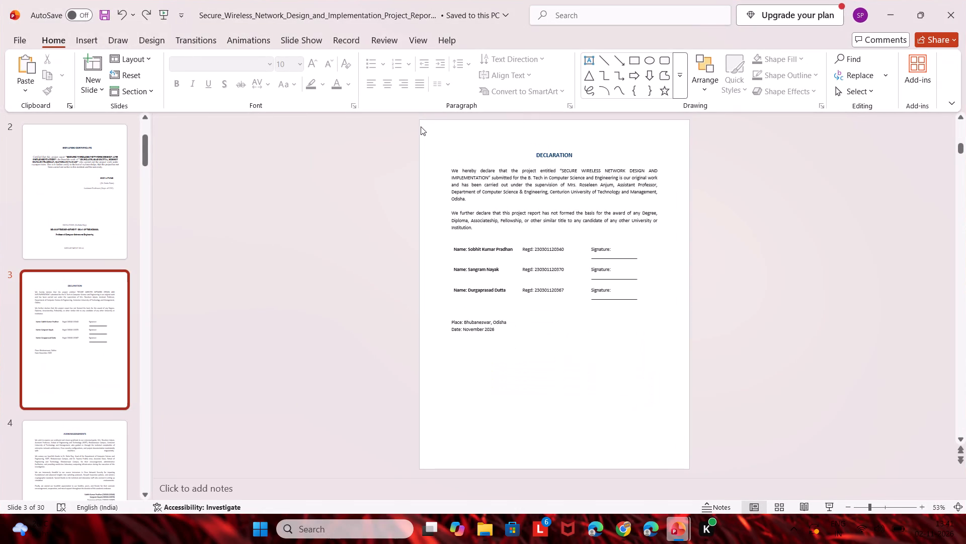
key("ctrl+v")
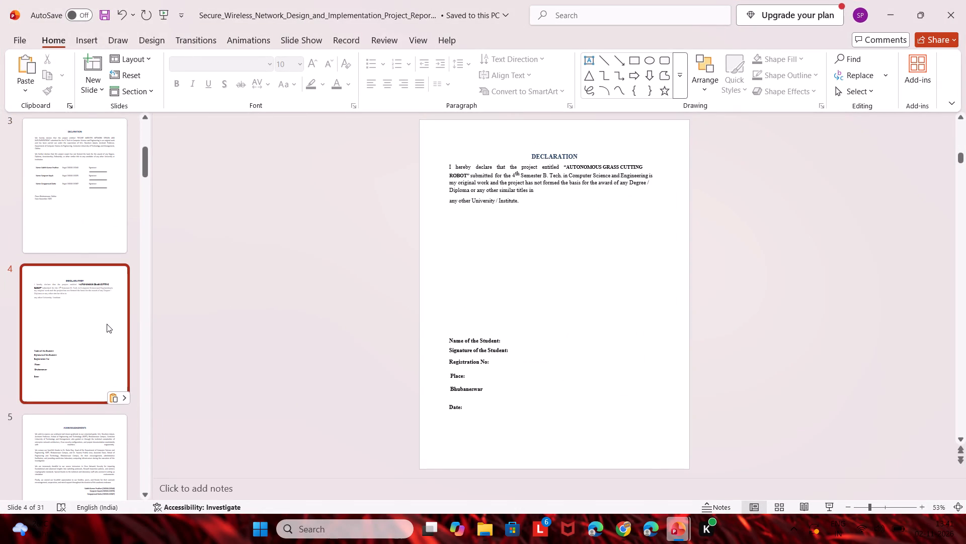
right_click_drag(107, 324, 106, 285)
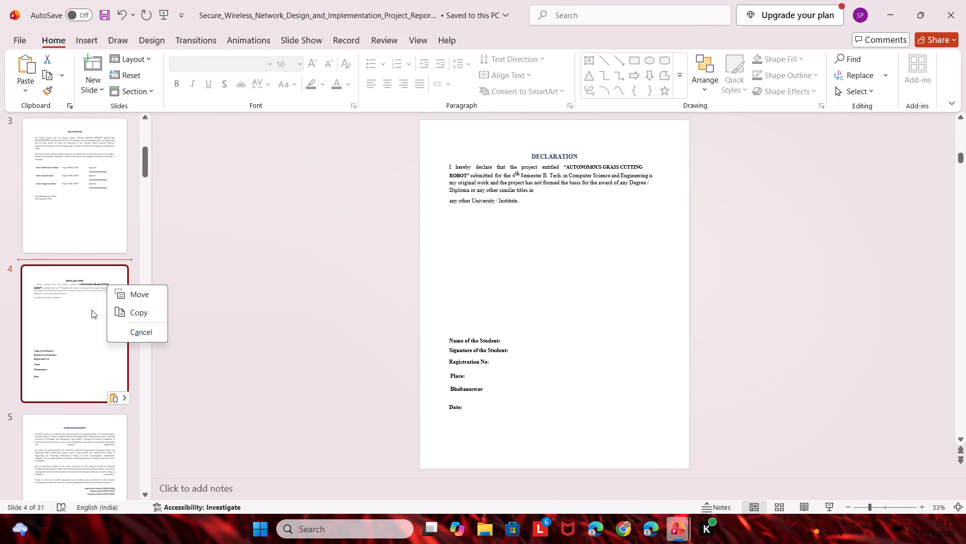
left_click(131, 286)
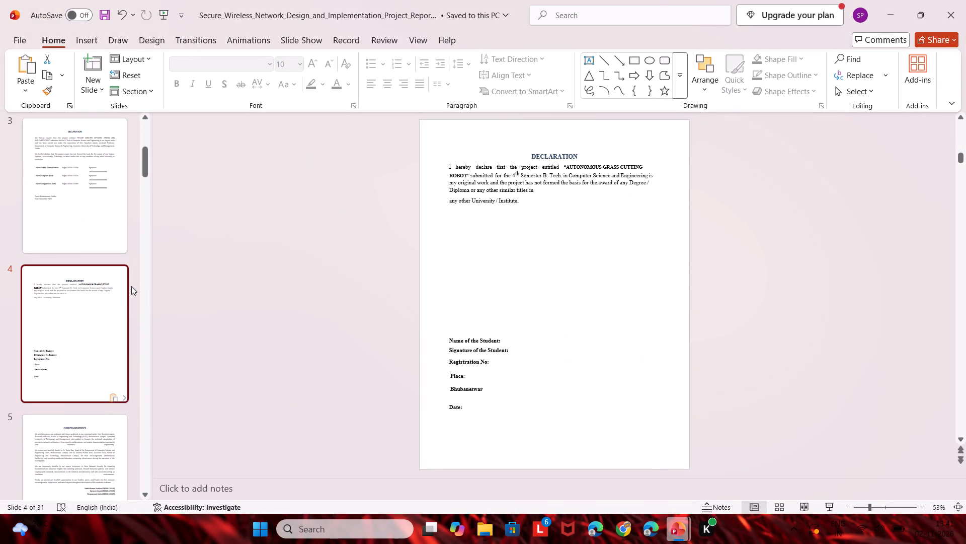
Delete the report's original Declaration slide, the one listing three students with signature lines.
left_click(96, 231)
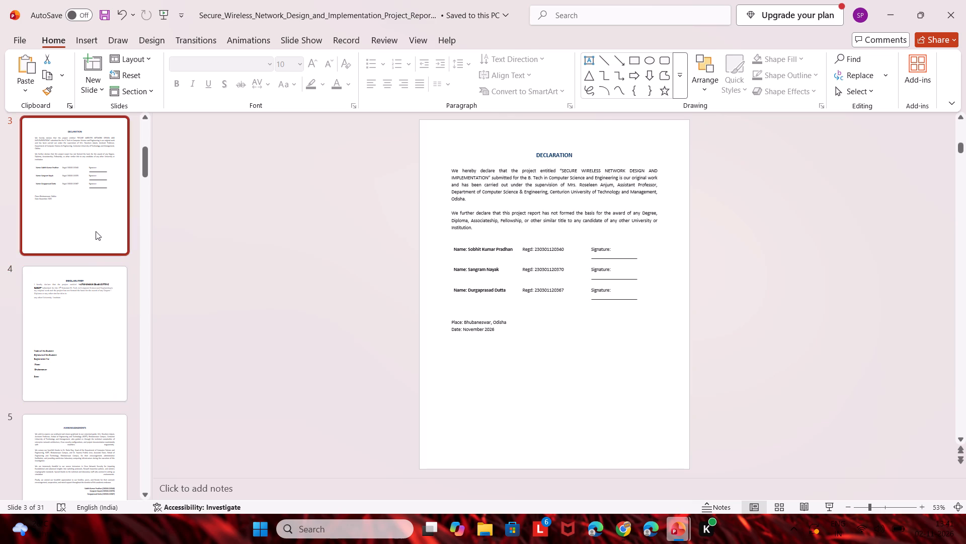
key("BackSpace")
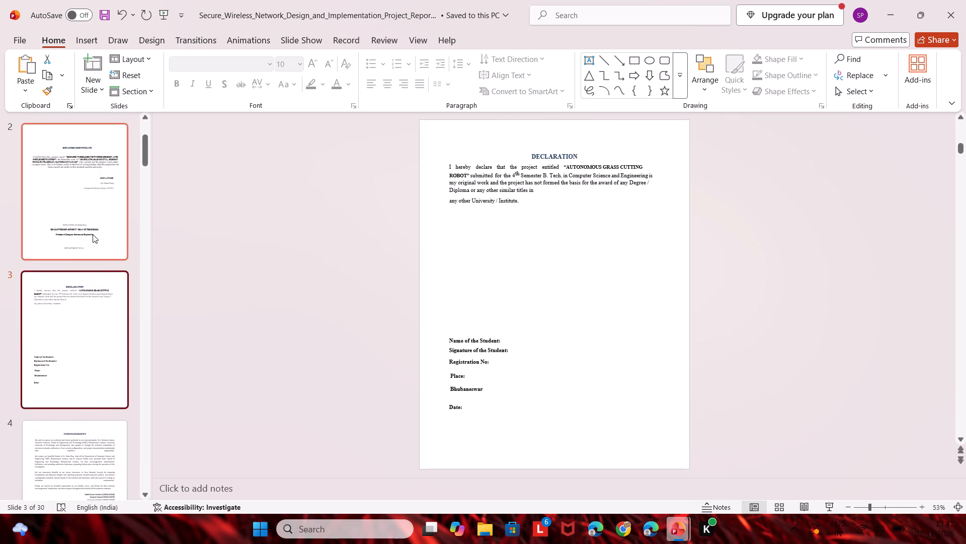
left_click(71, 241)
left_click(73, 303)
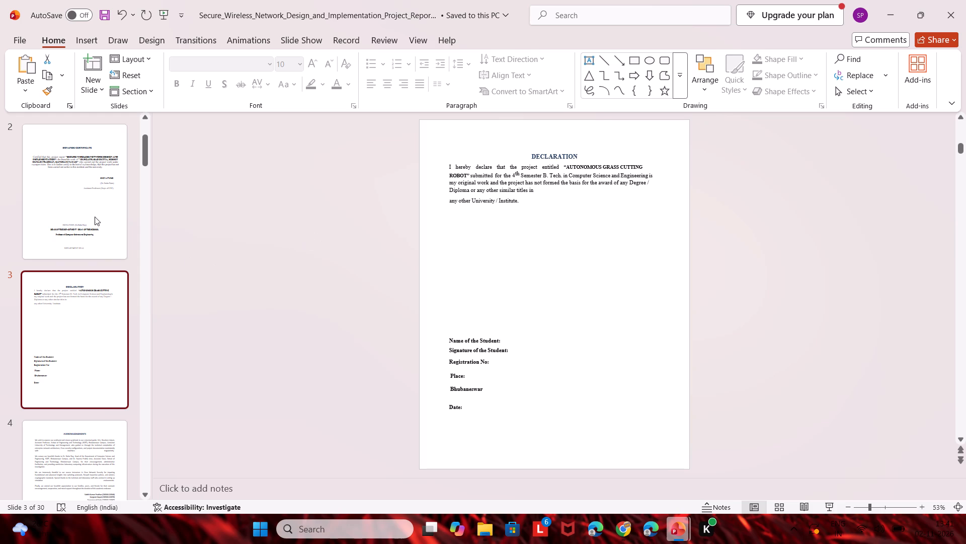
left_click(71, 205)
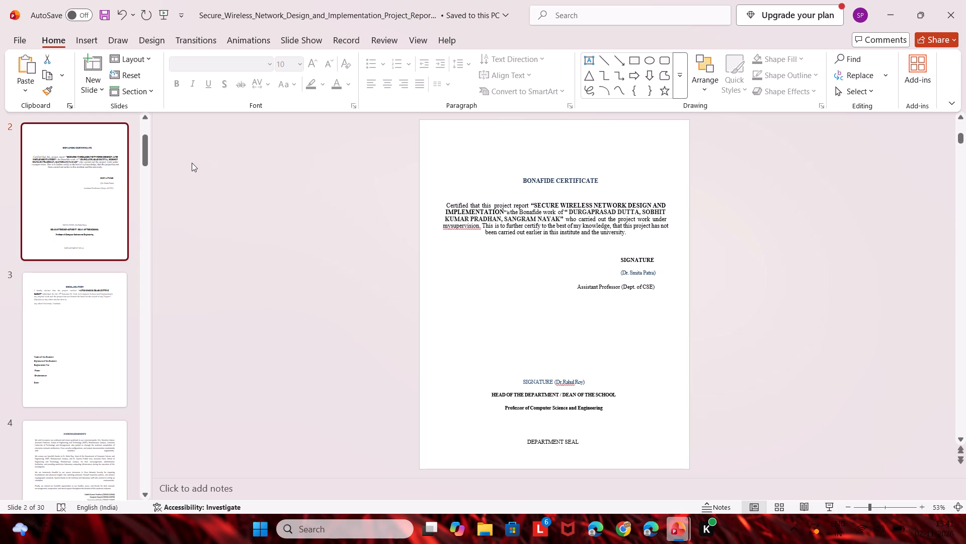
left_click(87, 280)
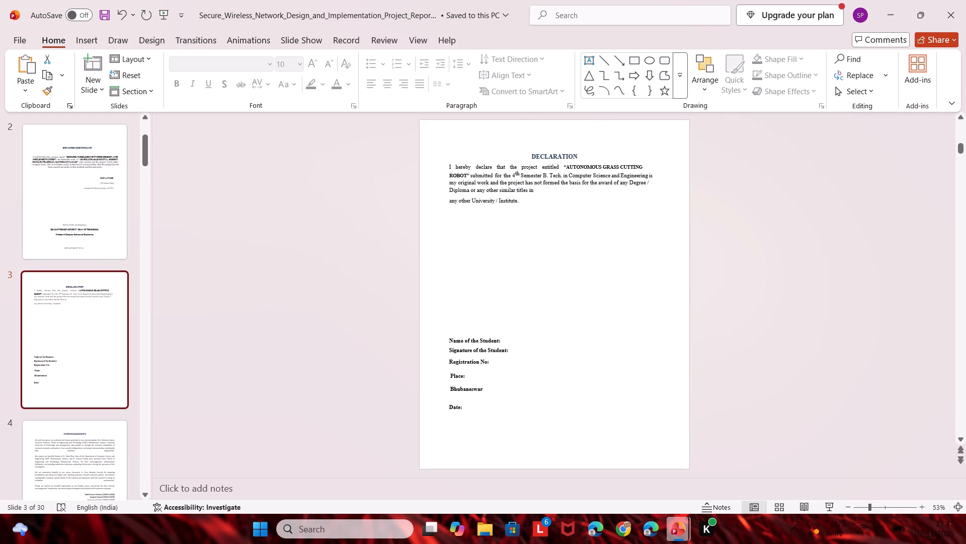
Set the semester number in the Declaration paragraph to 7 in the Secure Wireless Network presentation.
left_click(516, 177)
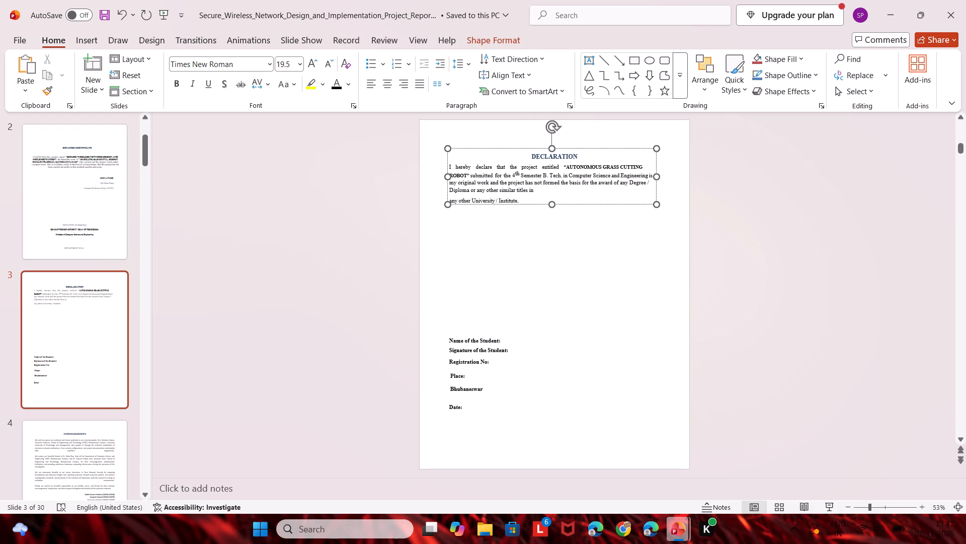
key("BackSpace")
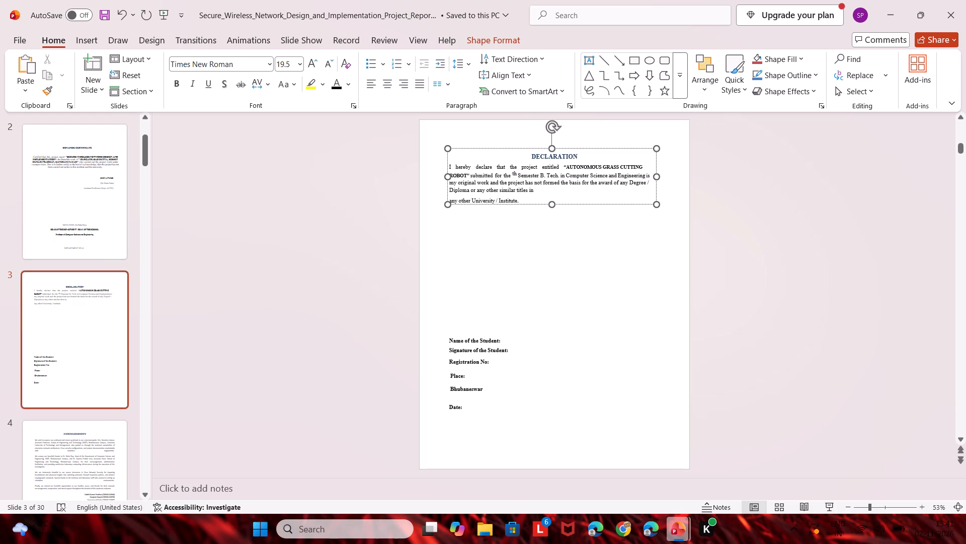
key("7")
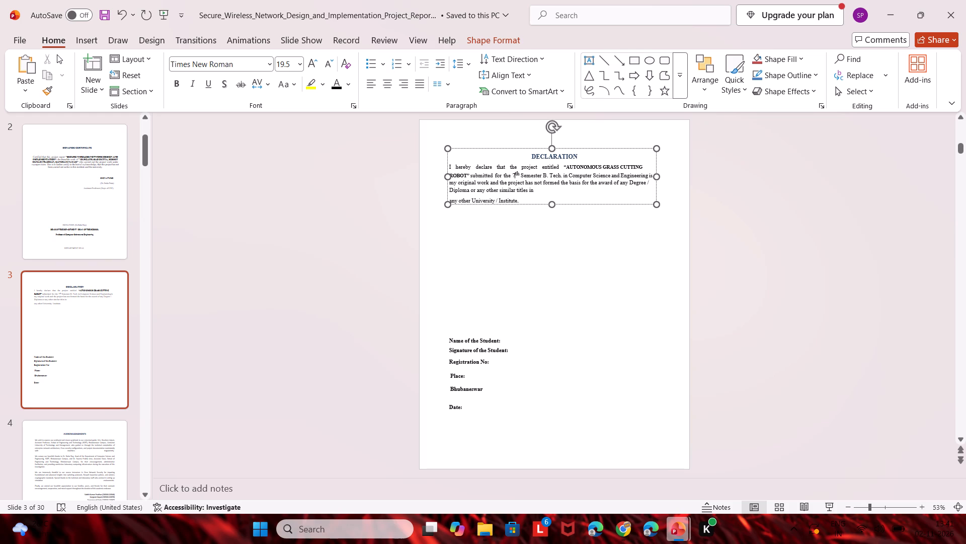
Replace the project title in the Declaration with "SECURE WIRELESS NETWORK DESIGN AND IMPLEMENTATION" copied from the Bonafide Certificate.
left_click(36, 168)
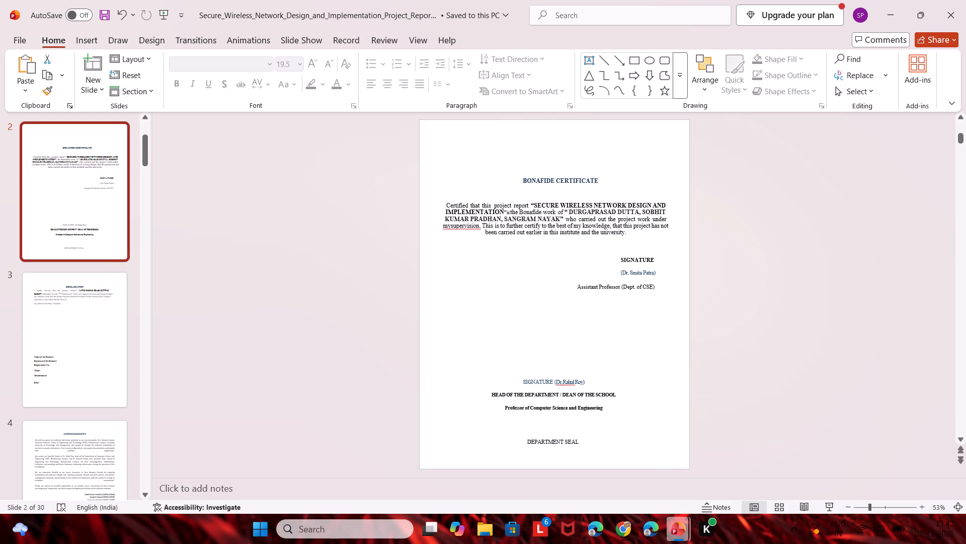
left_click_drag(533, 204, 527, 206)
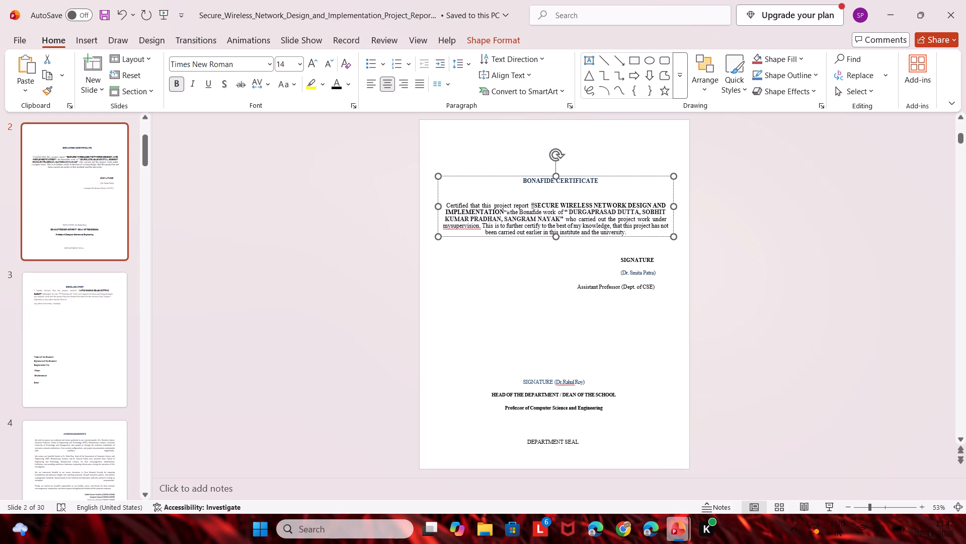
left_click_drag(527, 206, 501, 215)
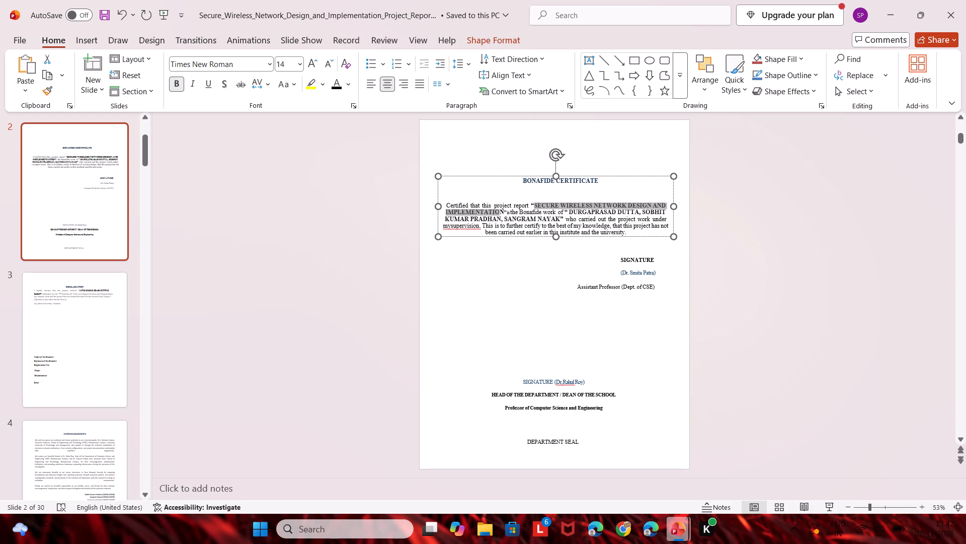
left_click_drag(501, 215, 503, 216)
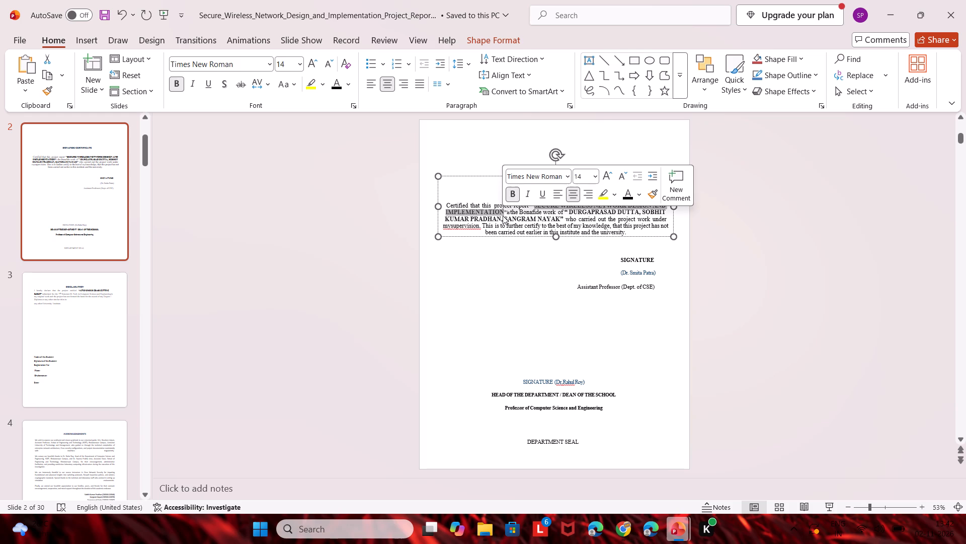
key("ctrl+c")
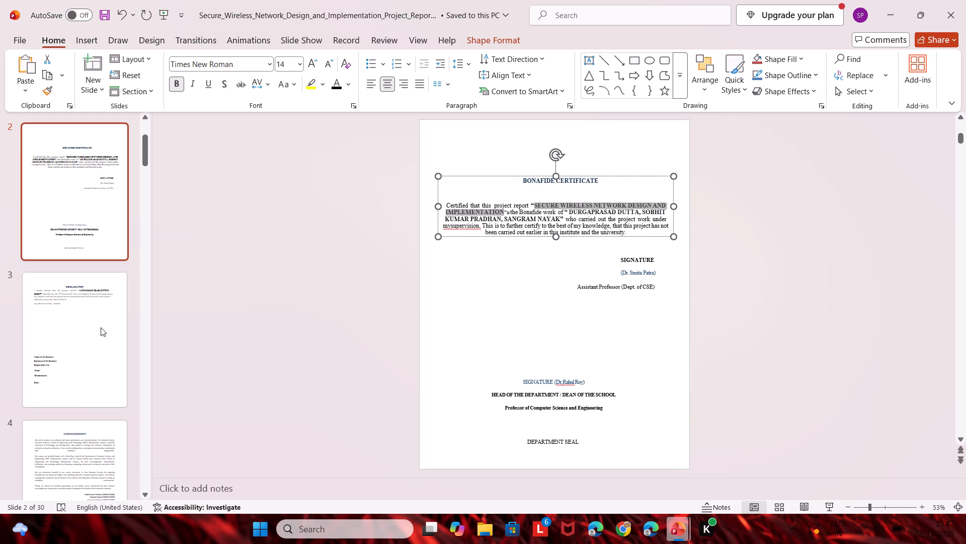
left_click(101, 327)
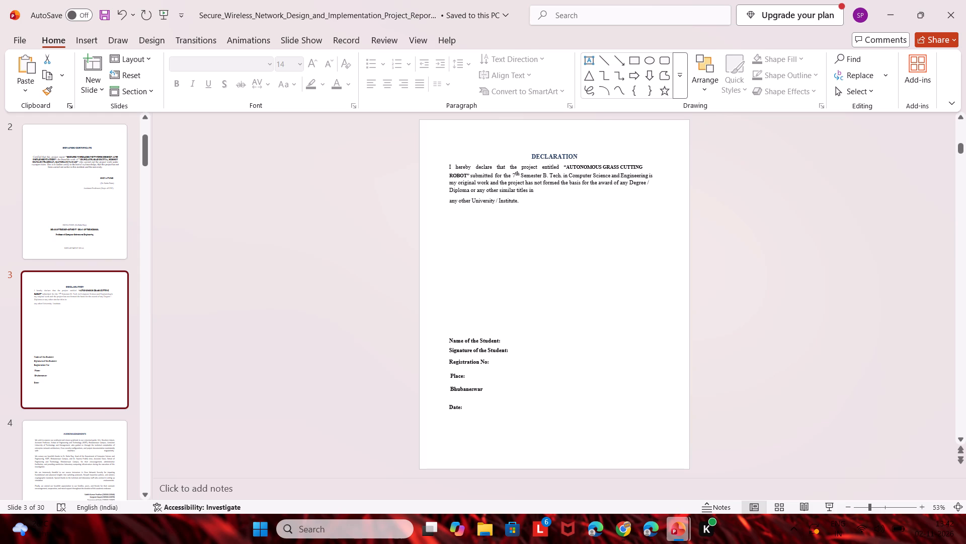
left_click(466, 176)
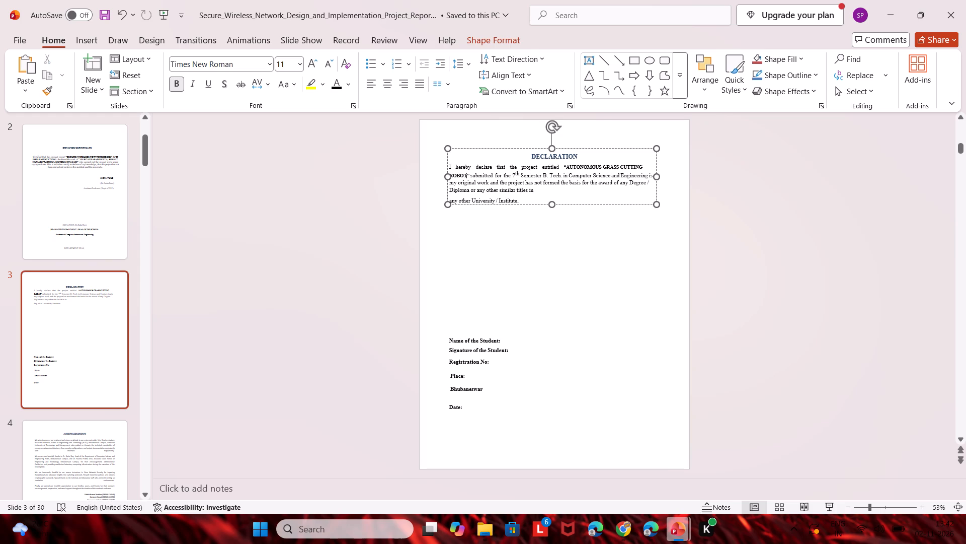
left_click_drag(466, 176, 519, 167)
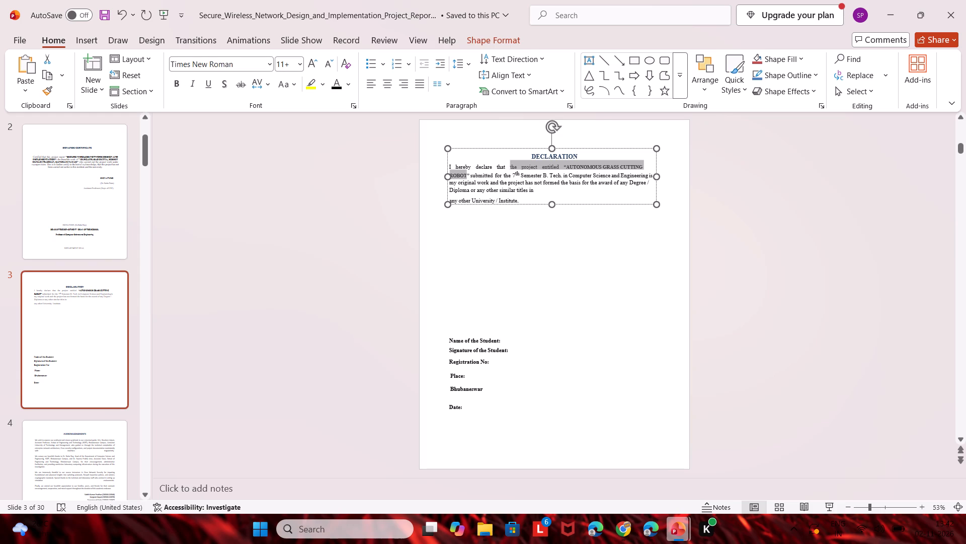
left_click_drag(519, 167, 563, 166)
key("BackSpace")
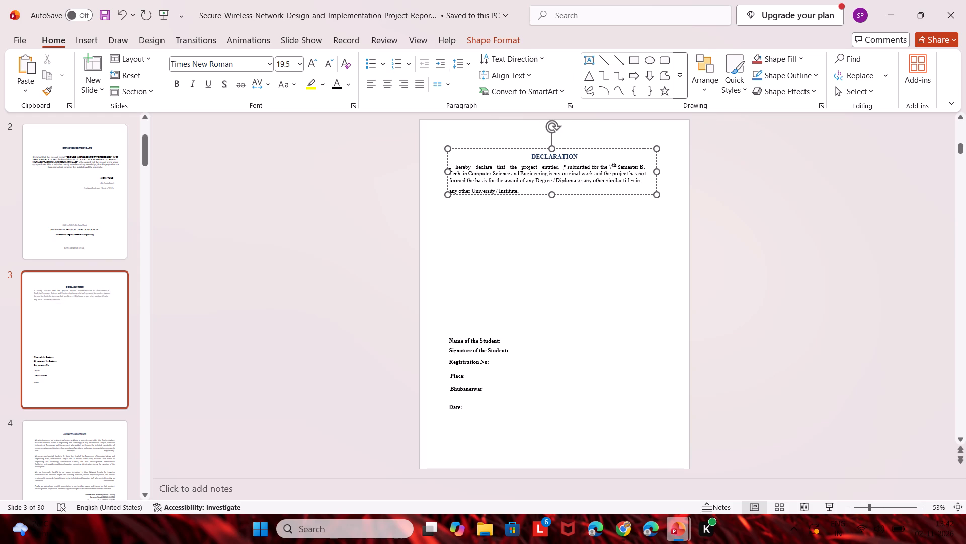
key("ctrl+v")
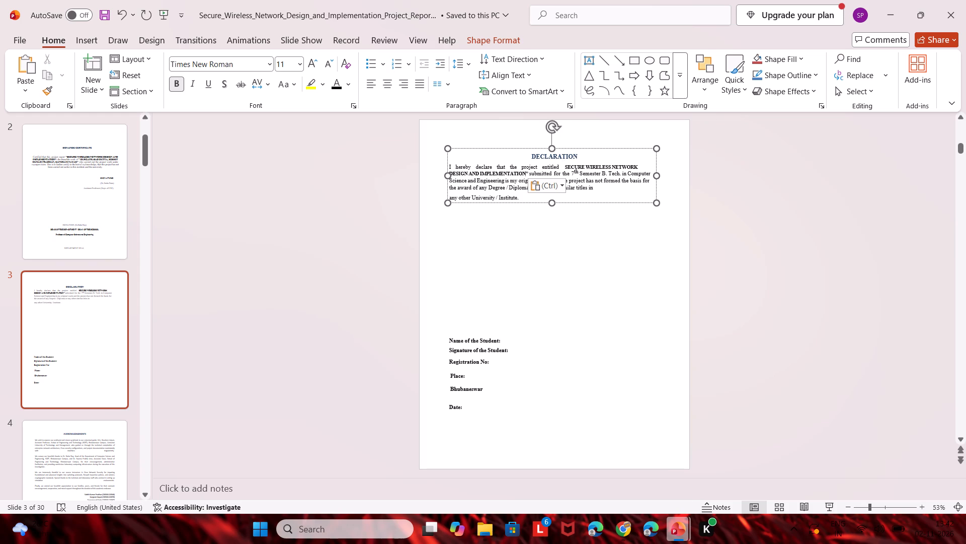
Replace the opening quotation mark before the project title in the Declaration with a bold single quotation mark.
left_click(563, 166)
key("BackSpace")
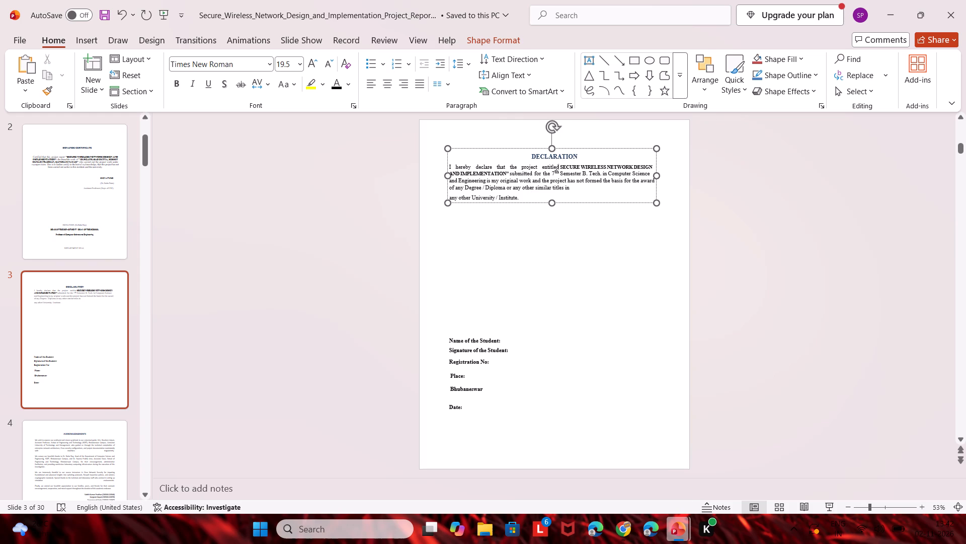
key("Right")
key("semicolon")
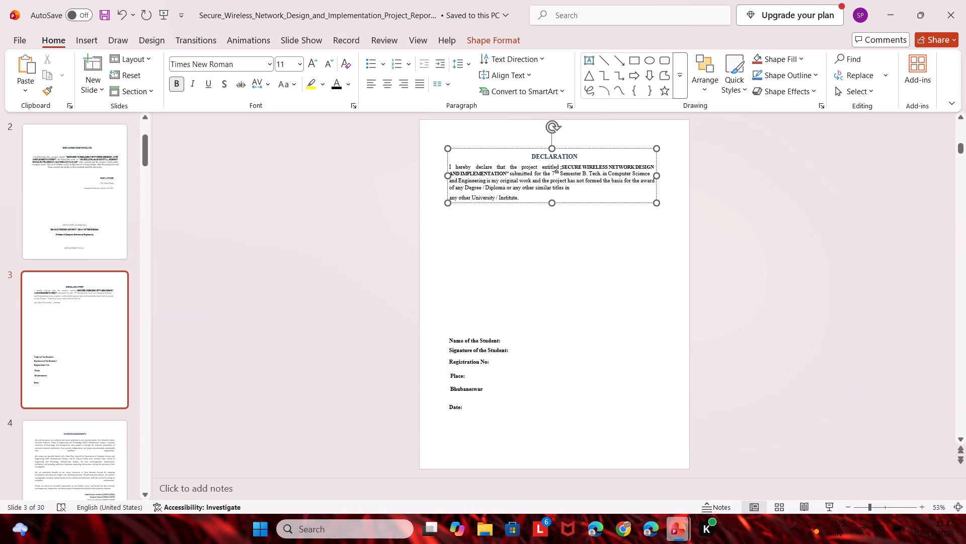
key("BackSpace")
key("apostrophe")
left_click(537, 231)
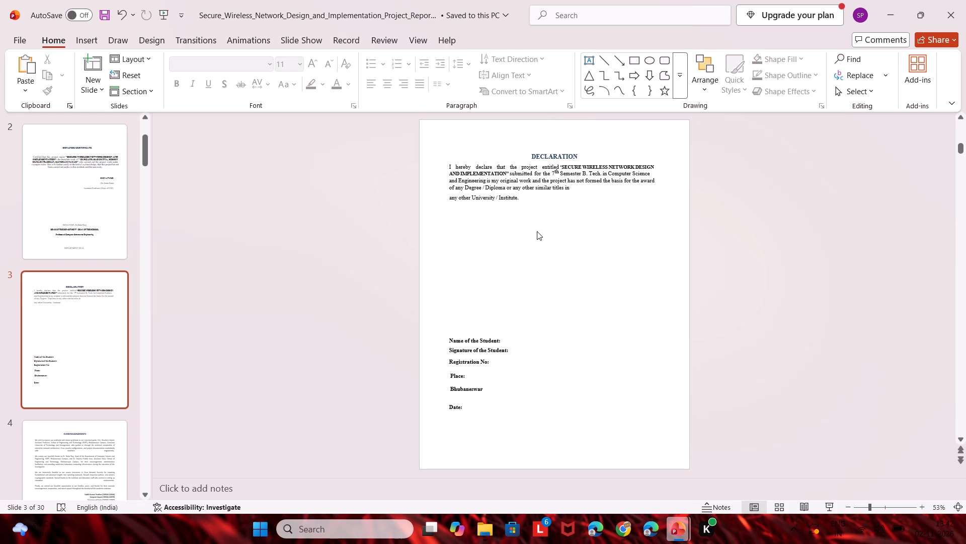
Add a space inside the opening and closing quotation marks around the Declaration's project title.
left_click(563, 167)
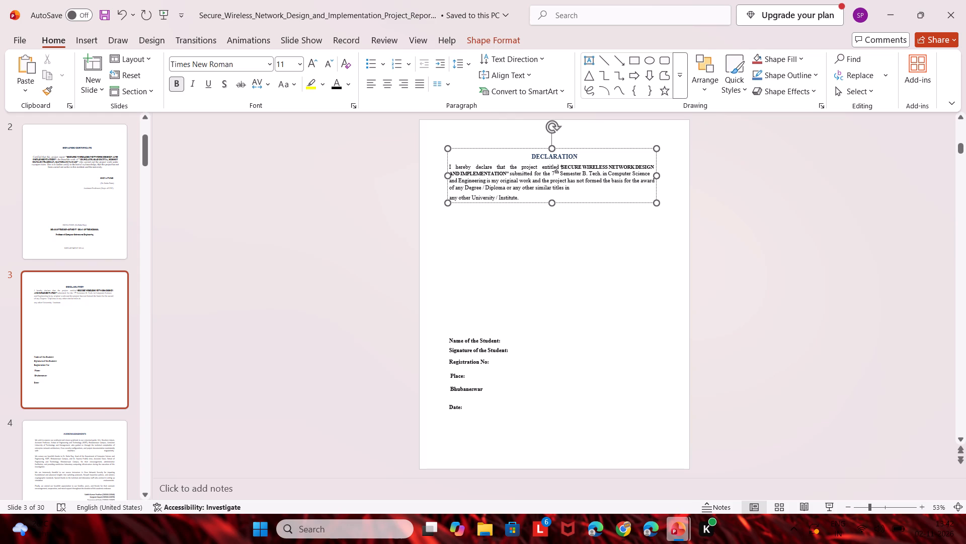
key("space")
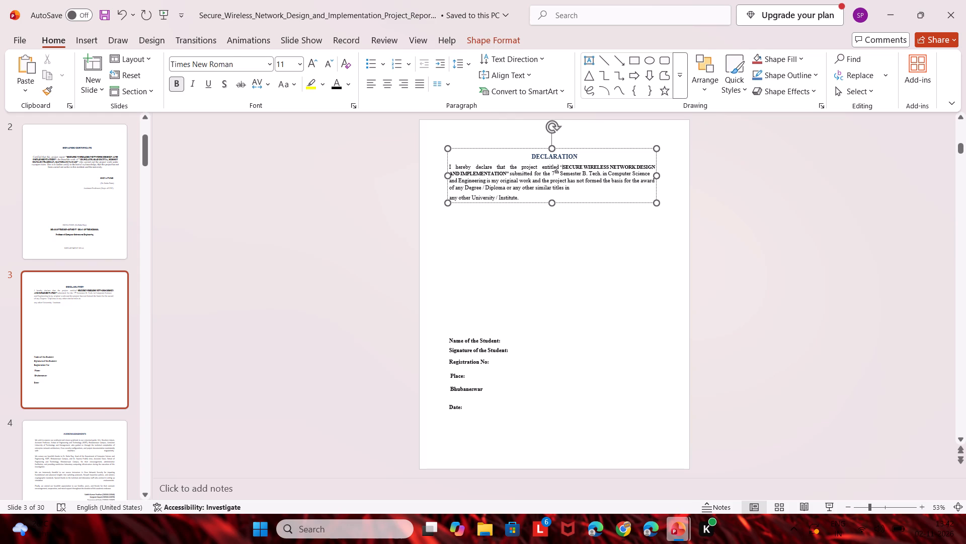
left_click(505, 174)
key("space")
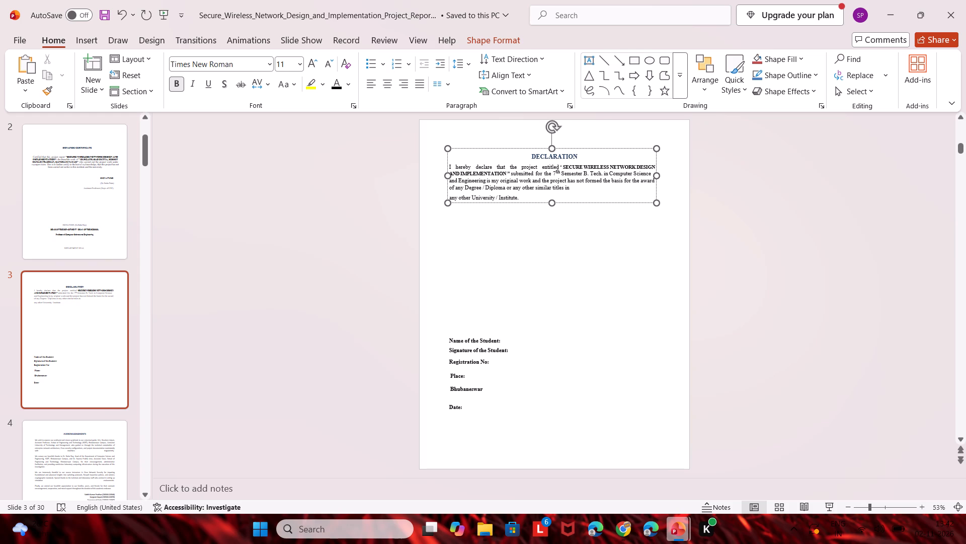
left_click(595, 230)
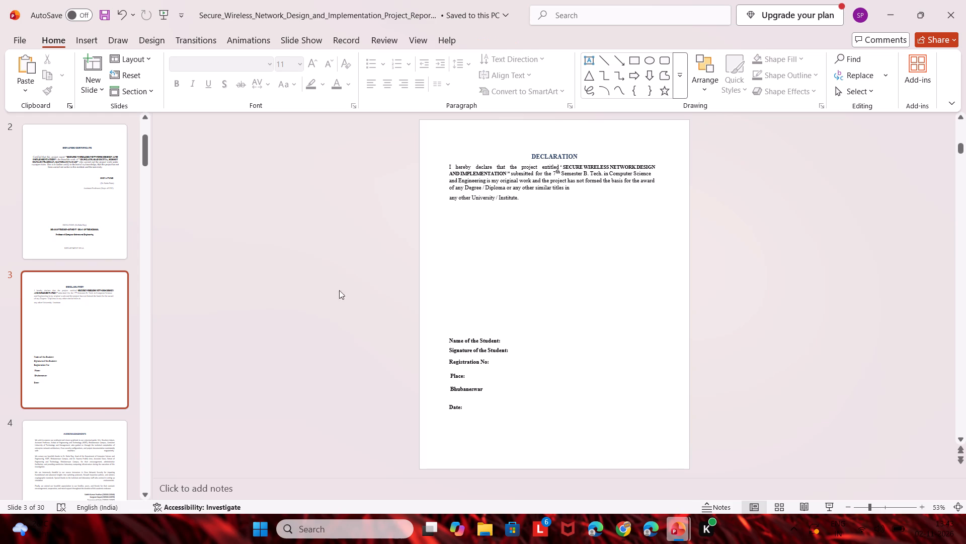
Copy the three student names from the Bonafide Certificate paragraph, leaving the certificate text as it was.
left_click(97, 186)
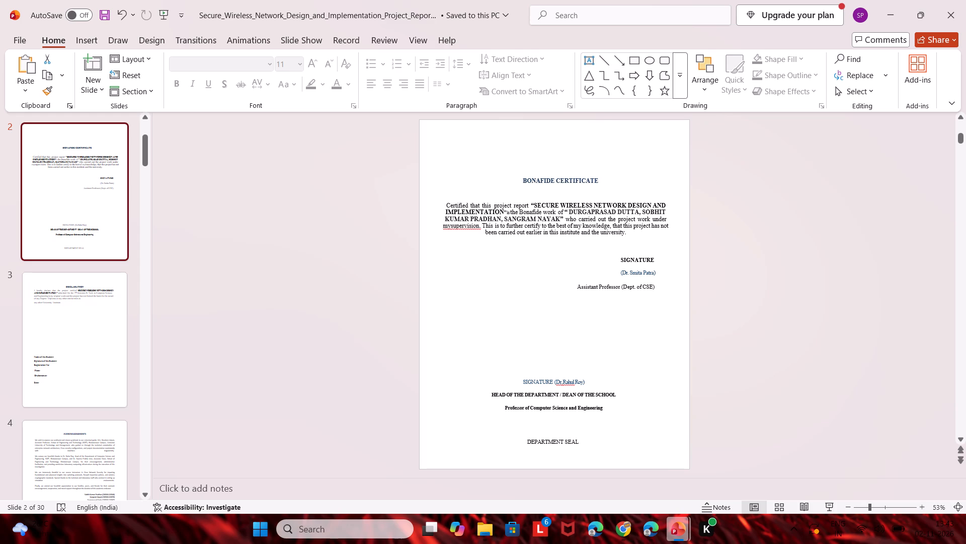
right_click_drag(566, 212, 558, 220)
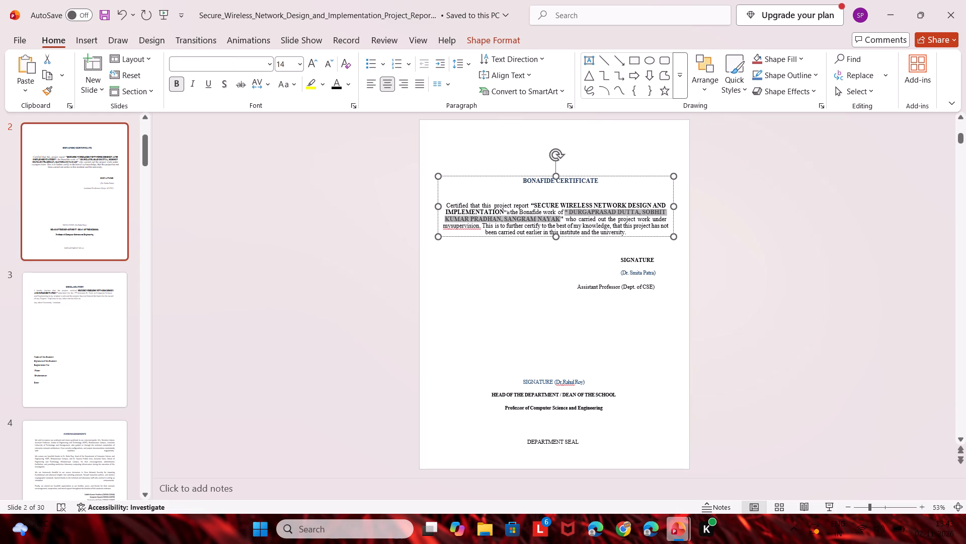
right_click_drag(558, 220, 559, 220)
left_click(559, 220)
key("ctrl+v")
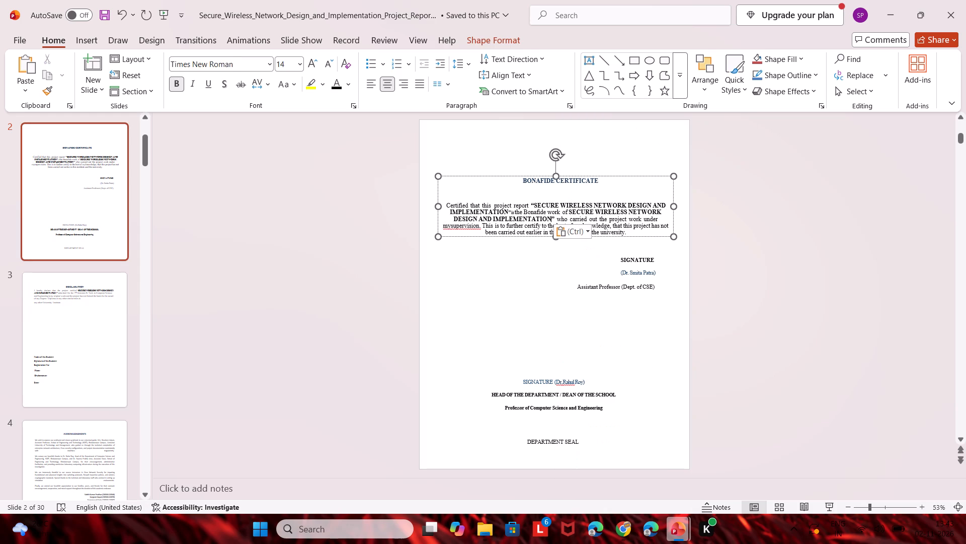
key("ctrl+z")
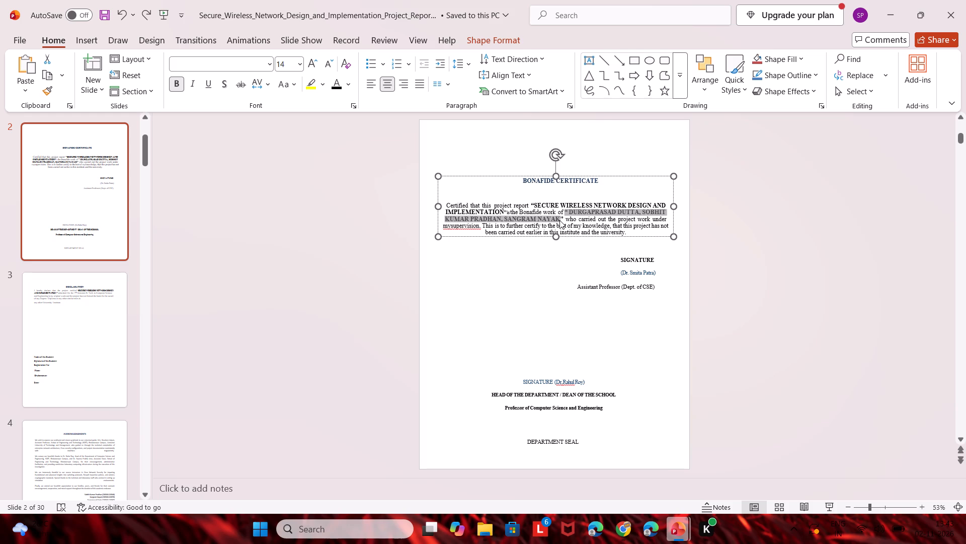
key("ctrl+c")
Change the font of all the text boxes on the cover slide to Times New Roman.
left_click(61, 331)
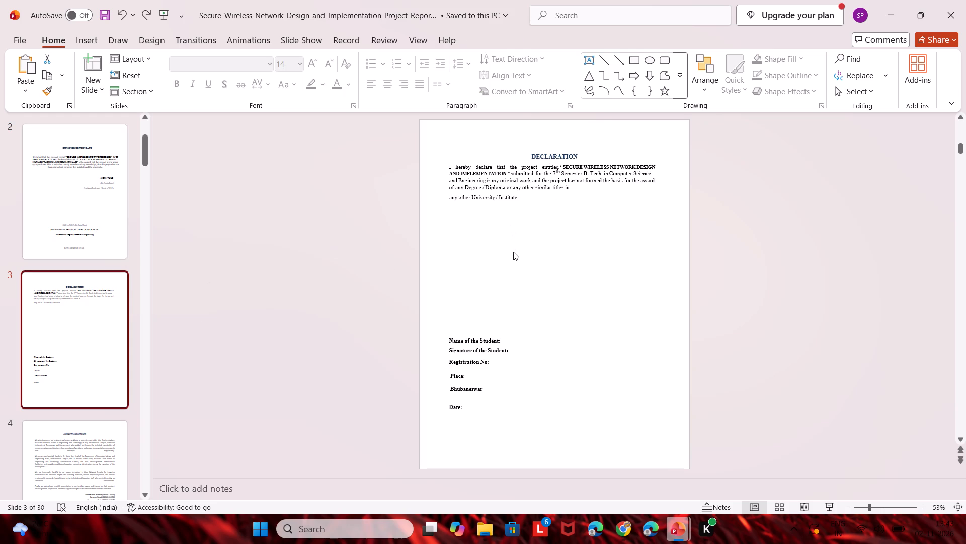
left_click(48, 205)
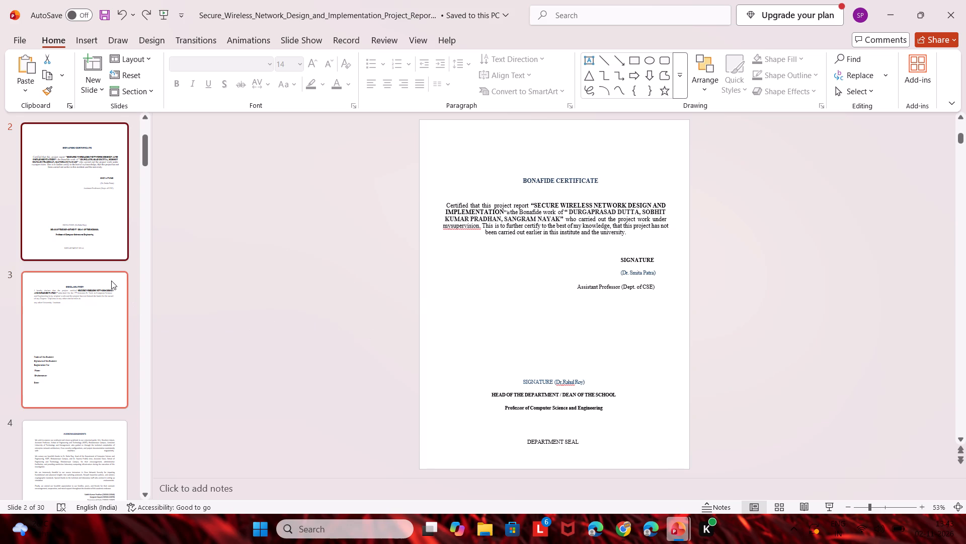
scroll(111, 281, "up", 1)
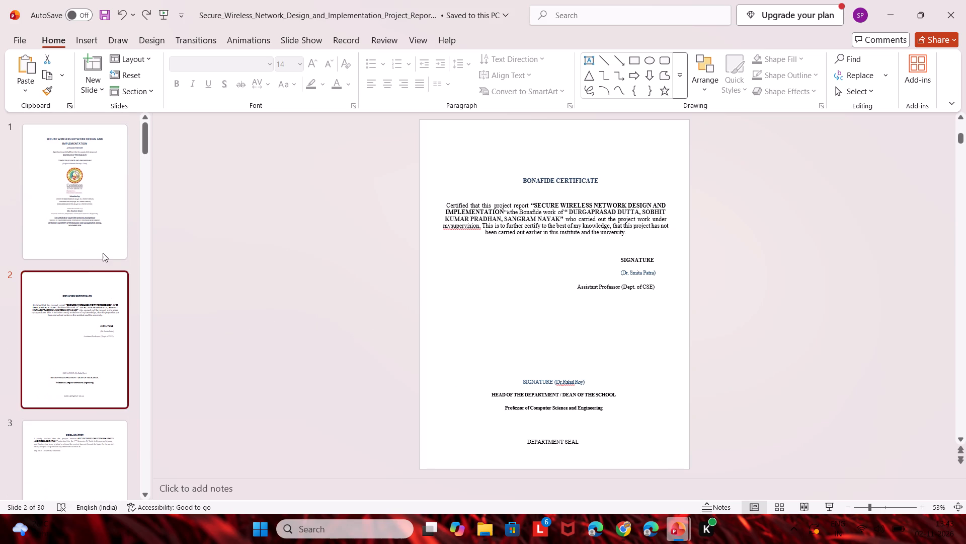
left_click(103, 253)
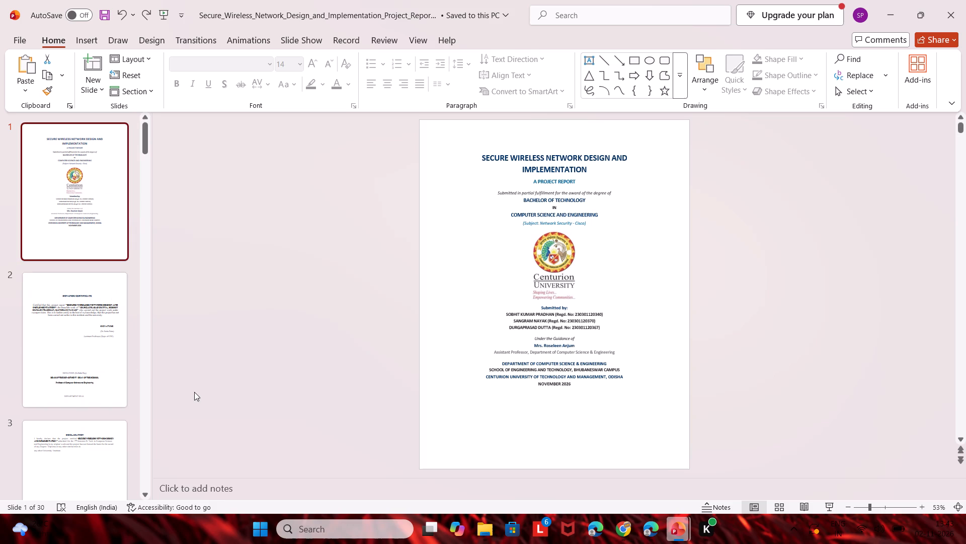
left_click(75, 348)
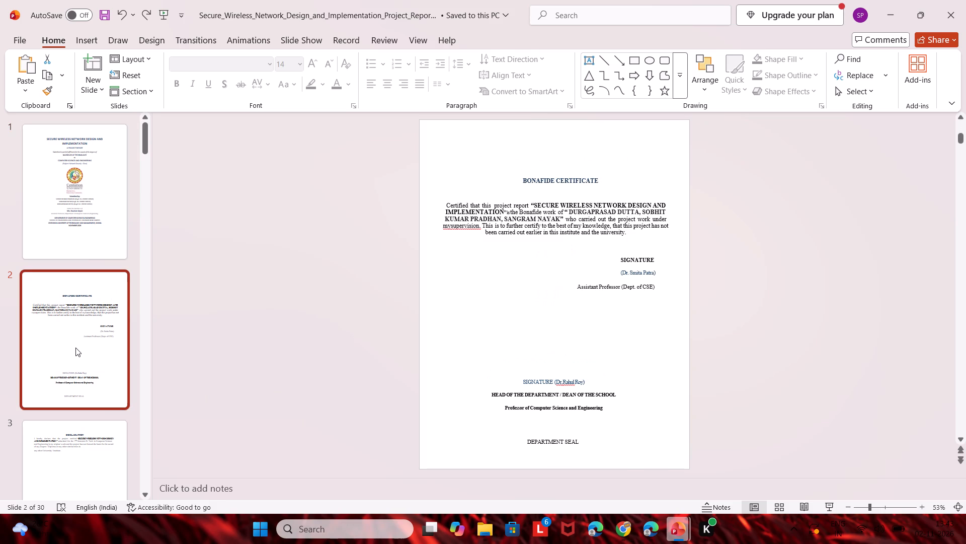
left_click(72, 243)
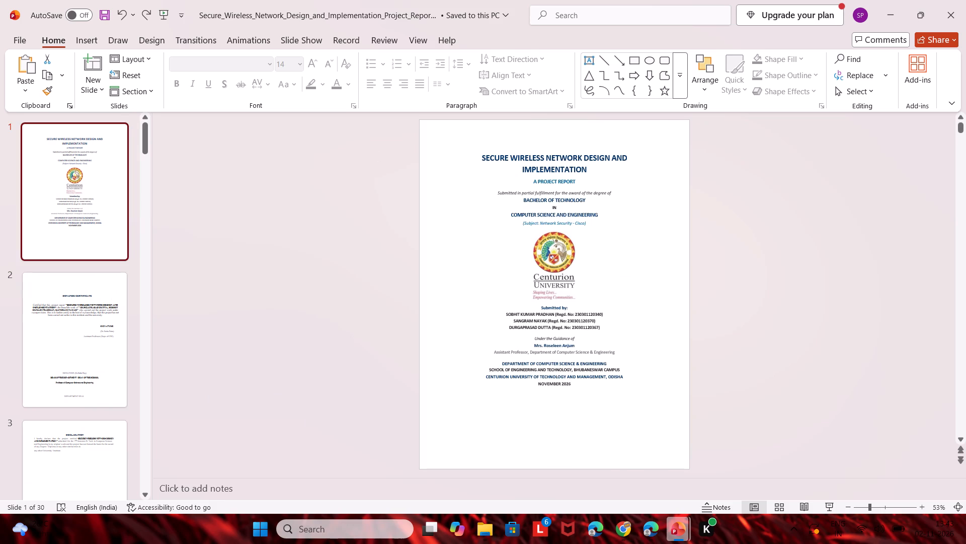
left_click_drag(451, 143, 623, 345)
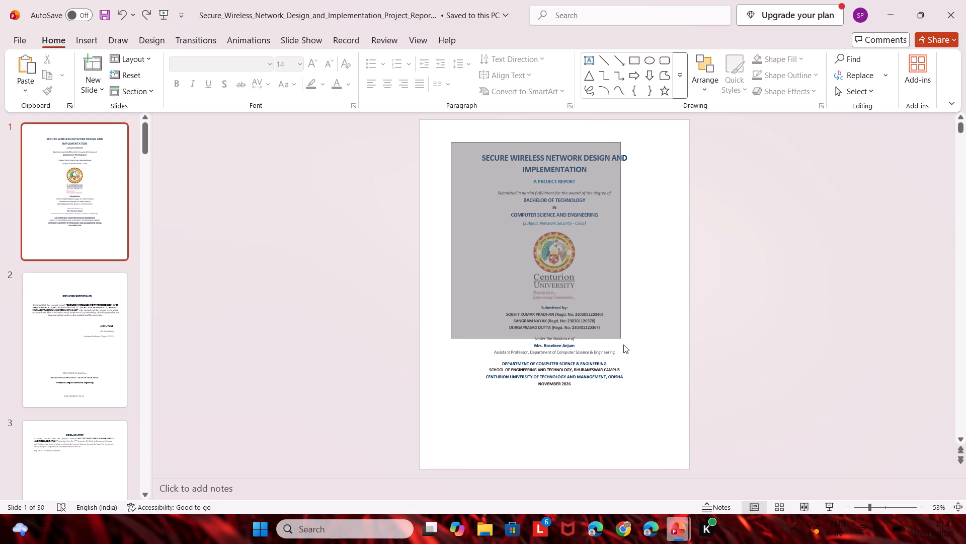
left_click_drag(623, 345, 669, 419)
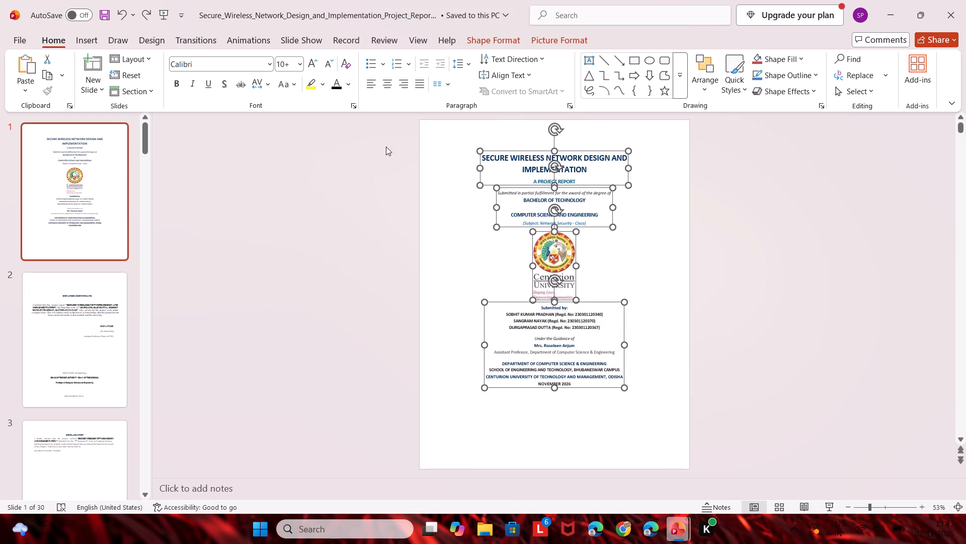
left_click(270, 68)
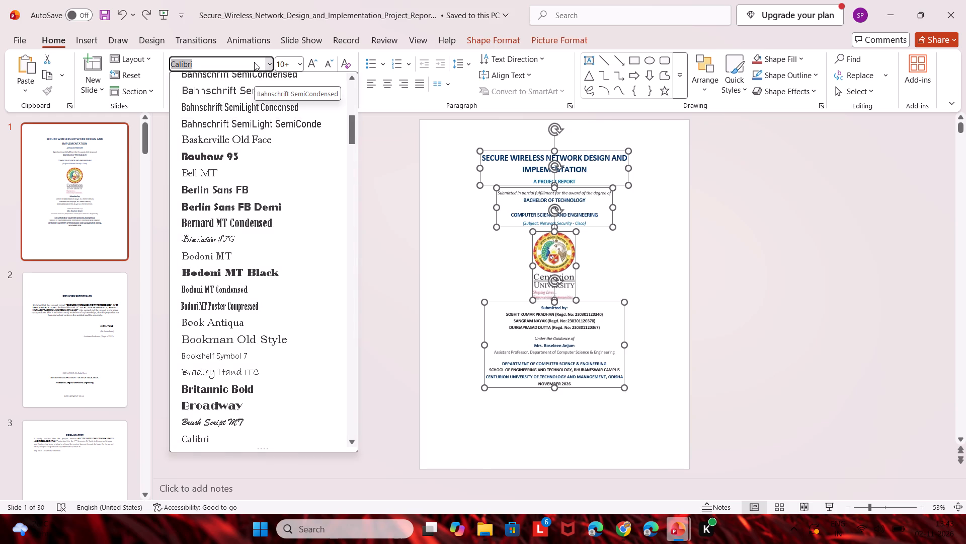
left_click(253, 62)
key("BackSpace")
key("BackSpace")
key("BackSpace")
key("BackSpace")
key("BackSpace")
key("BackSpace")
key("BackSpace")
key("BackSpace")
key("BackSpace")
key("BackSpace")
key("BackSpace")
key("BackSpace")
key("BackSpace")
key("BackSpace")
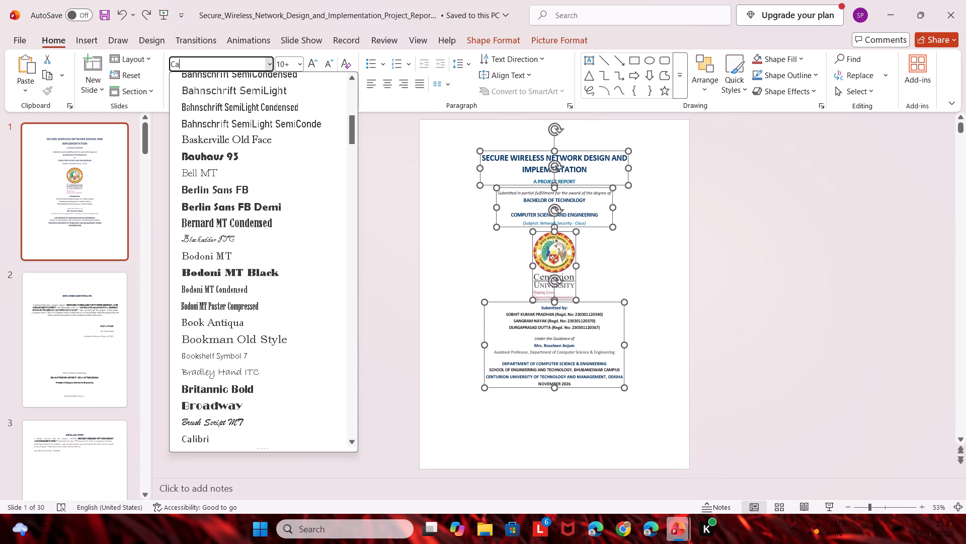
type("times")
left_click(251, 95)
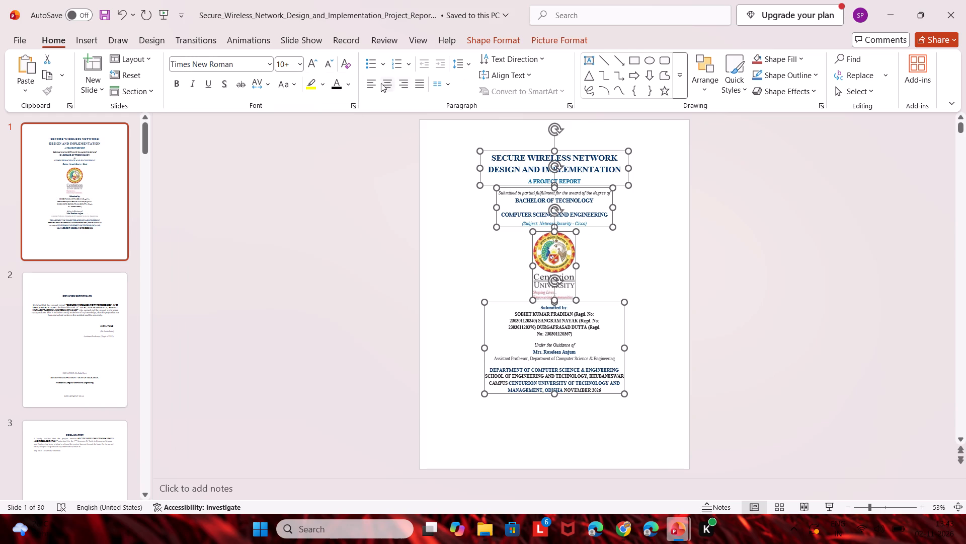
Set the font colour of all the cover slide text to black.
left_click(336, 87)
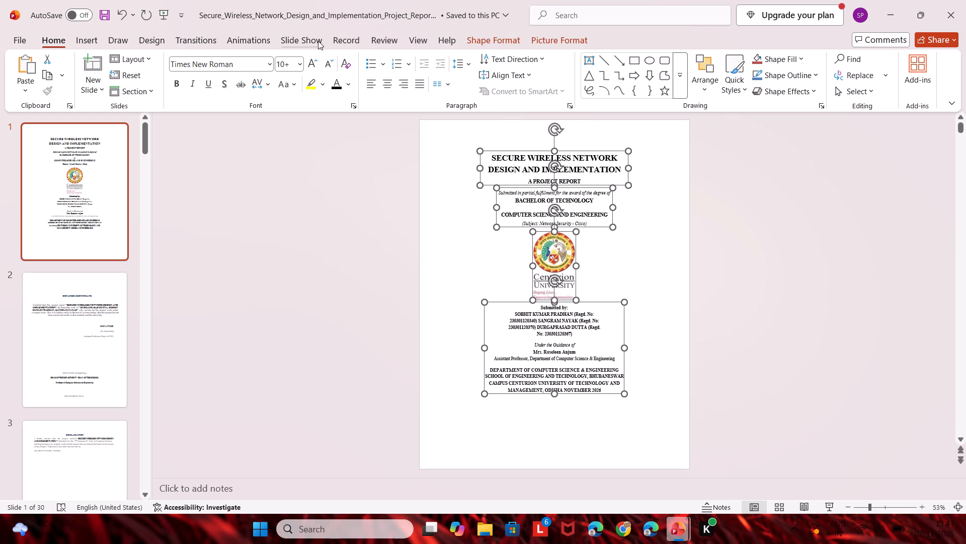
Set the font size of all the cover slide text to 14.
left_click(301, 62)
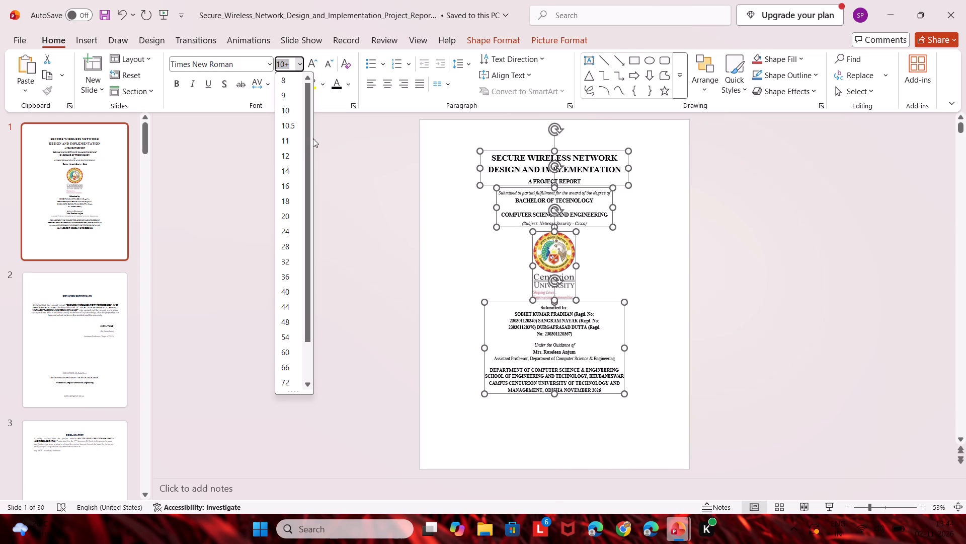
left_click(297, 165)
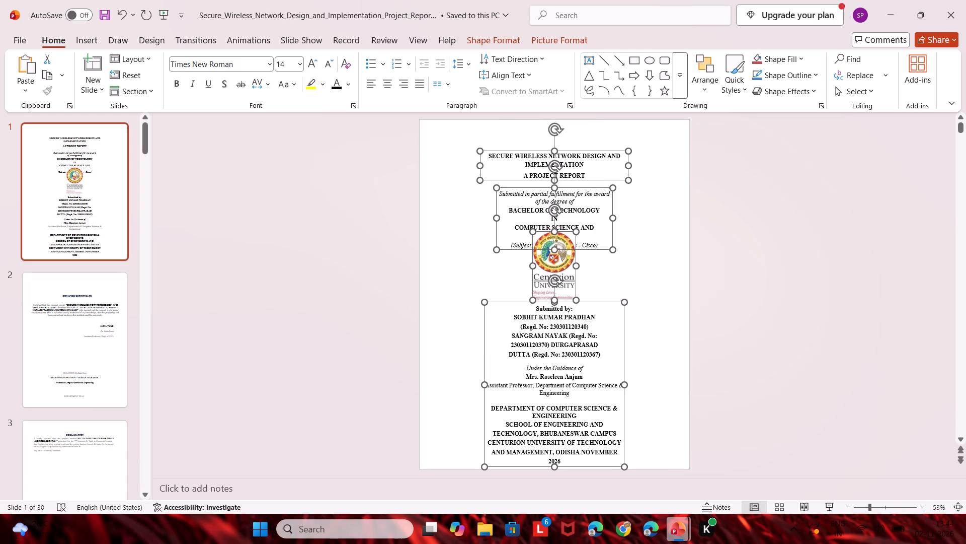
Set the font size of all the cover slide text to 20.
left_click(498, 152)
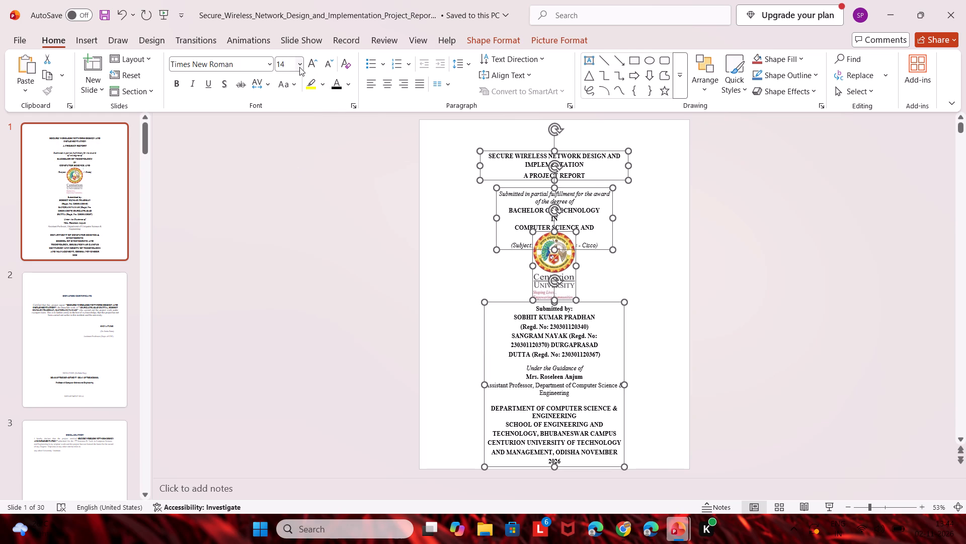
left_click(299, 67)
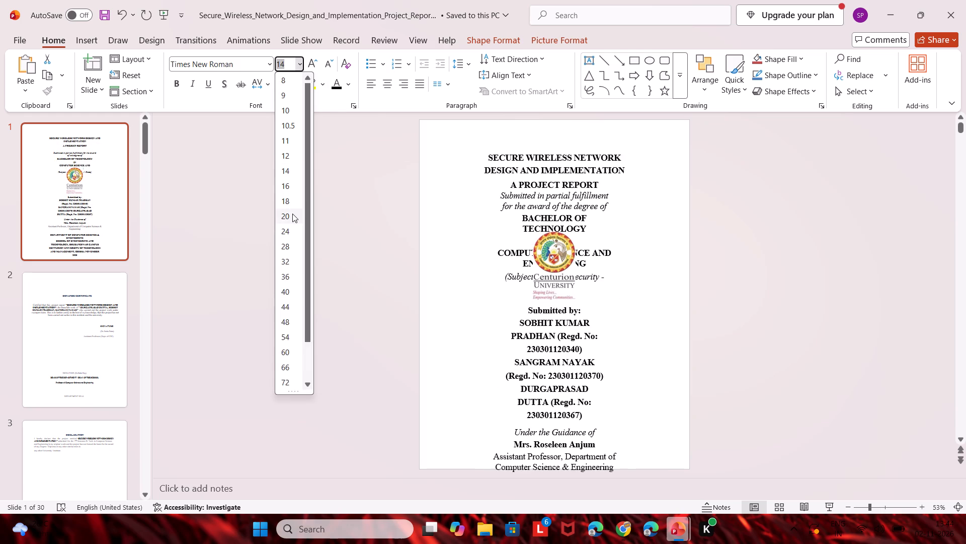
left_click(292, 217)
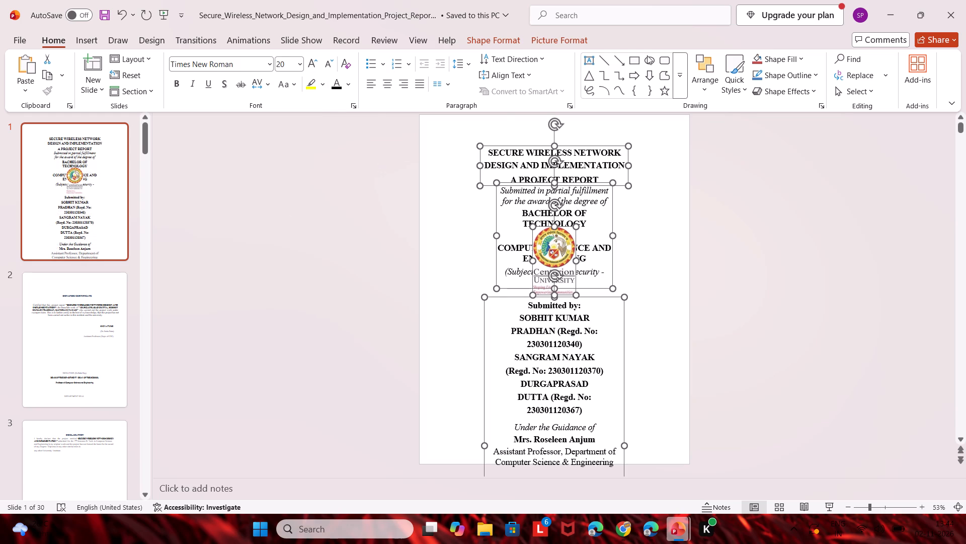
Move only the project title text box up, closer to the cover slide's top edge.
right_click_drag(538, 146, 537, 141)
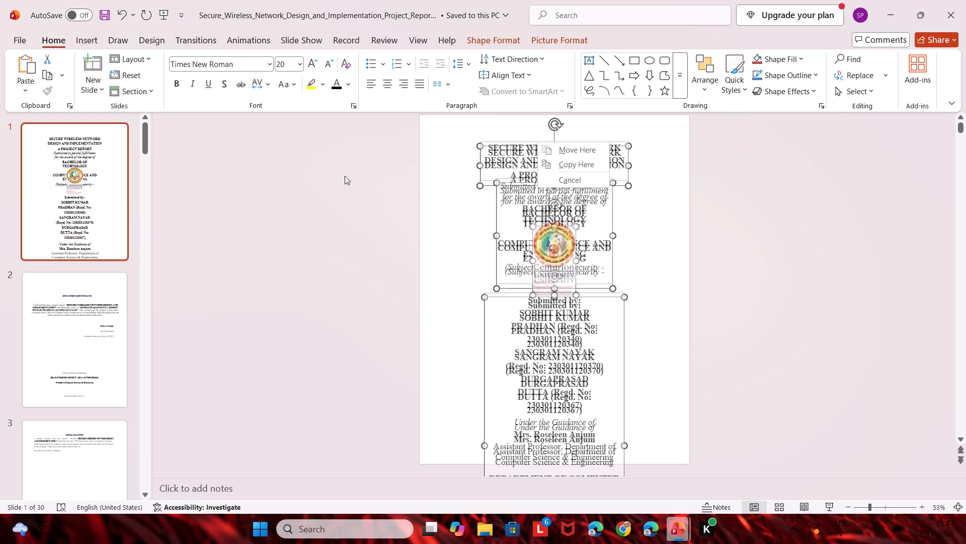
left_click(345, 176)
left_click(540, 147)
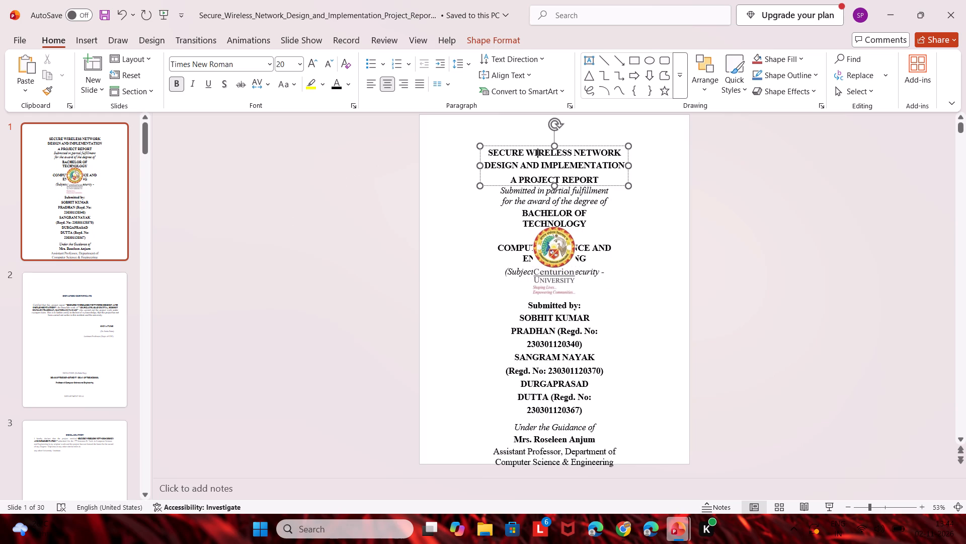
right_click_drag(540, 142, 537, 123)
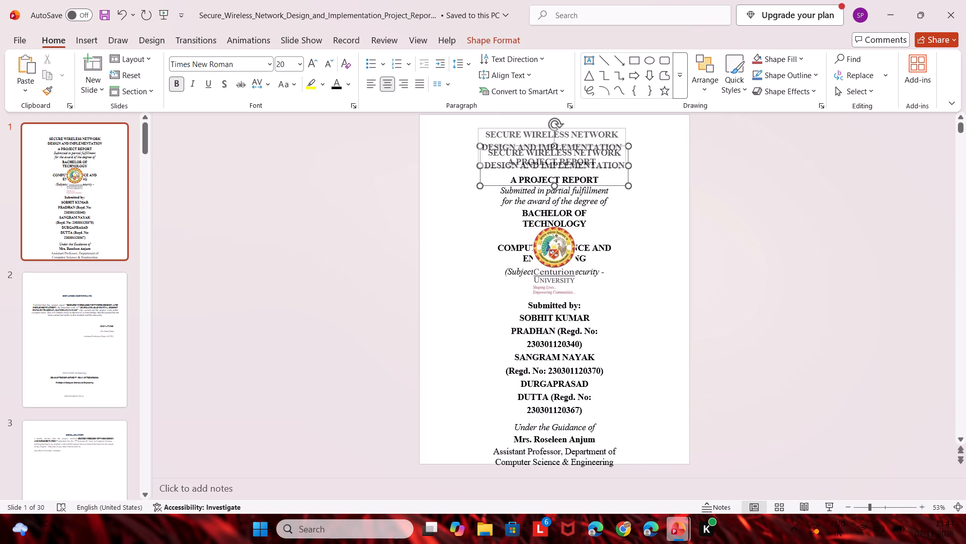
right_click_drag(537, 123, 540, 125)
left_click(554, 134)
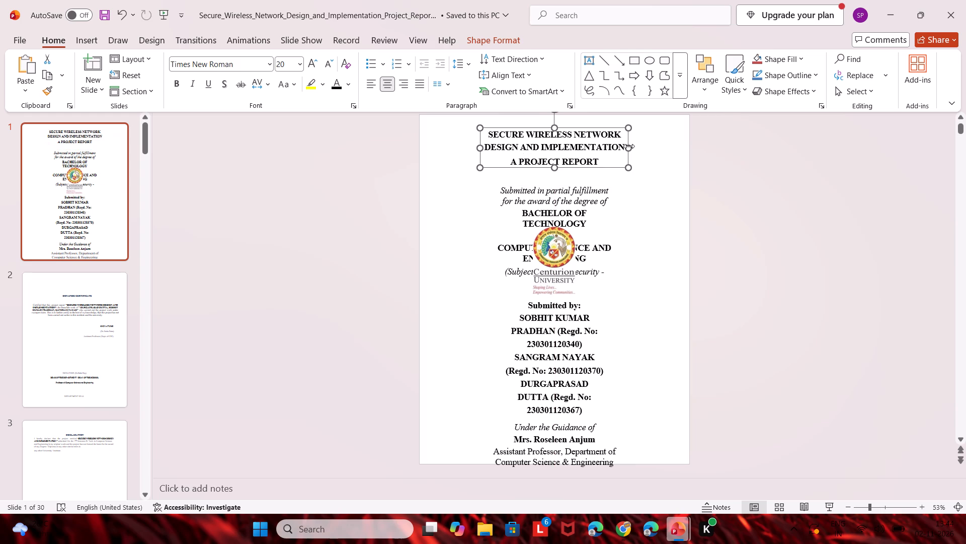
Widen the project title text box so "DESIGN" fits on its first line, and recentre it on the slide.
left_click_drag(629, 146, 656, 147)
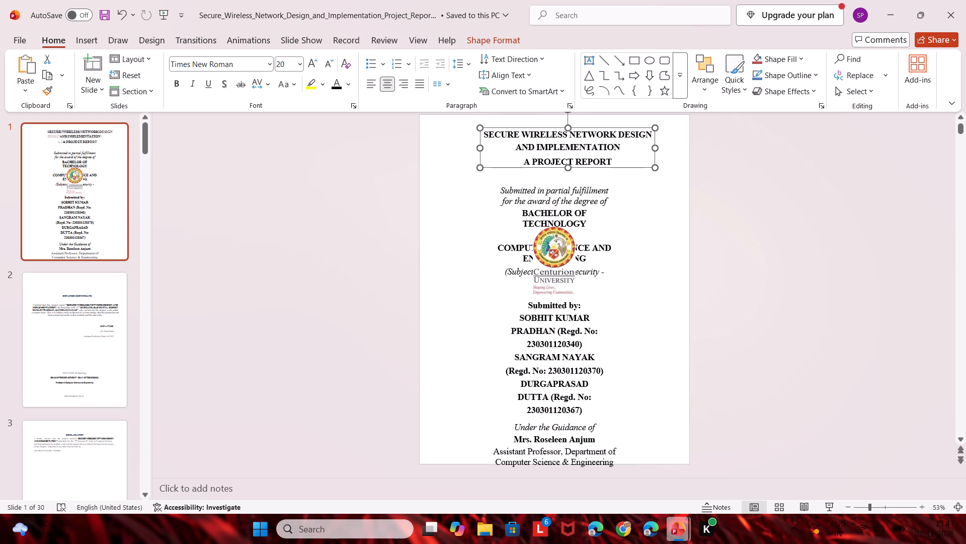
left_click_drag(527, 167, 517, 167)
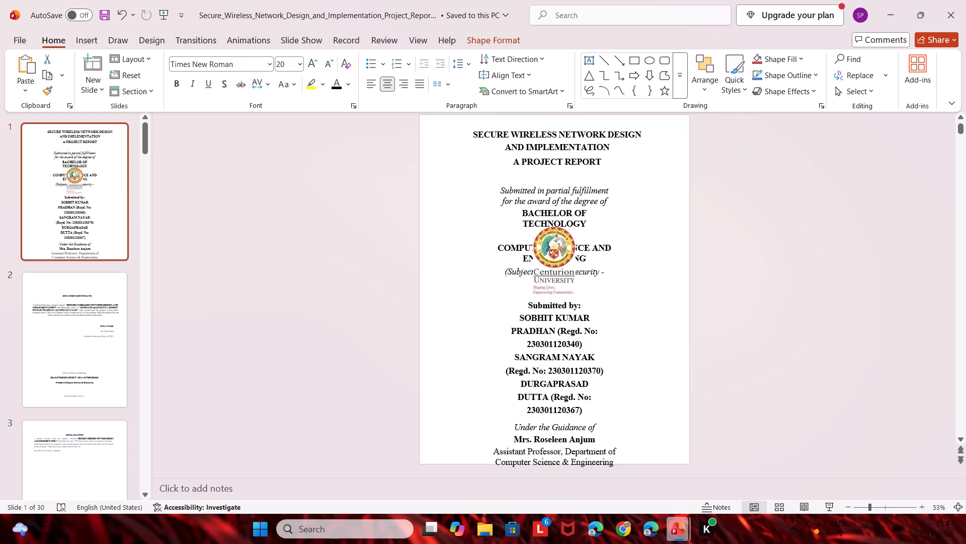
left_click_drag(517, 167, 516, 167)
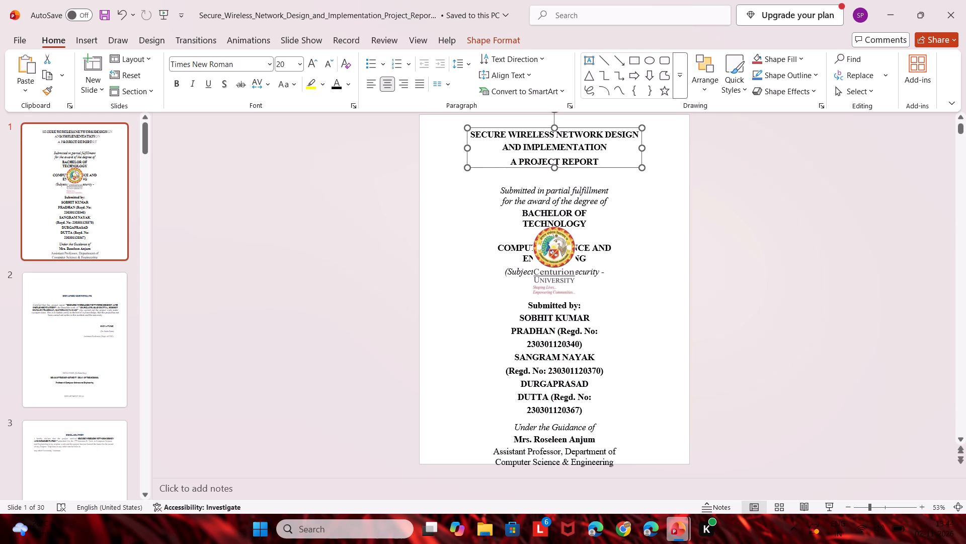
Move the degree text box up to sit directly below "A PROJECT REPORT", keeping it centred.
left_click_drag(543, 198, 544, 186)
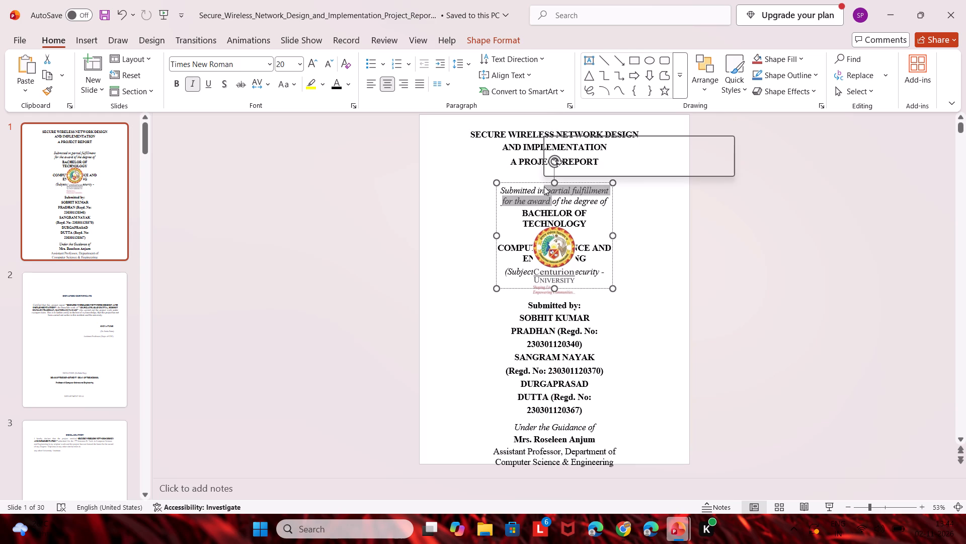
right_click_drag(535, 183, 530, 173)
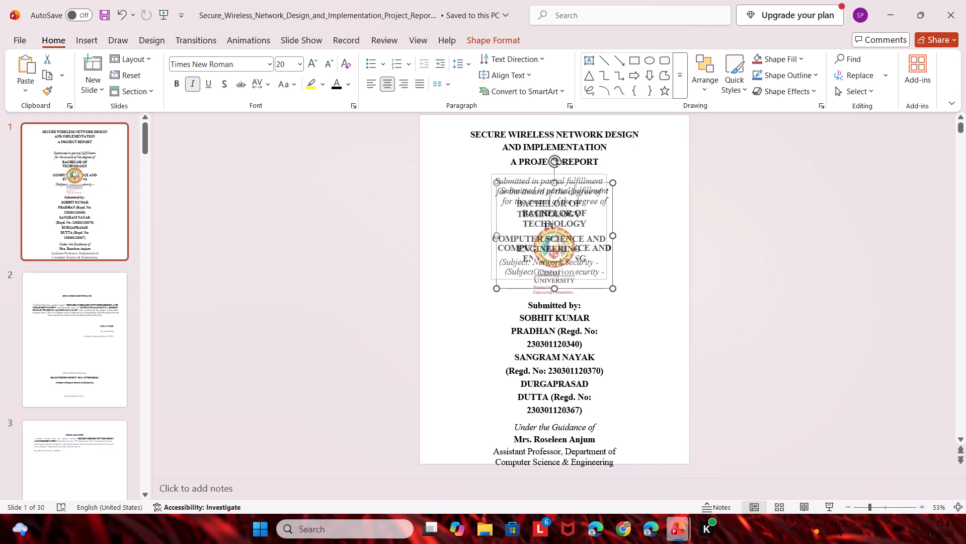
right_click_drag(530, 173, 535, 165)
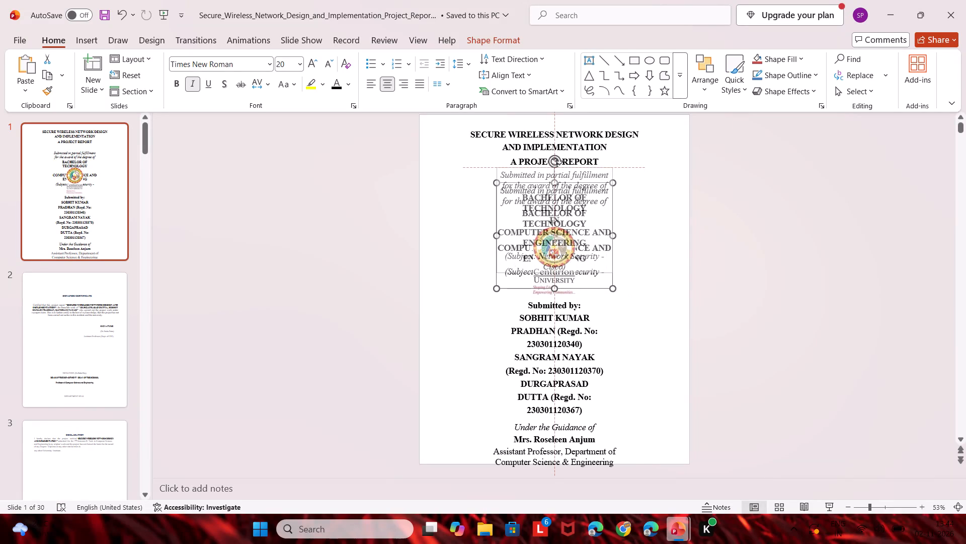
right_click_drag(535, 165, 538, 165)
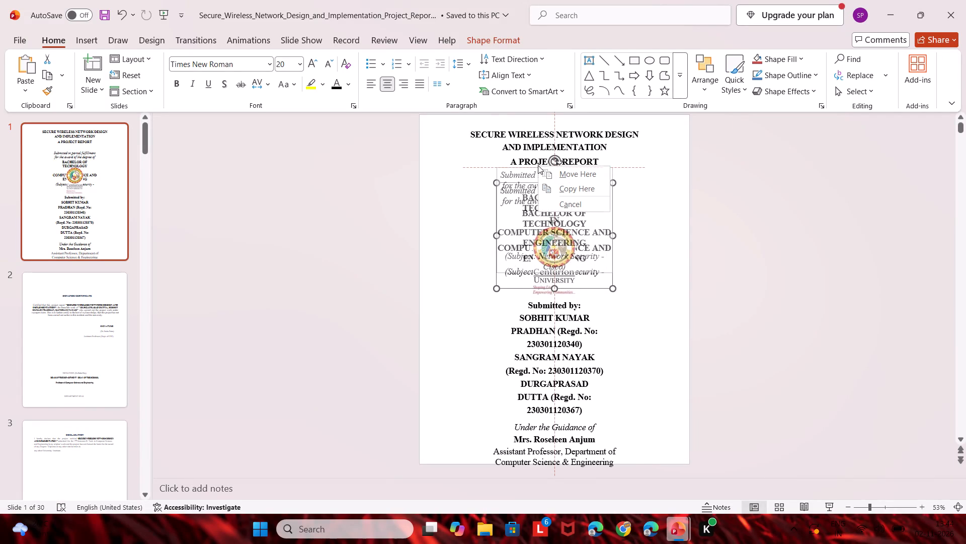
left_click(556, 169)
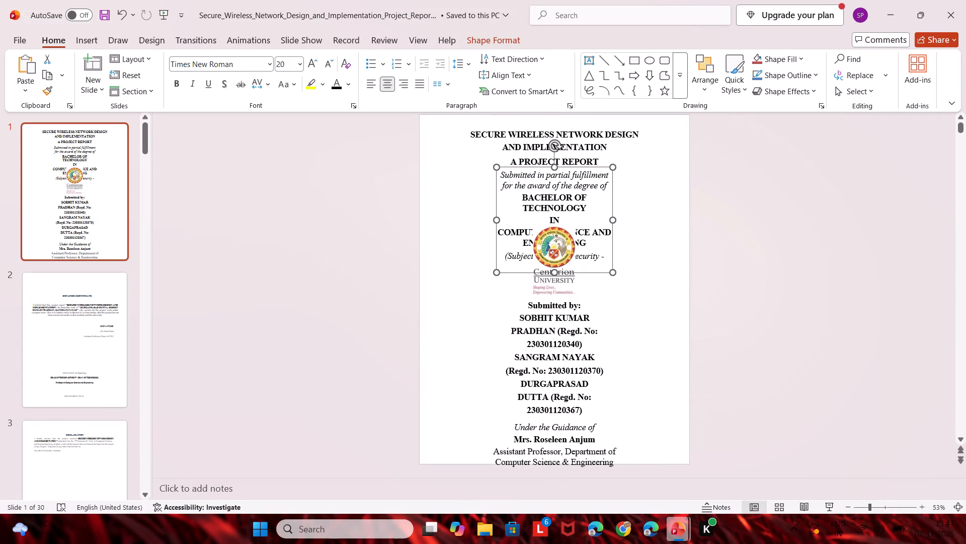
Place the university logo between the "Submitted in partial fulfillment" text and "BACHELOR OF TECHNOLOGY", with the degree lines shifted down below it.
left_click(560, 241)
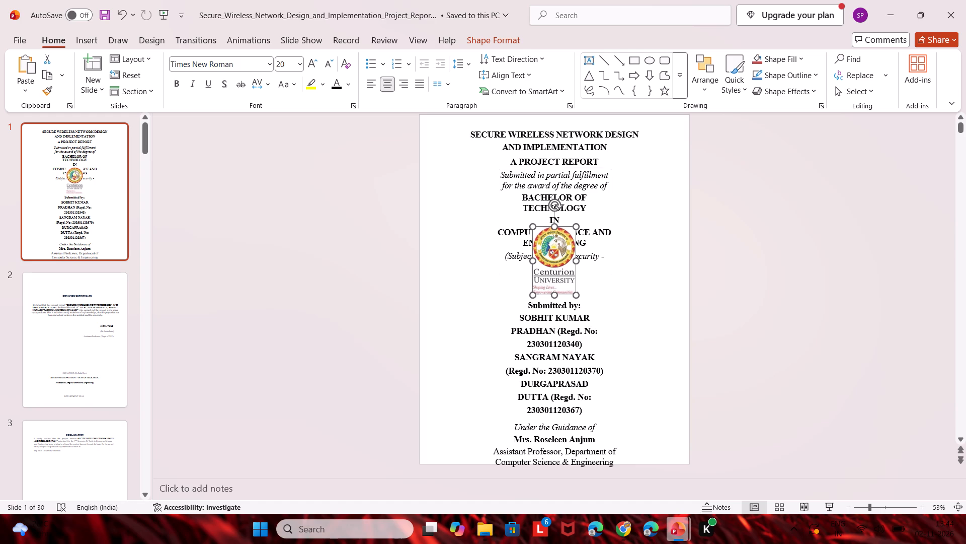
Move the university logo off the cover slide into the blank area beside it, clear of the degree text.
right_click_drag(561, 244, 420, 276)
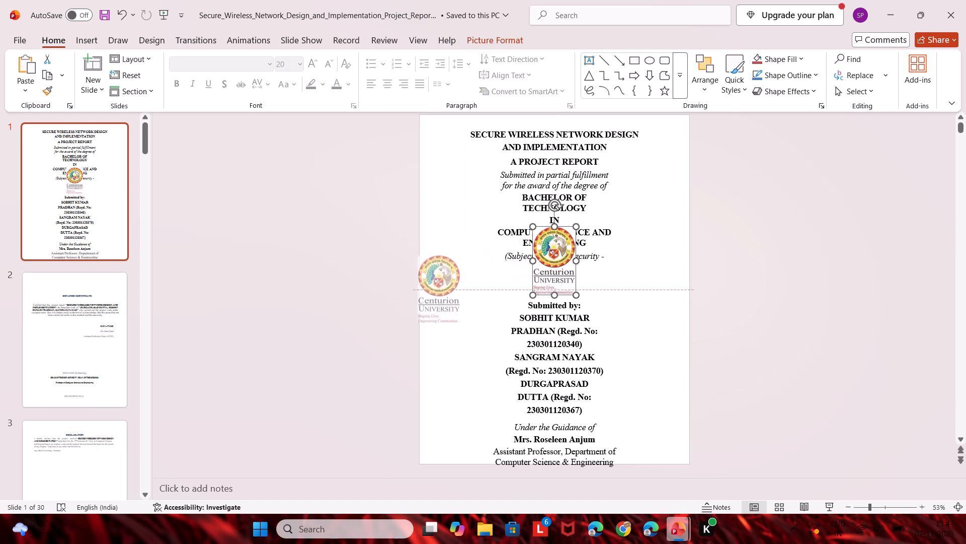
right_click_drag(420, 276, 377, 279)
left_click(437, 281)
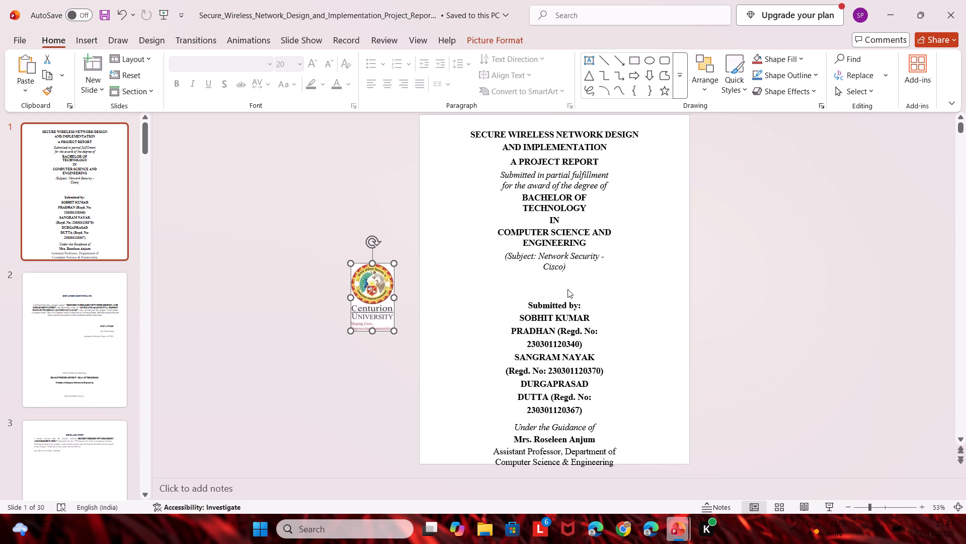
Insert six blank lines before "BACHELOR OF TECHNOLOGY" in the degree text box to make room for the logo.
left_click(608, 194)
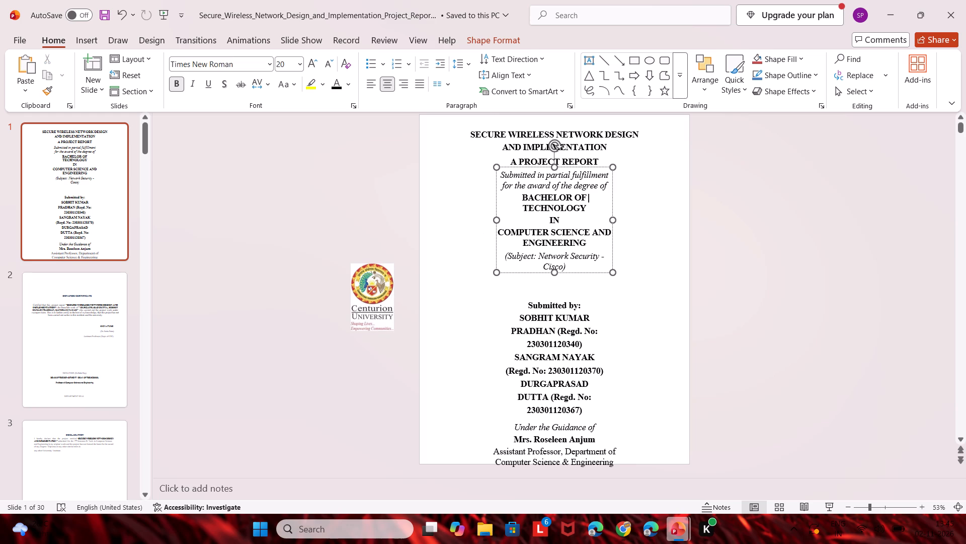
left_click(519, 200)
key("Return")
key("Return")
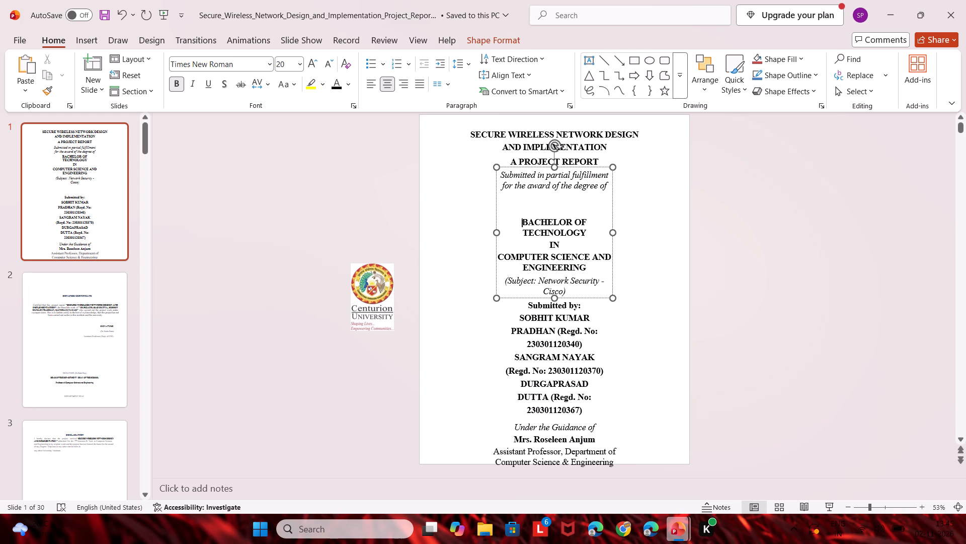
key("Return")
key("Return")
key("Return")
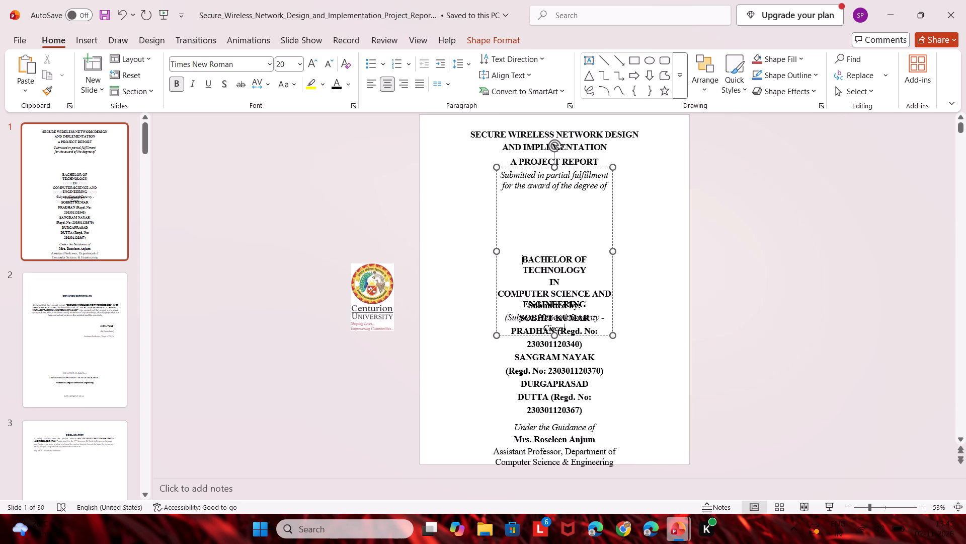
key("Return")
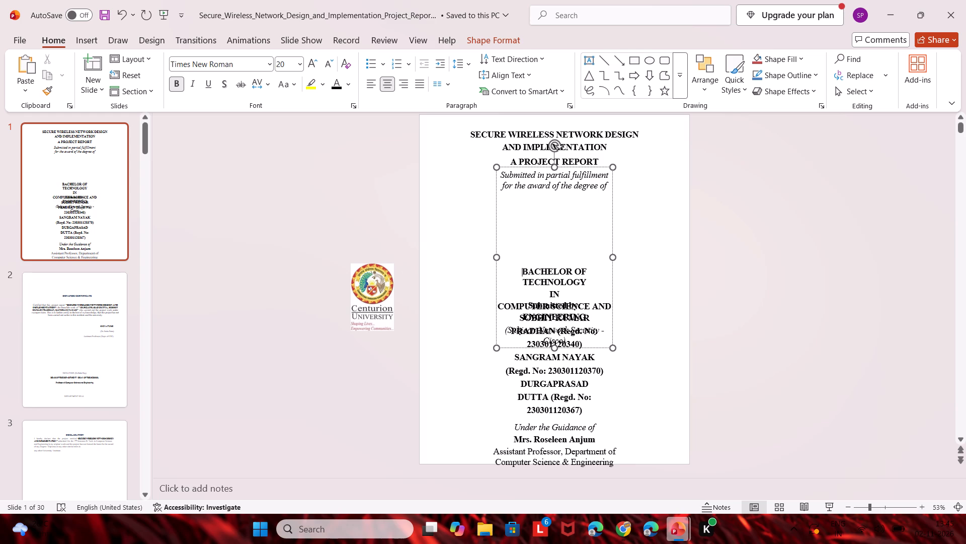
Move the university logo into the gap between "for the award of the degree of" and "BACHELOR OF TECHNOLOGY", centred on the slide.
right_click_drag(374, 287, 556, 216)
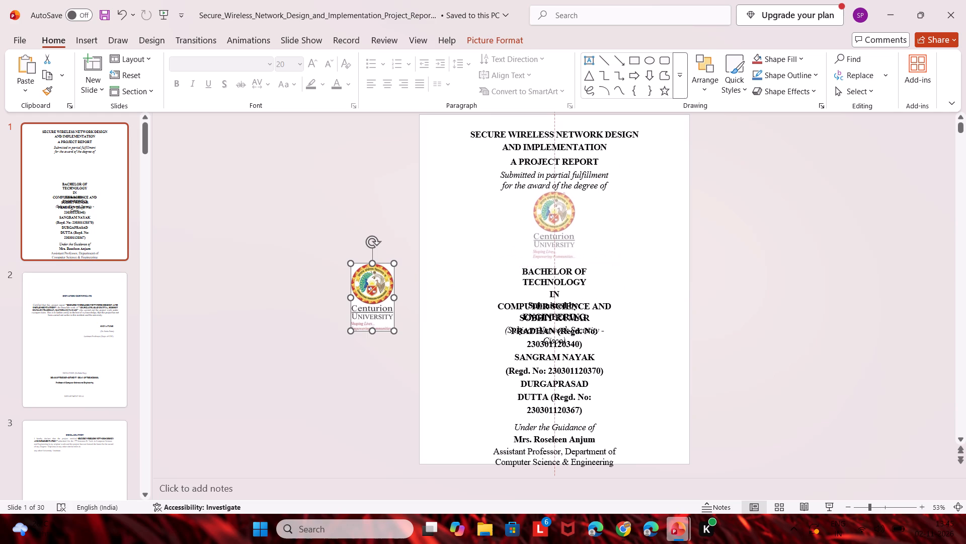
right_click_drag(556, 216, 556, 216)
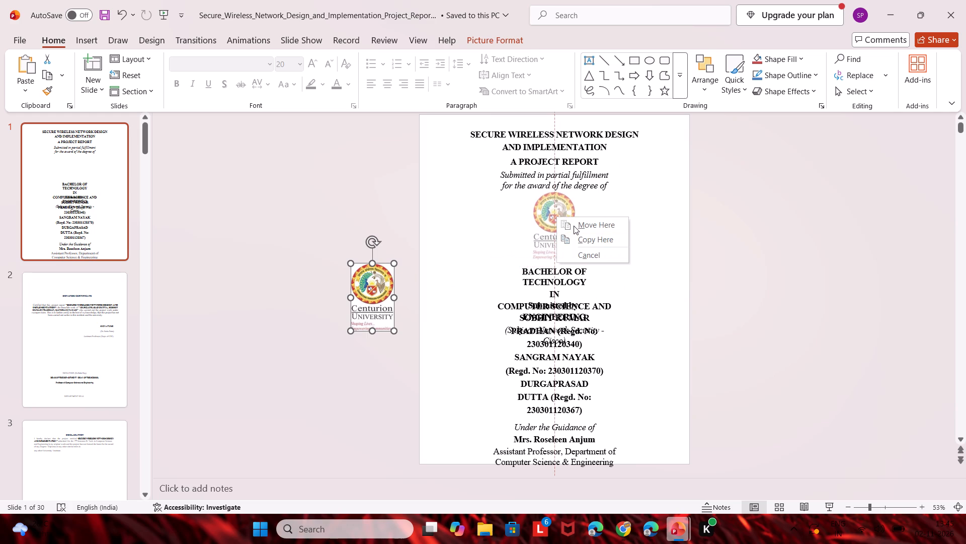
left_click(574, 226)
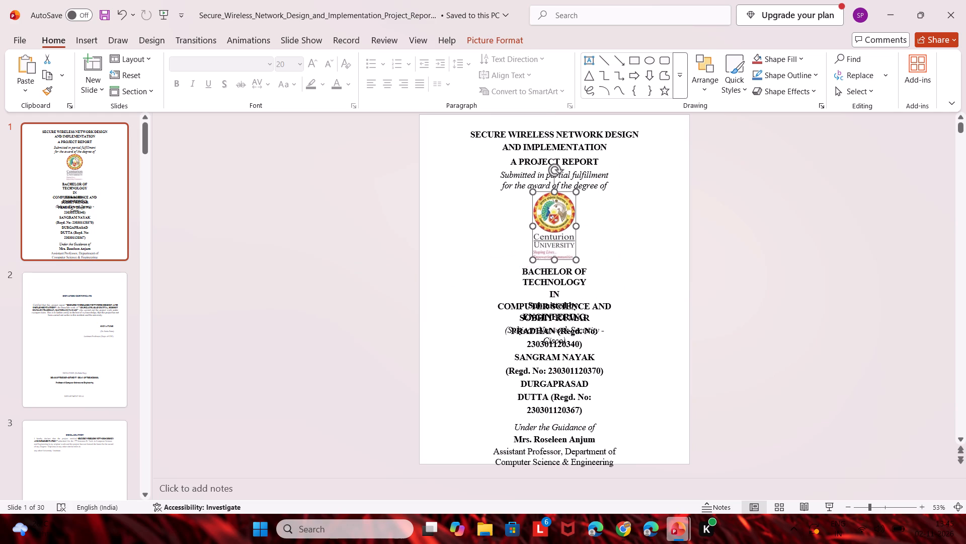
left_click(568, 252)
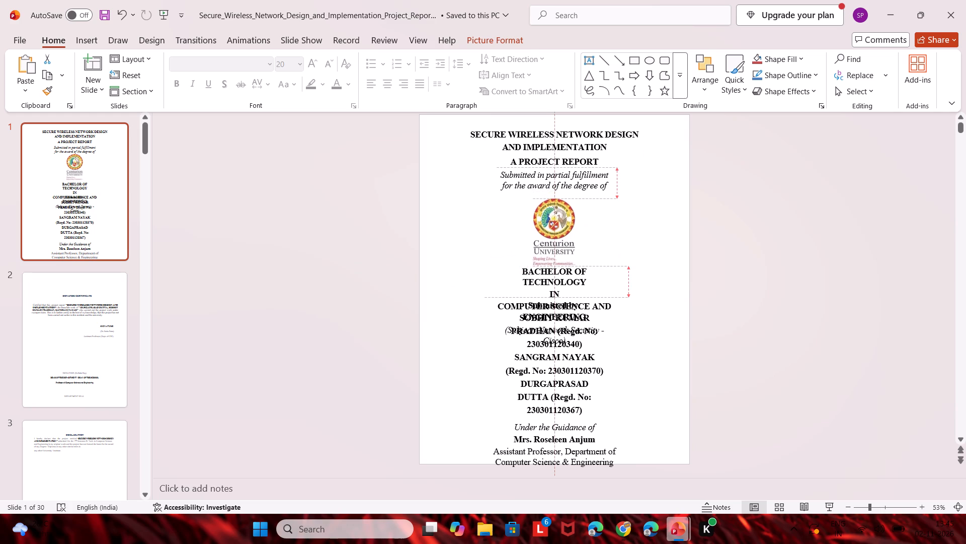
left_click(361, 246)
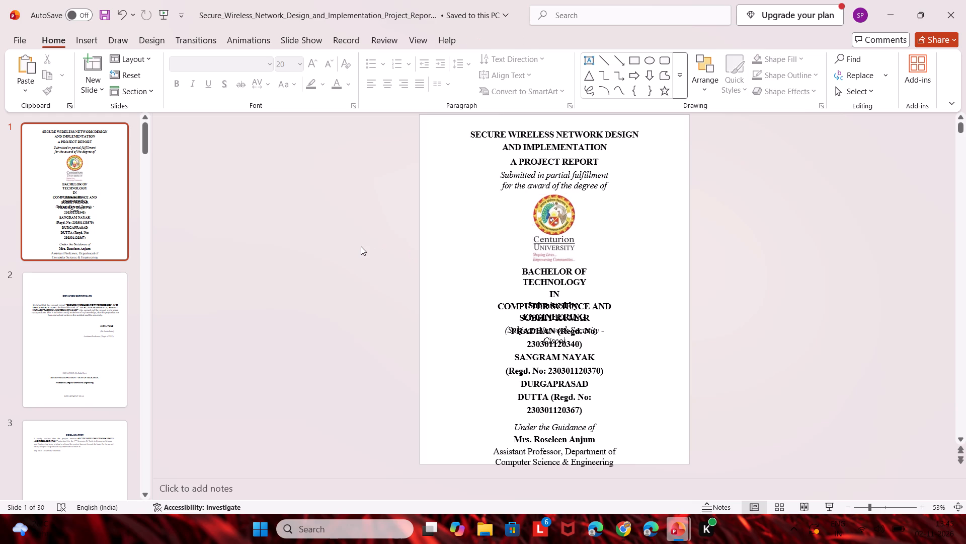
Widen the degree text box on both sides to about the title box's width, so "BACHELOR OF TECHNOLOGY" fits on one line.
left_click(555, 285)
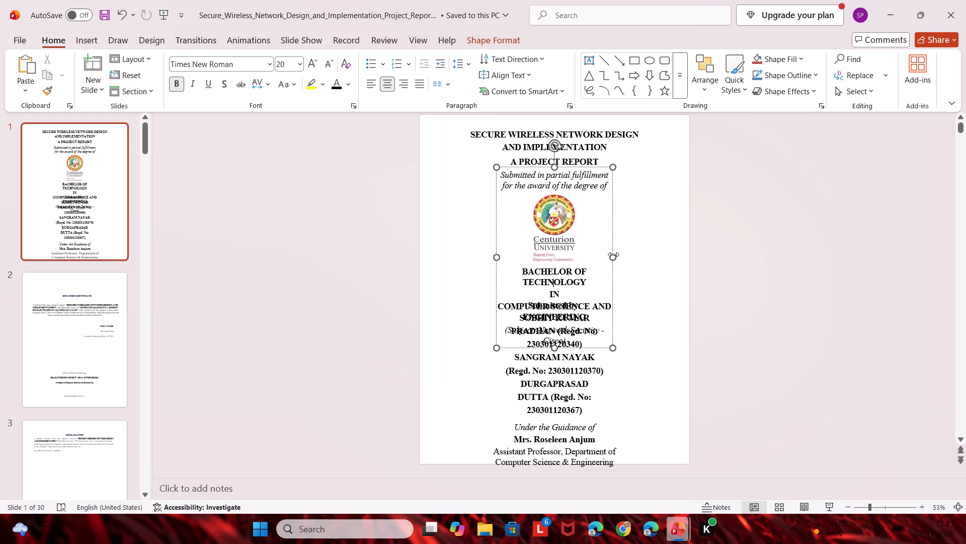
left_click_drag(613, 257, 633, 256)
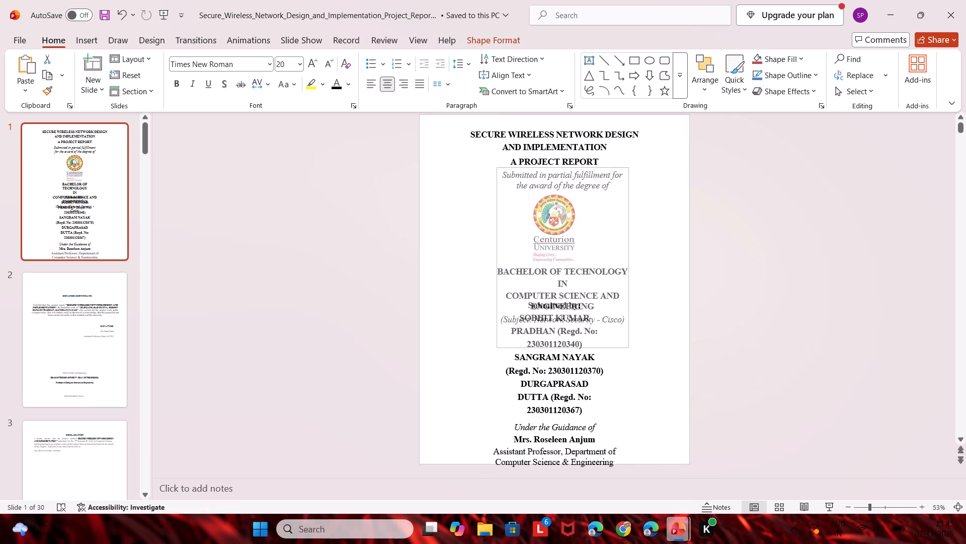
left_click_drag(633, 256, 640, 255)
left_click_drag(498, 247, 481, 248)
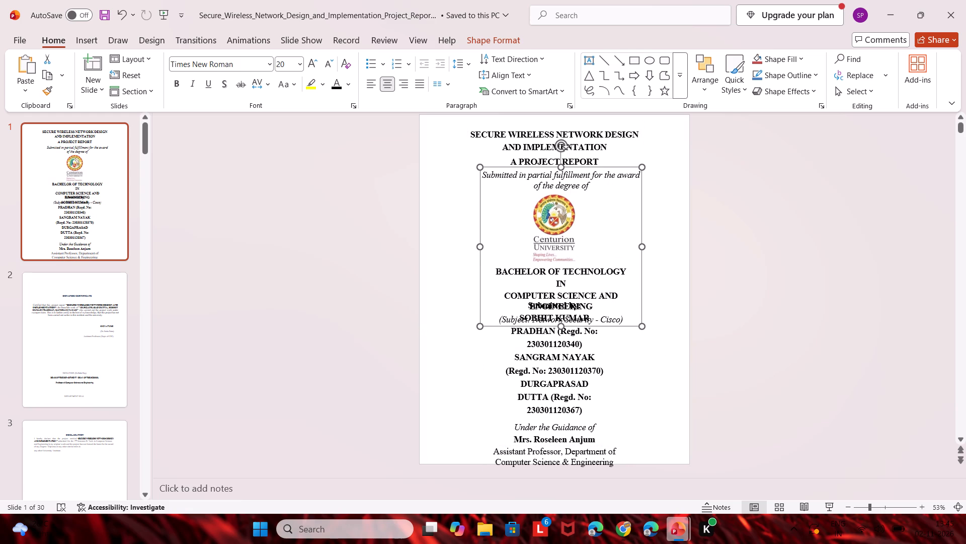
left_click(350, 293)
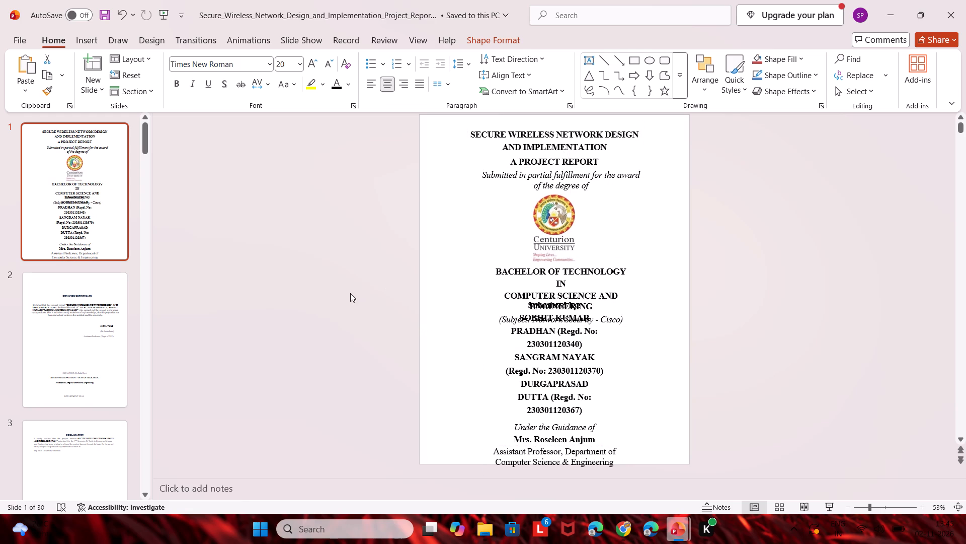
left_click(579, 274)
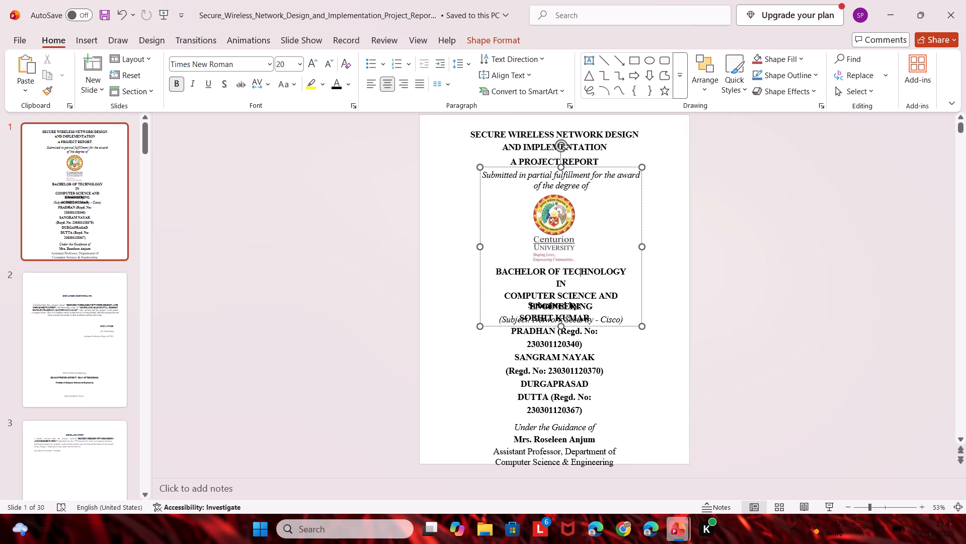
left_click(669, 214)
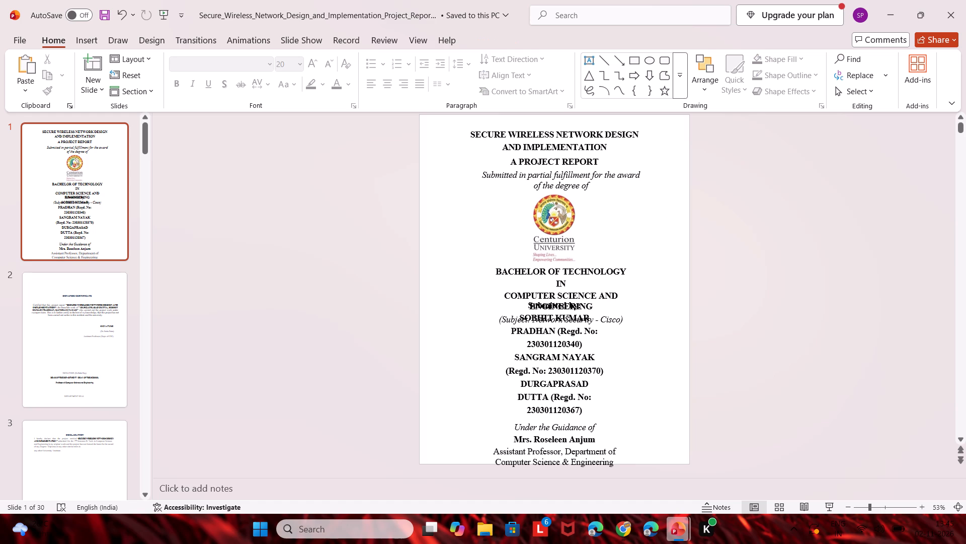
Set all text in the cover slide's "Submitted by" text box to font size 10.5.
left_click(541, 352)
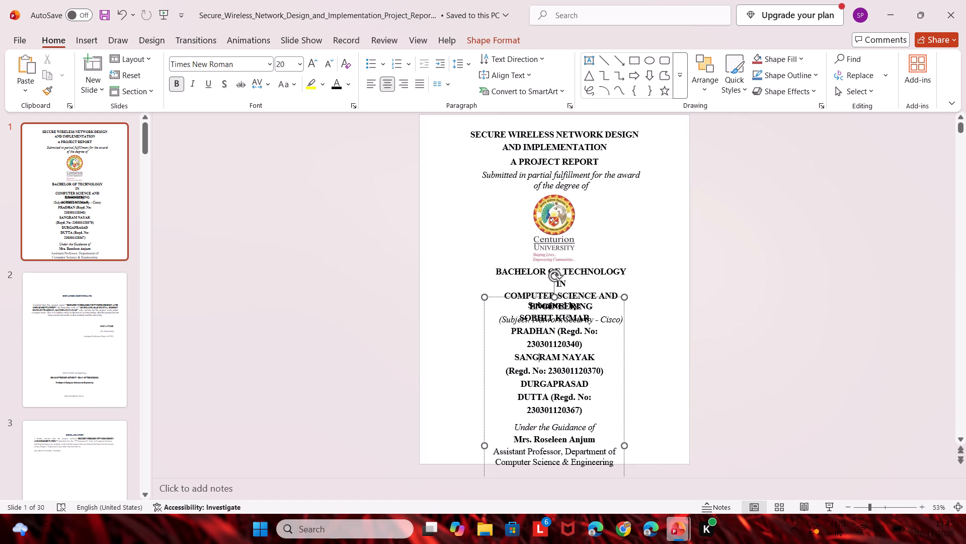
left_click(494, 297)
left_click(300, 64)
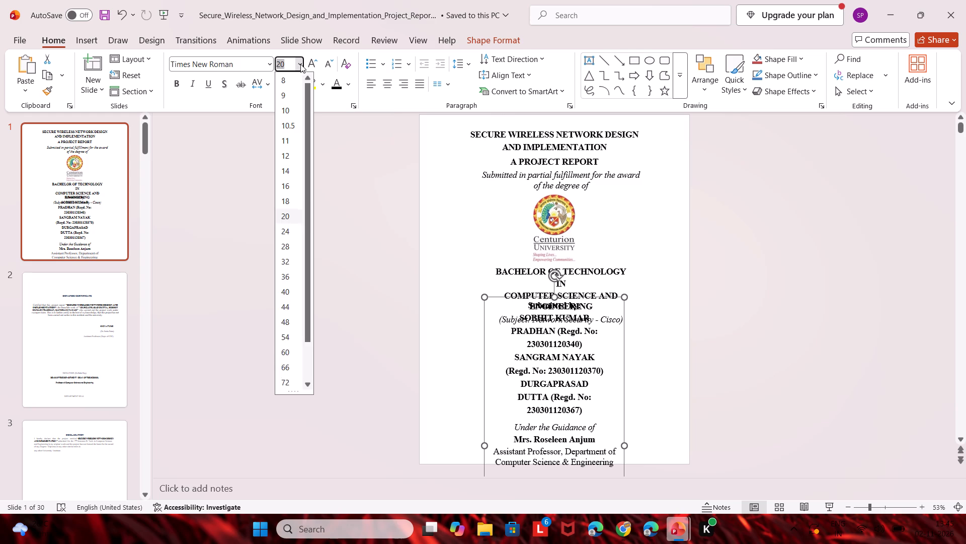
left_click(292, 131)
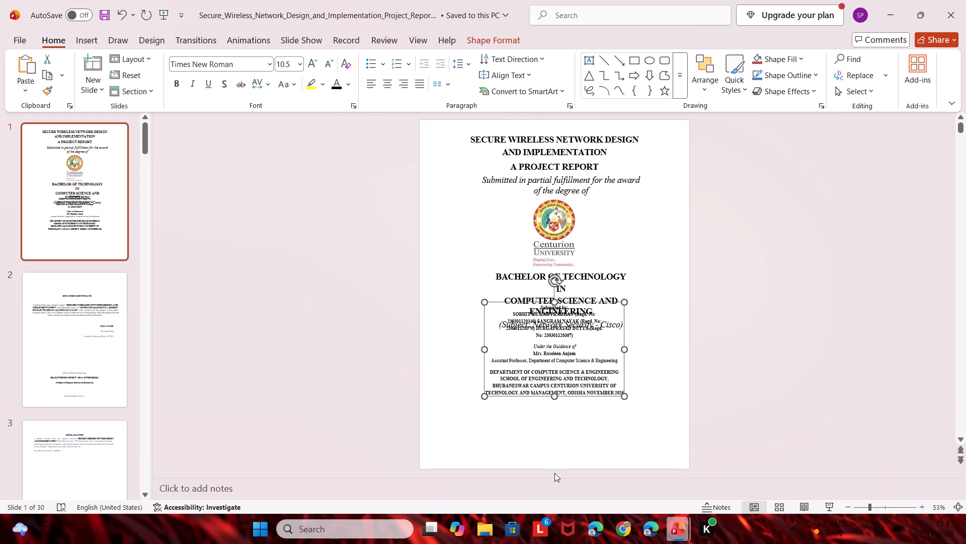
Move the "Submitted by" text box down clear of the "(Subject: Network Security - Cisco)" line, keeping it centred on the slide.
left_click_drag(625, 375, 625, 376)
left_click_drag(625, 376, 625, 418)
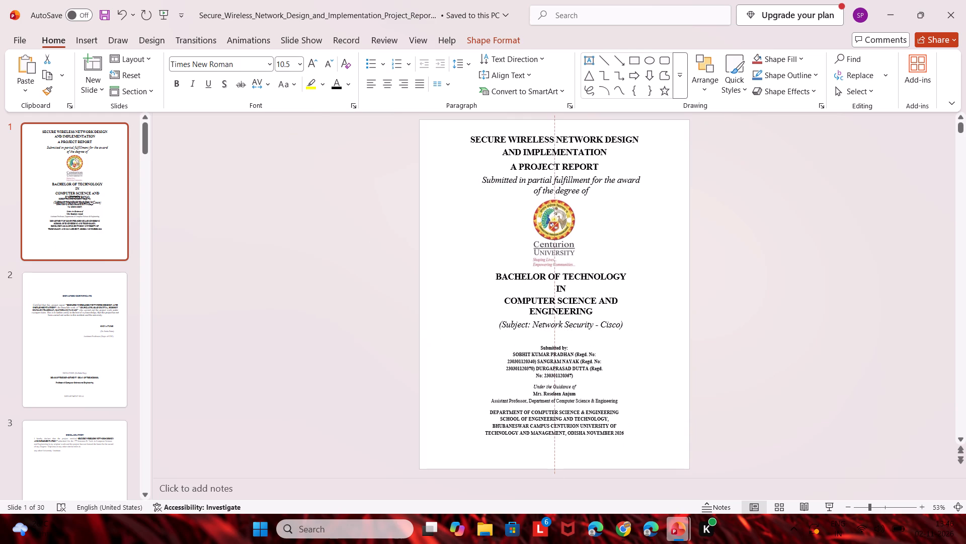
left_click_drag(625, 418, 624, 426)
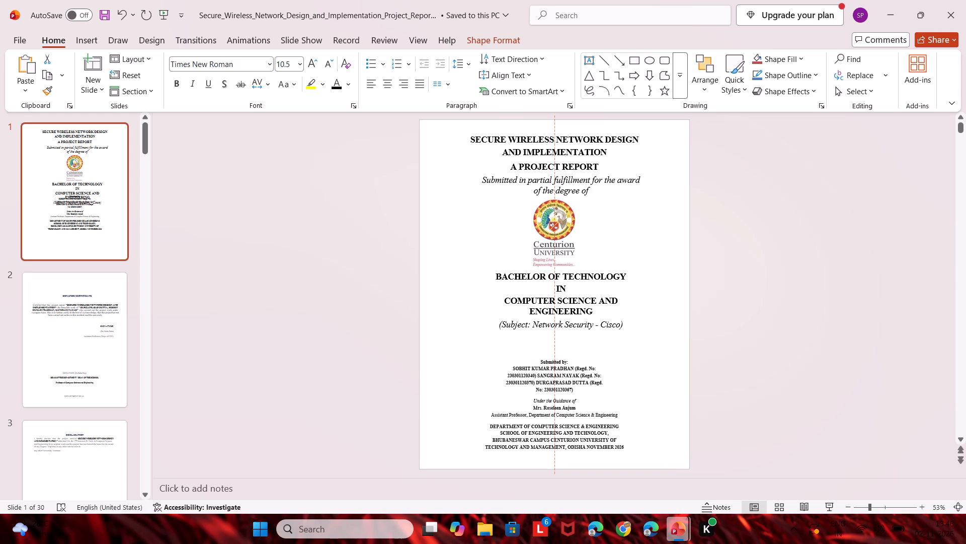
left_click_drag(624, 426, 624, 421)
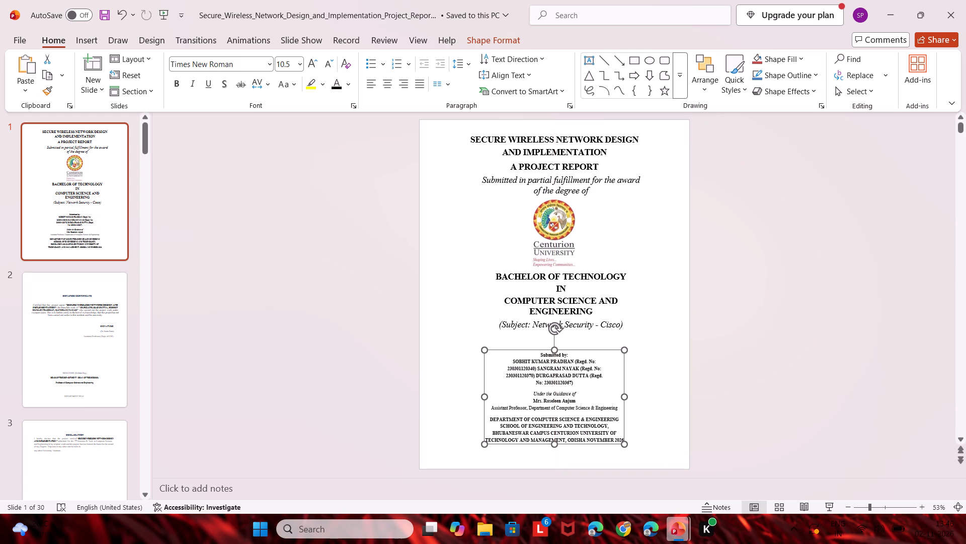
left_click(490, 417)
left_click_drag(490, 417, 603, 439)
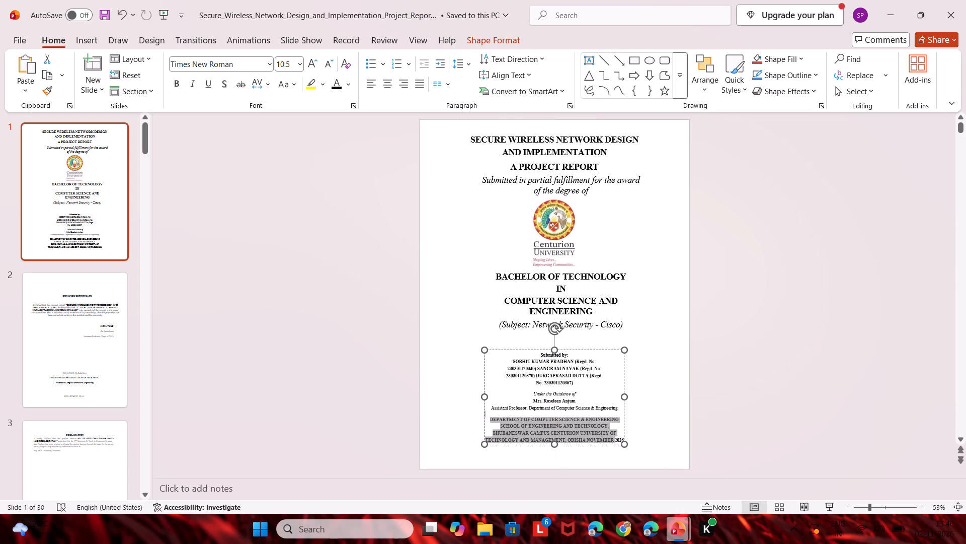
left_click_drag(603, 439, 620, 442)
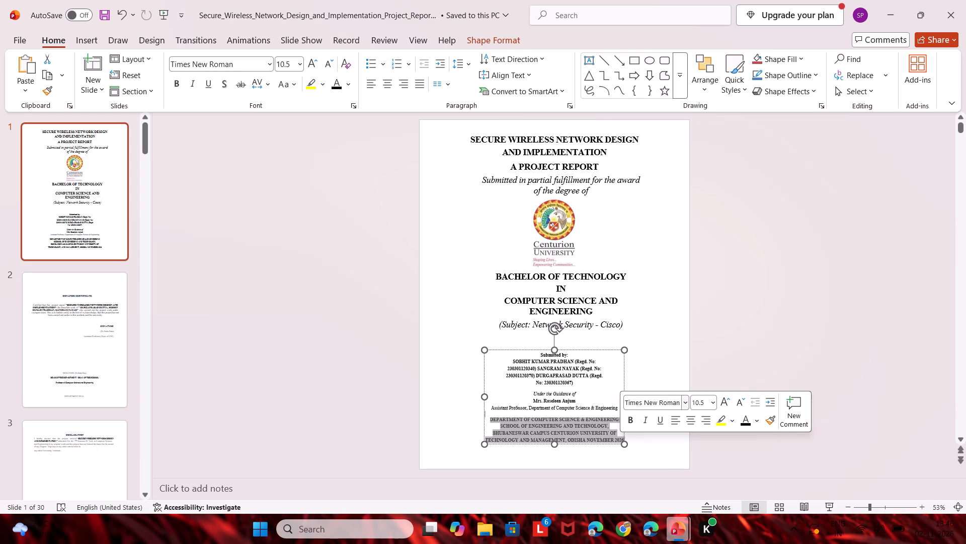
Set the degree lines from "BACHELOR OF TECHNOLOGY" through "COMPUTER SCIENCE AND ENGINEERING" to font size 14.
left_click_drag(494, 278, 594, 311)
left_click(686, 269)
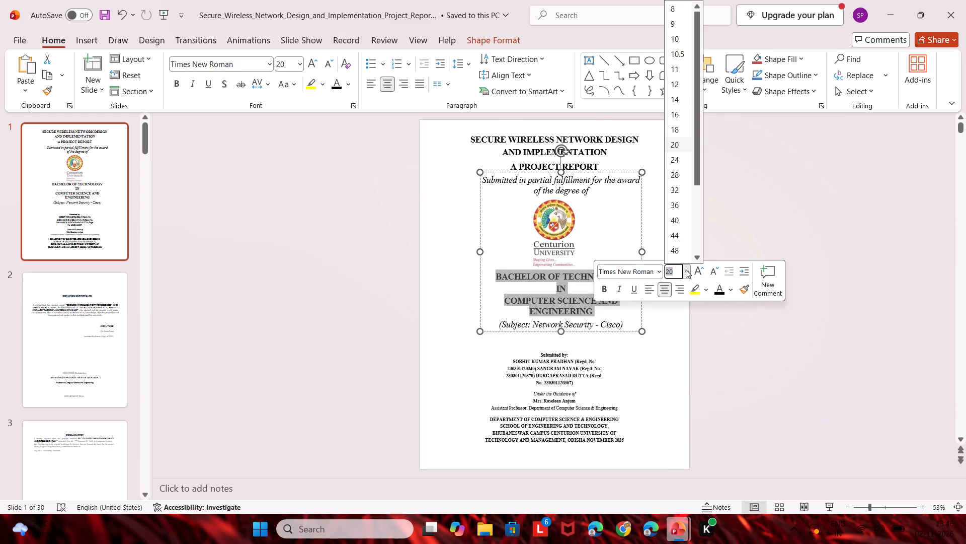
left_click(678, 103)
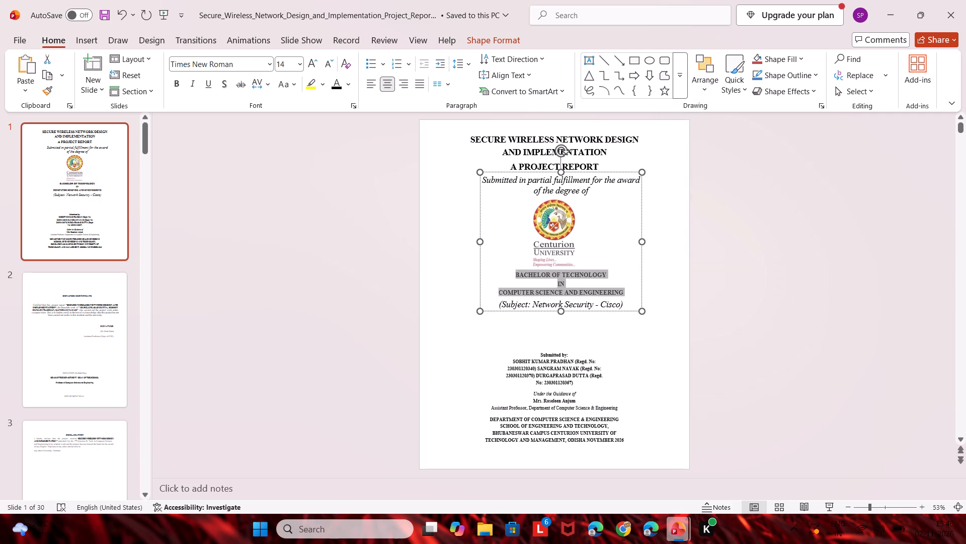
left_click(534, 285)
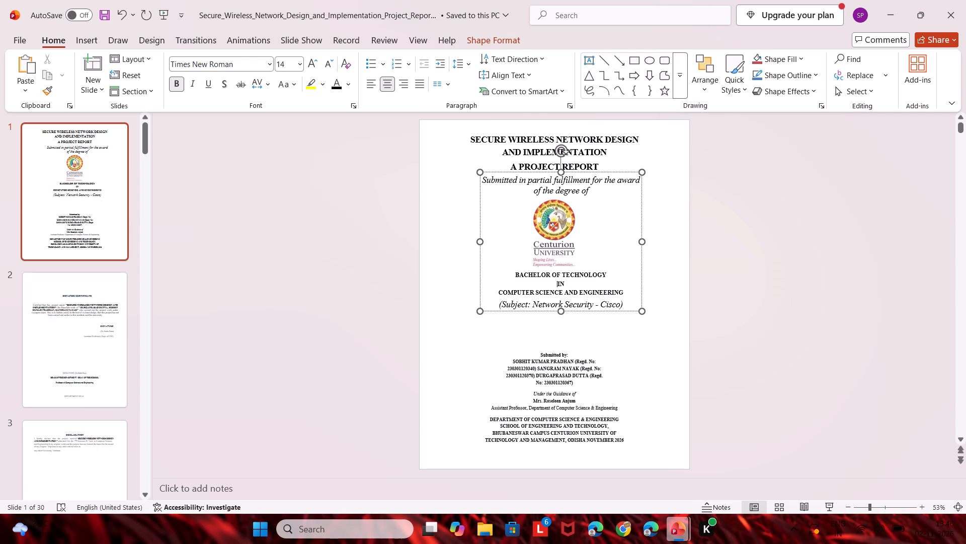
left_click(440, 287)
Move the "Submitted by" text box up to sit just below the subject line, keeping it centred on the slide.
left_click(580, 356)
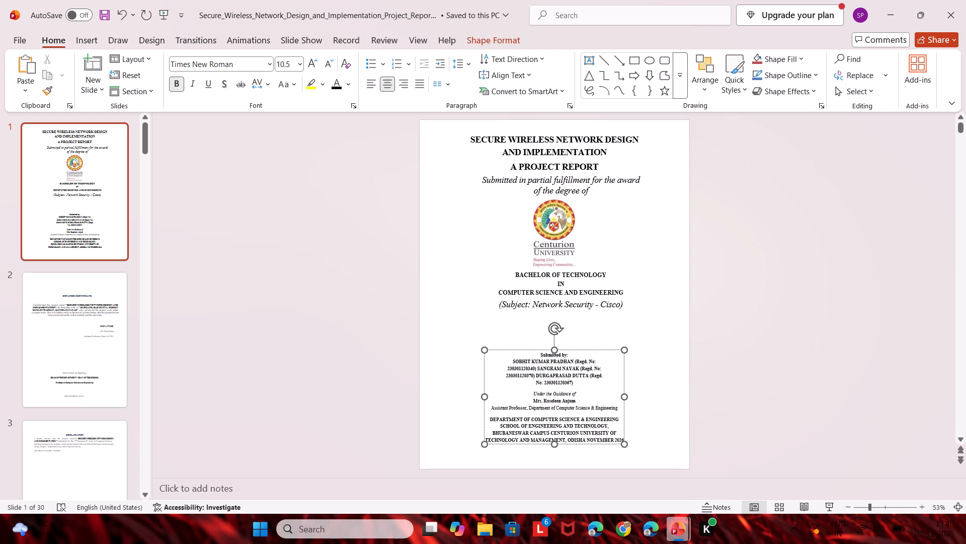
left_click_drag(523, 349, 521, 320)
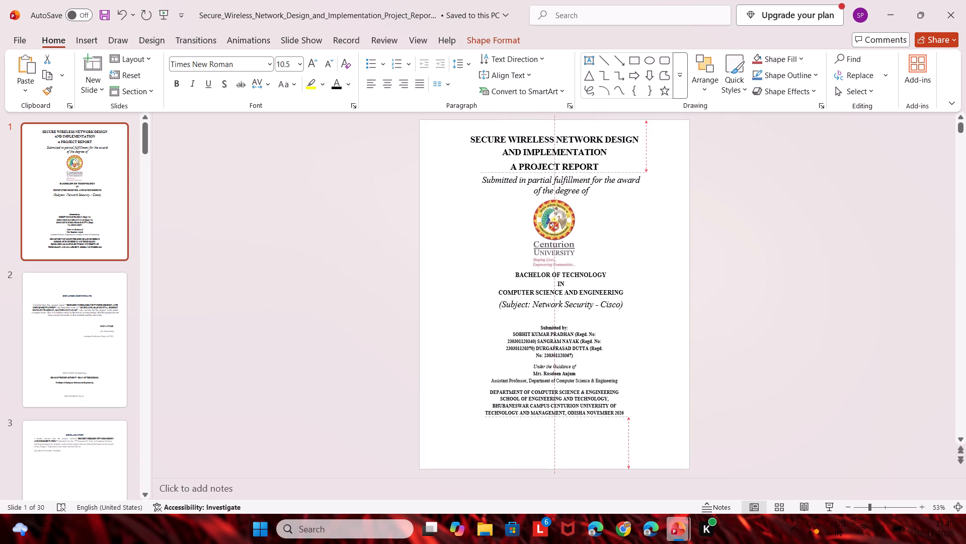
left_click_drag(521, 320, 521, 320)
left_click(521, 320)
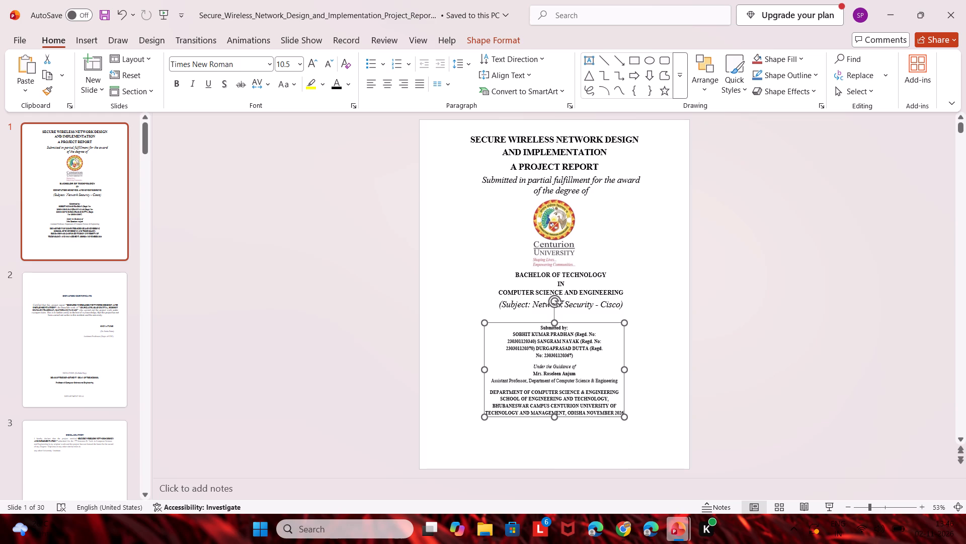
Widen the "Submitted by" text box to slightly more than the degree text box's width and shift it back towards the slide's centre.
left_click_drag(624, 416, 647, 447)
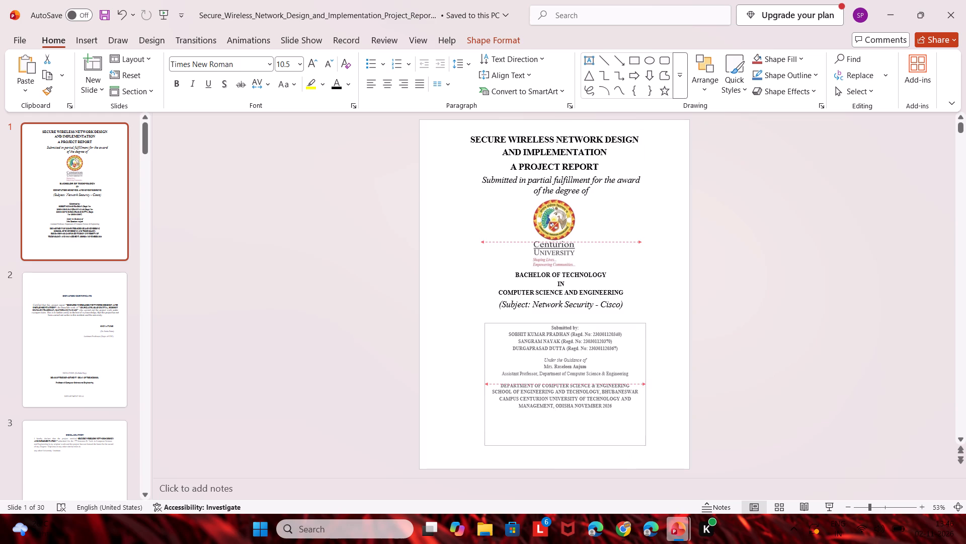
left_click_drag(647, 447, 658, 462)
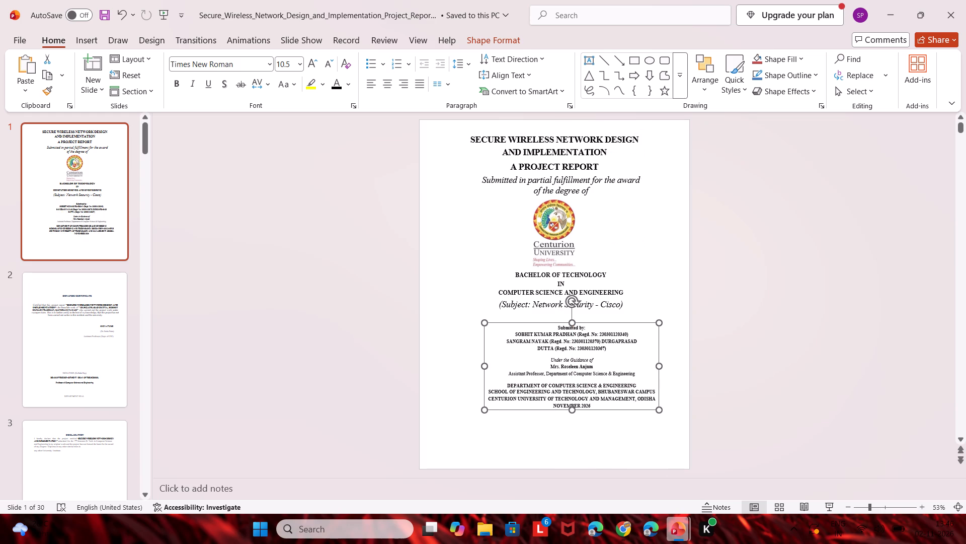
left_click_drag(524, 409, 516, 409)
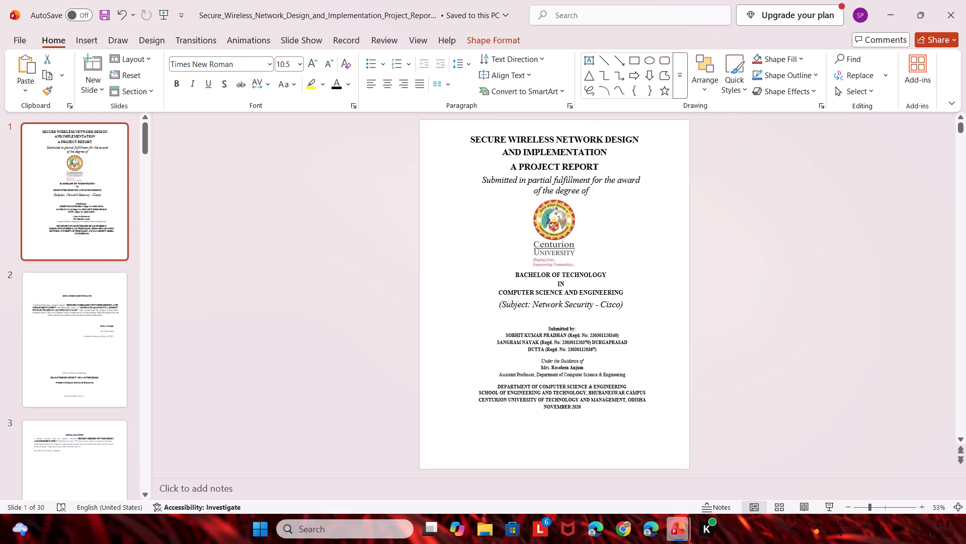
left_click_drag(516, 409, 516, 409)
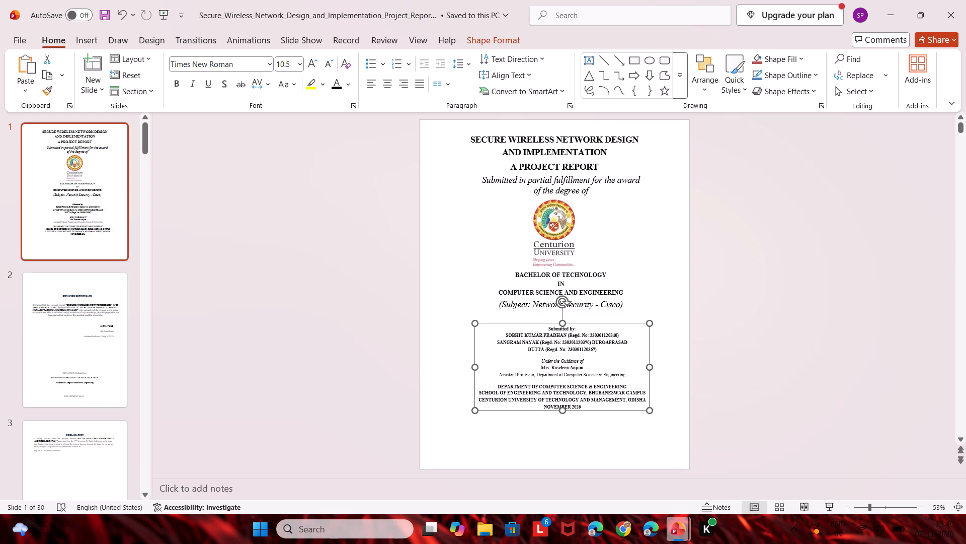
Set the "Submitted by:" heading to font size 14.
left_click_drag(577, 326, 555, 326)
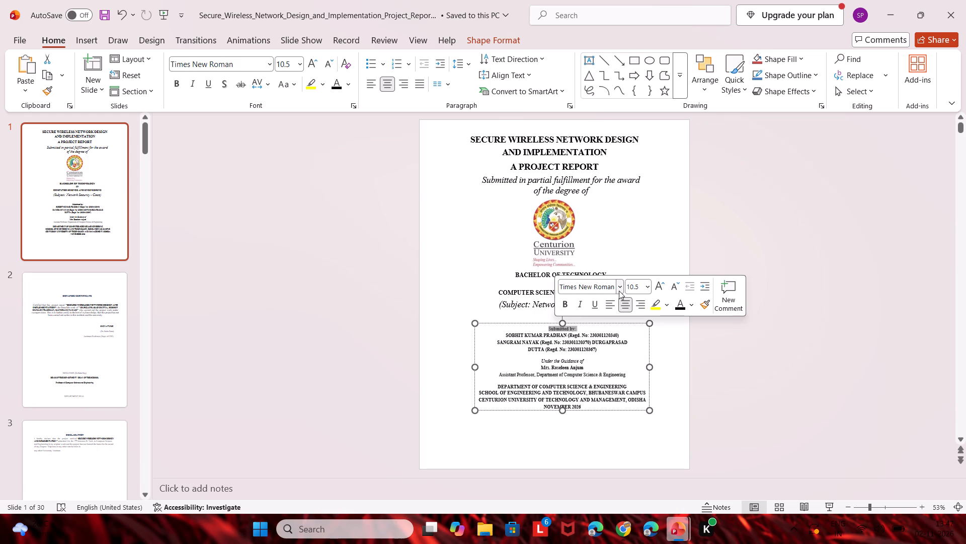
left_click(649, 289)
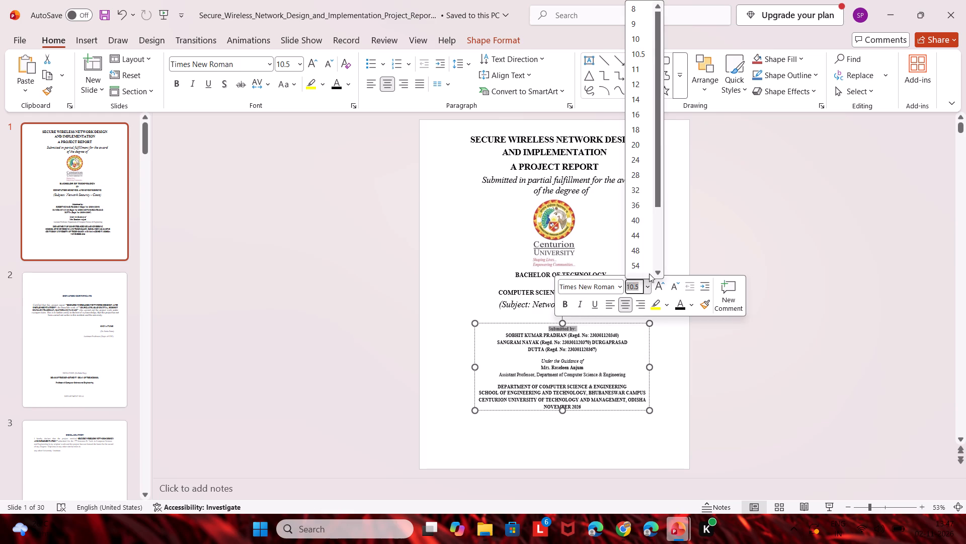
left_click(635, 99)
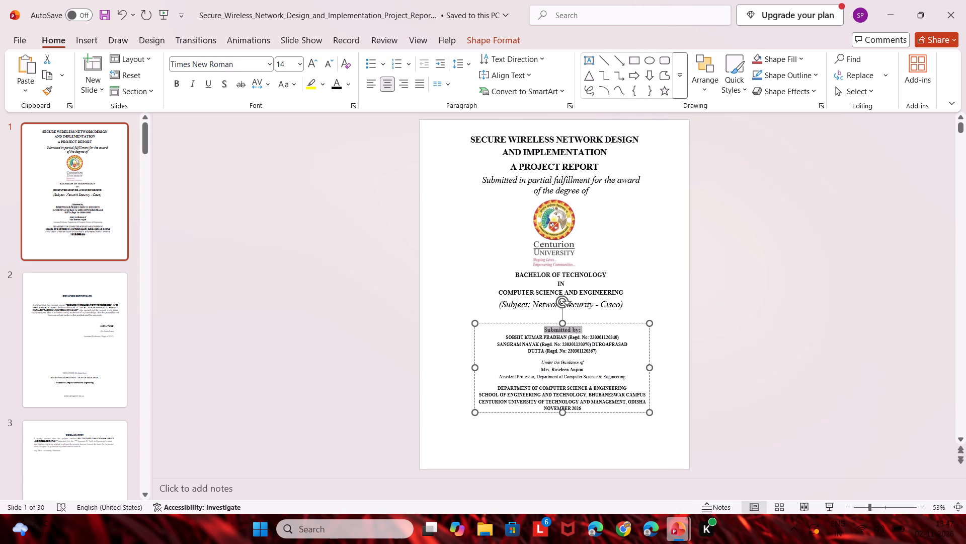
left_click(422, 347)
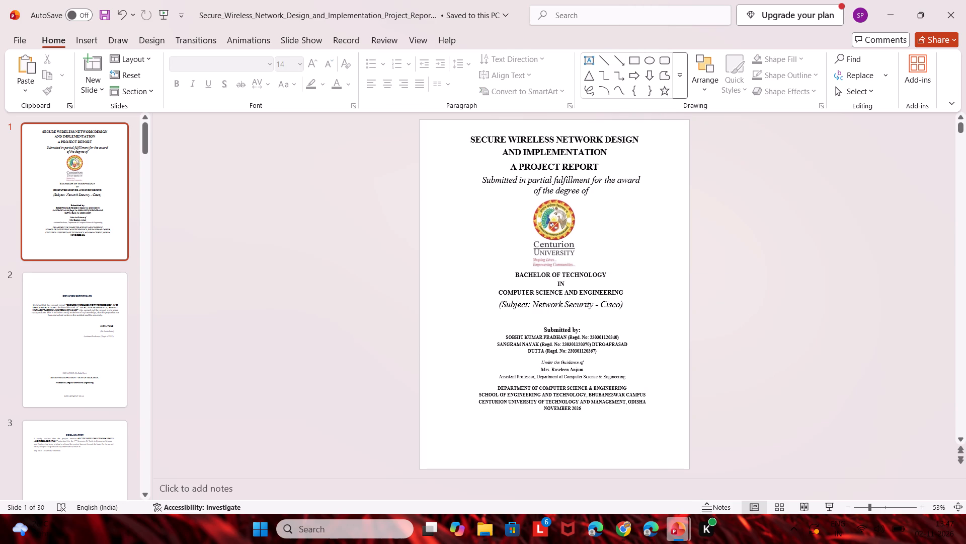
Move the "Submitted by" text box slightly up, aligned with the centre of the degree text box above.
left_click(541, 327)
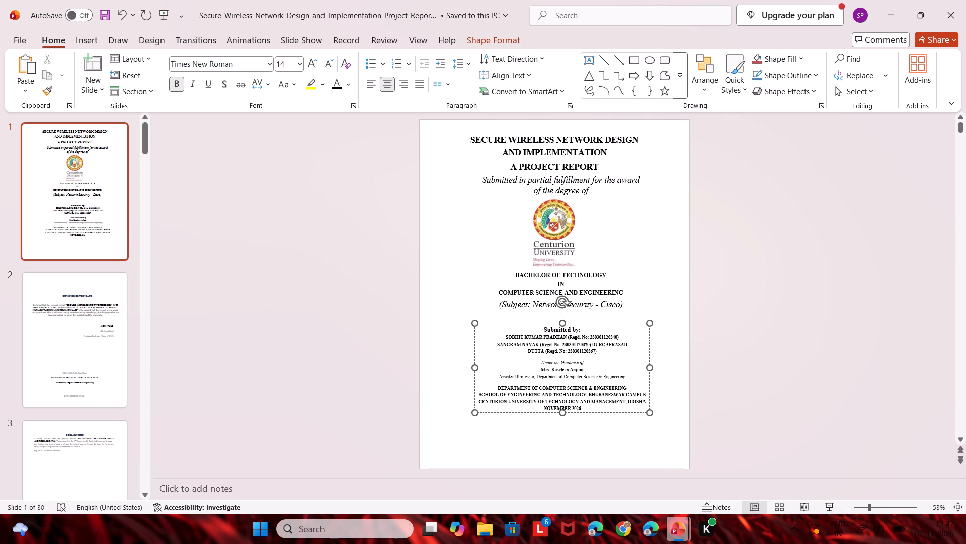
key("BackSpace")
left_click_drag(539, 323, 539, 318)
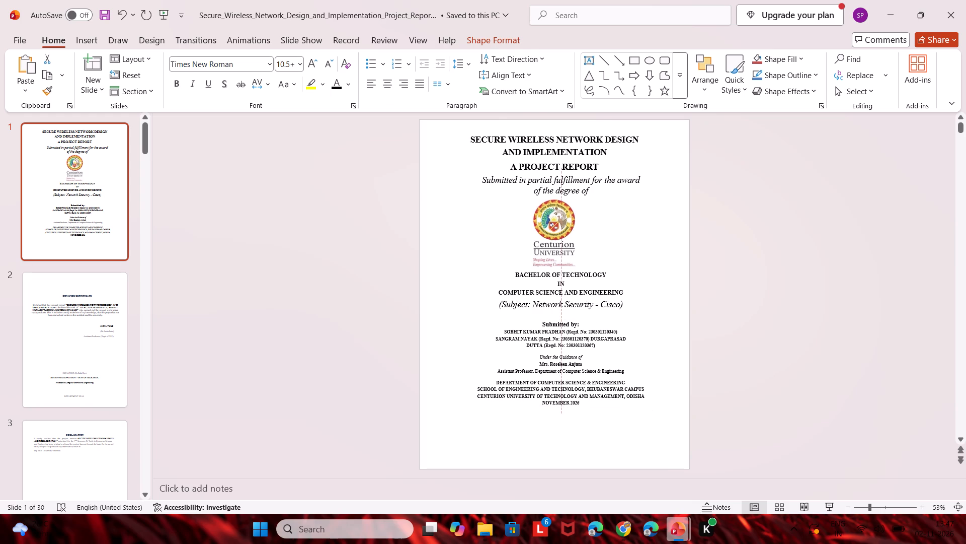
left_click_drag(539, 318, 538, 318)
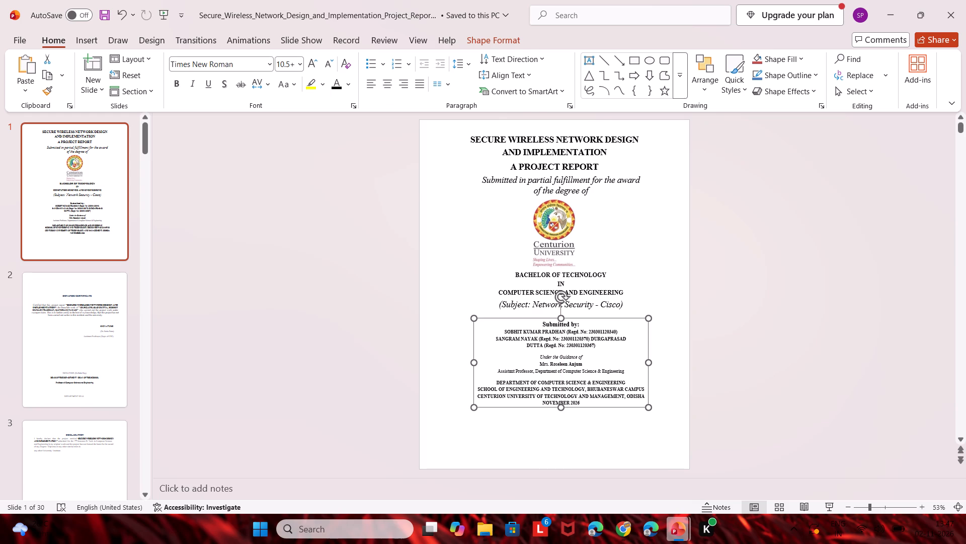
Set the student names and registration numbers under "Submitted by:" to font size 12.
left_click_drag(502, 330, 537, 344)
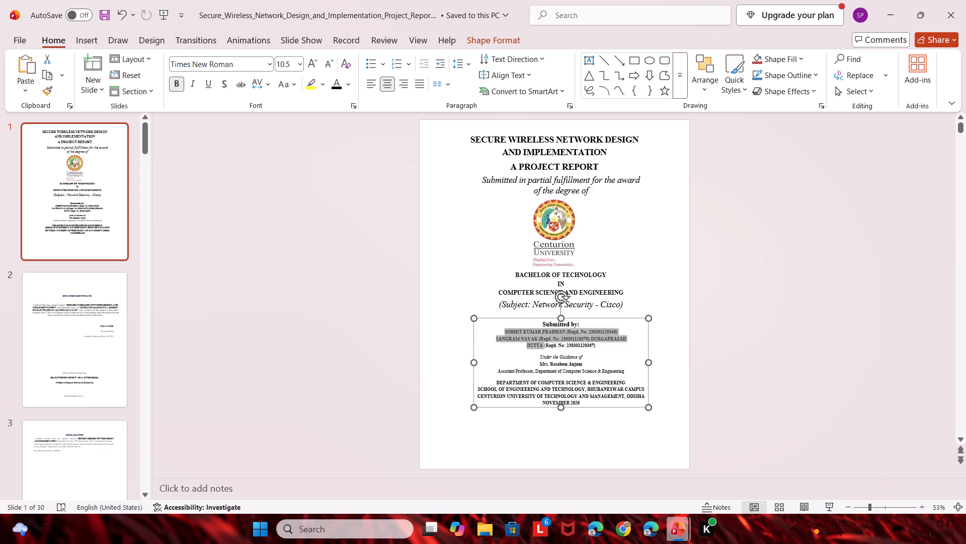
left_click_drag(537, 344, 598, 348)
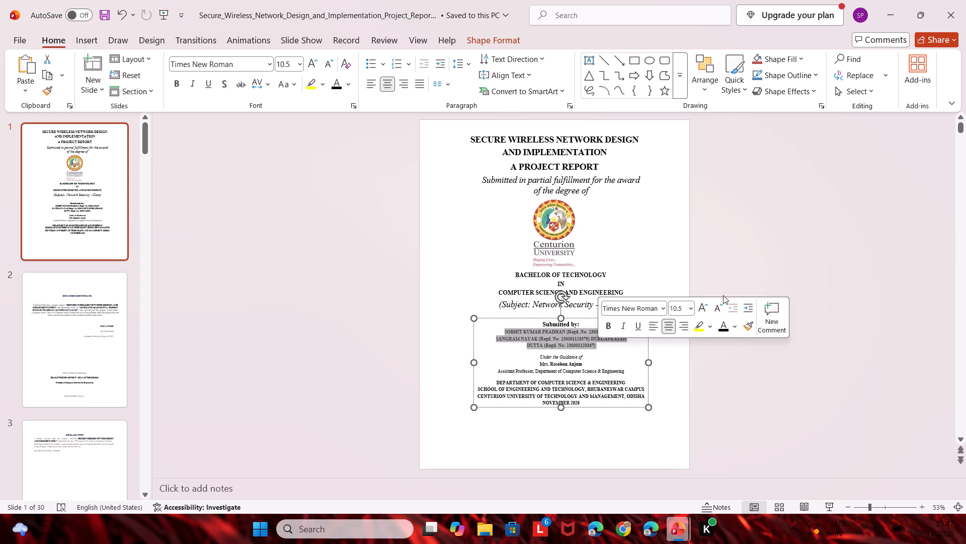
left_click(692, 308)
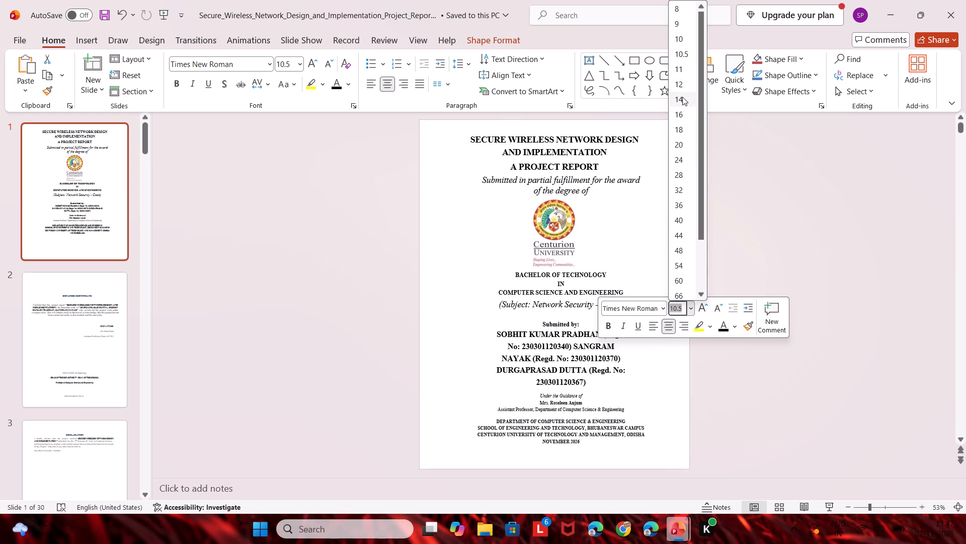
left_click(682, 88)
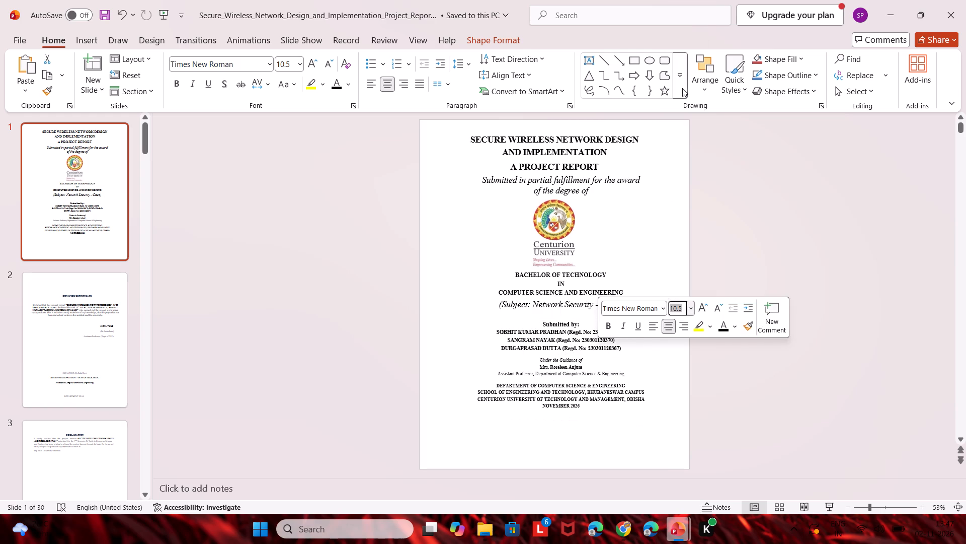
Set the "Submitted by:" heading on the cover slide to font size 18.
left_click_drag(584, 321, 573, 323)
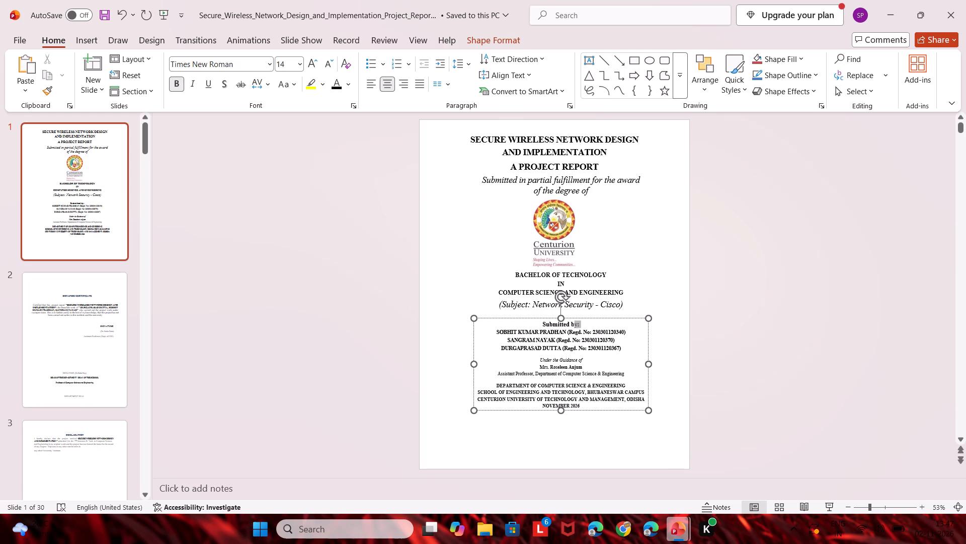
left_click_drag(573, 323, 542, 323)
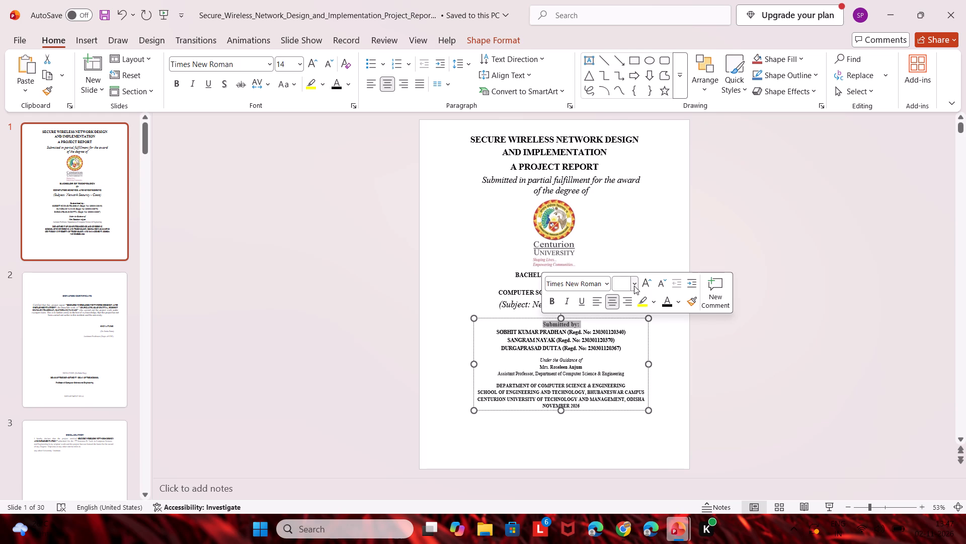
left_click(634, 286)
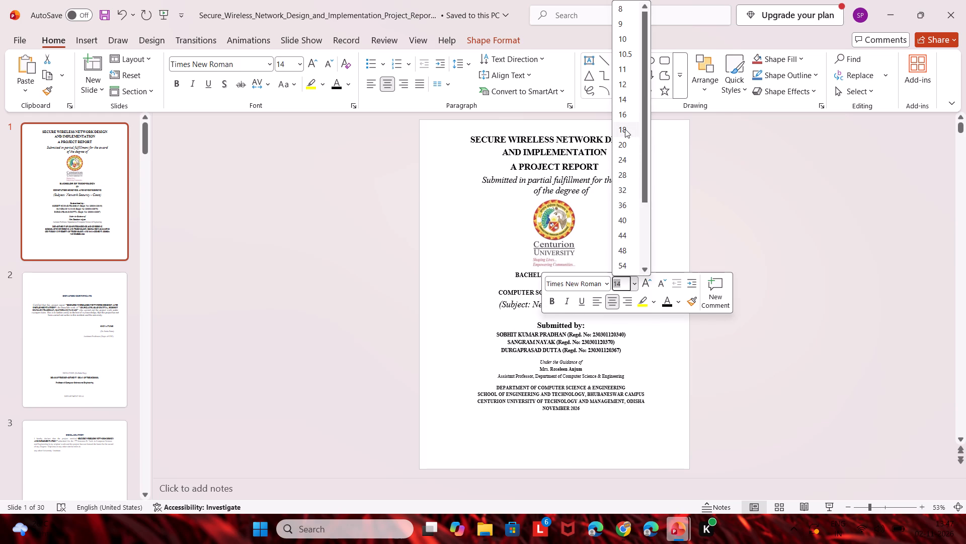
left_click(625, 129)
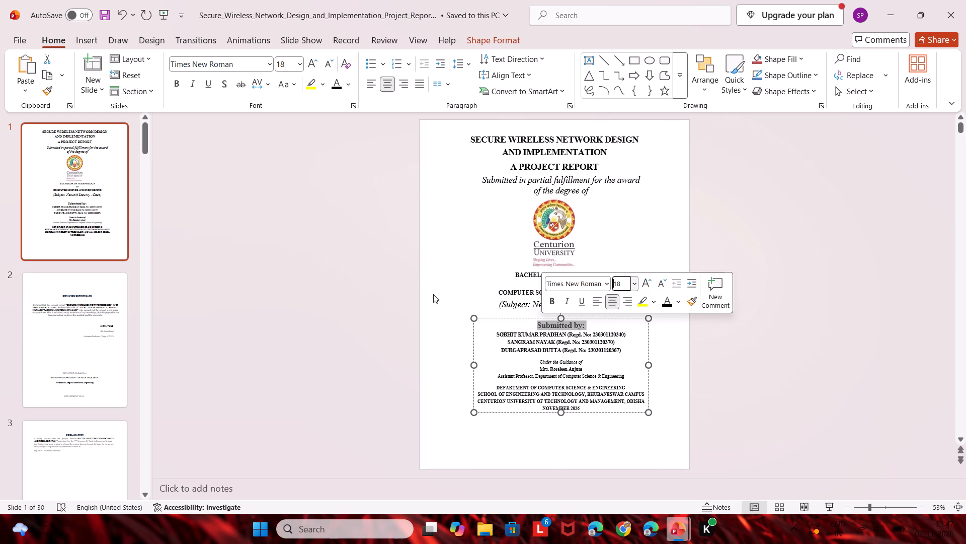
left_click(434, 295)
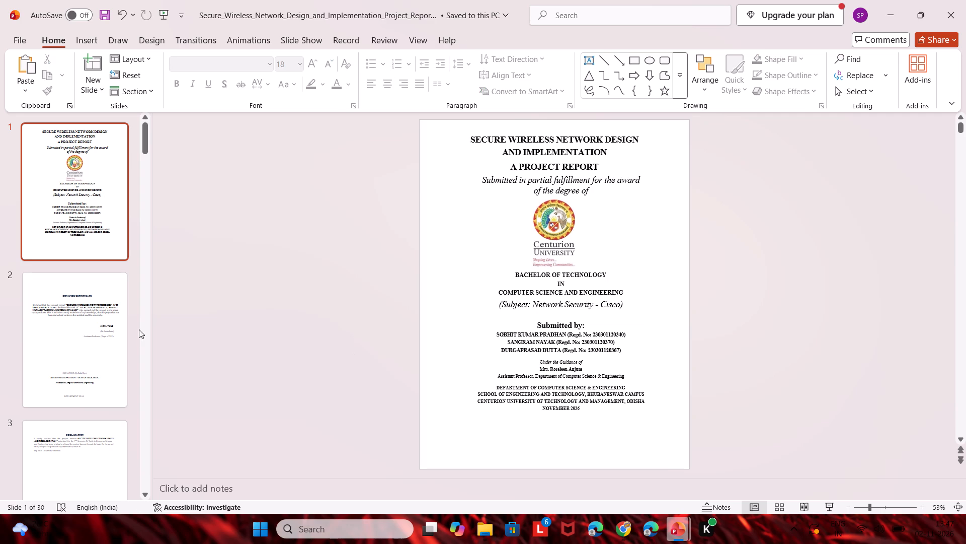
Replace the guide's name under "Under the Guidance of" on the cover with the assistant professor's name copied from the Bonafide Certificate slide.
left_click(116, 336)
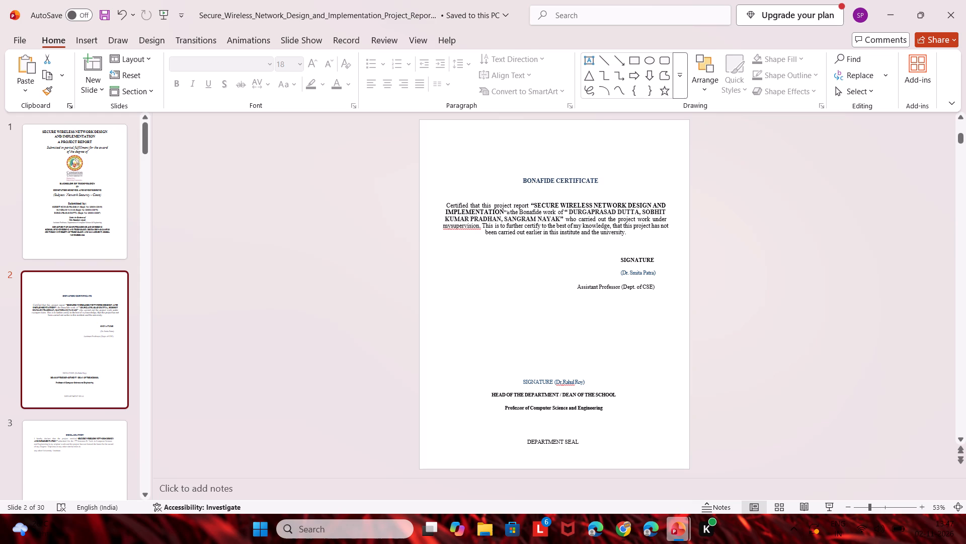
left_click_drag(654, 273, 646, 273)
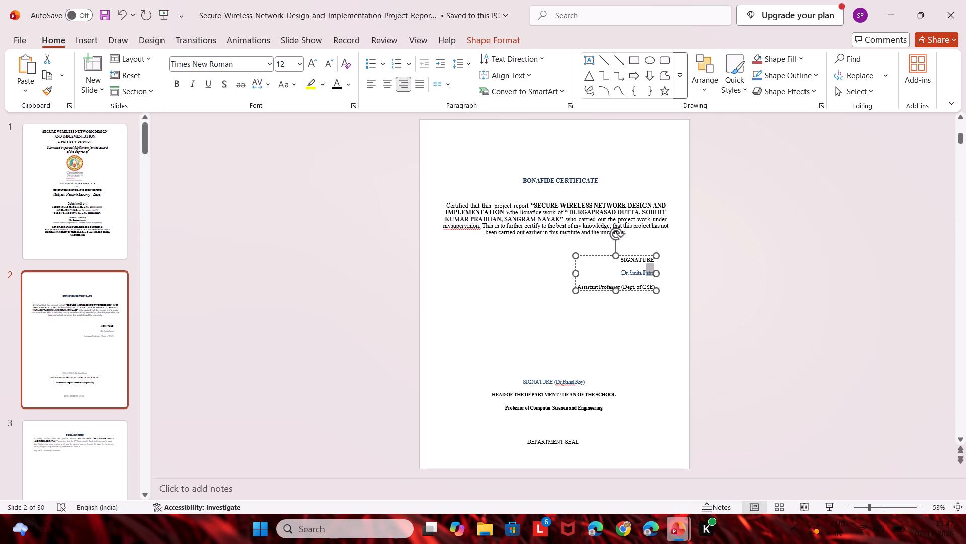
left_click_drag(646, 273, 625, 276)
key("ctrl+c")
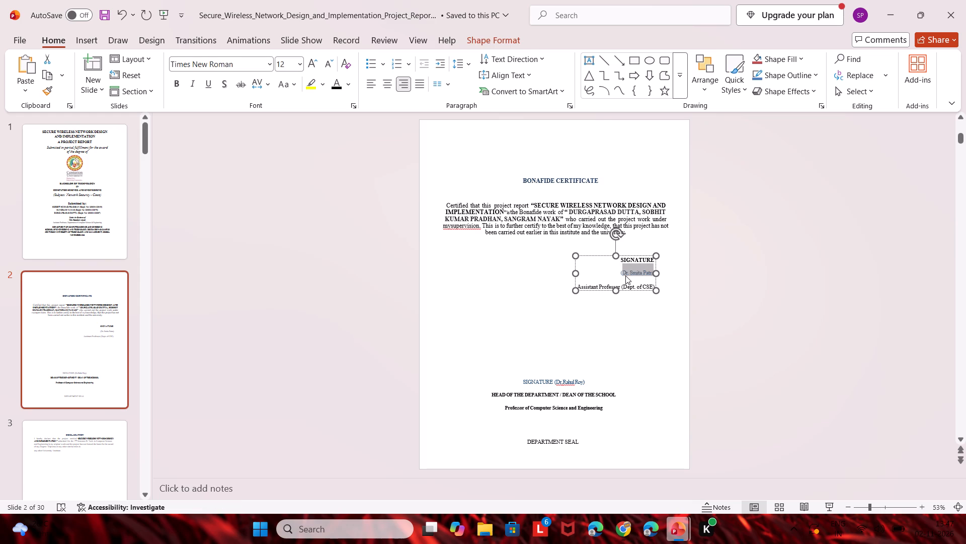
left_click(74, 184)
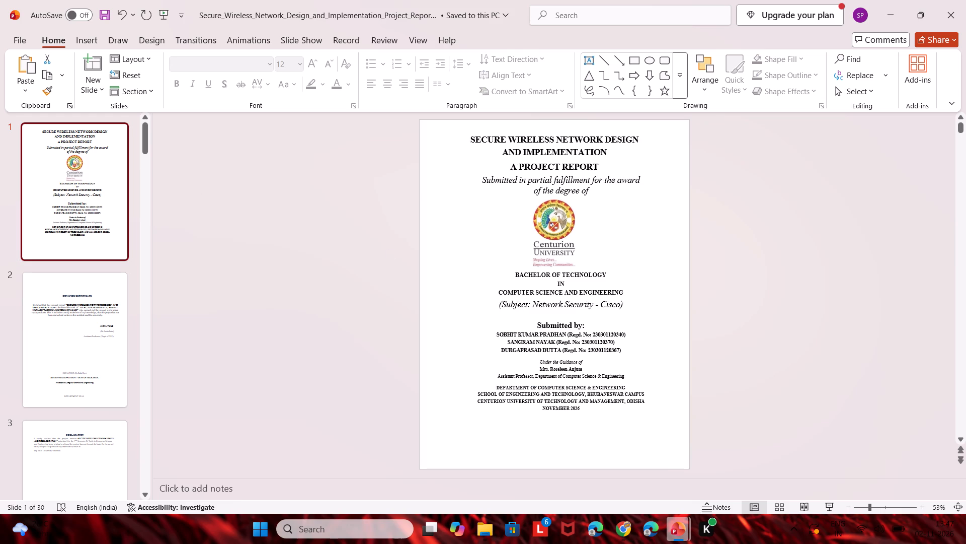
left_click_drag(579, 370, 560, 371)
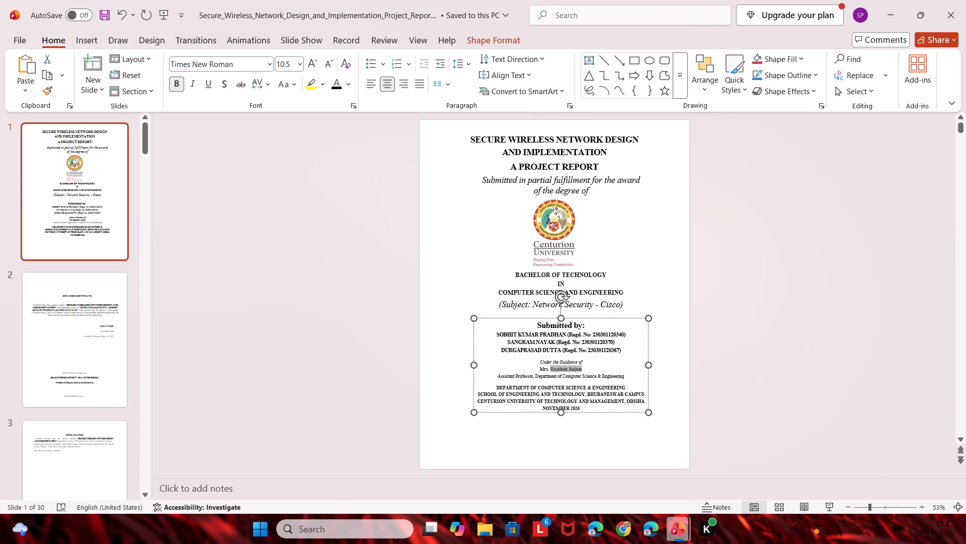
left_click_drag(560, 371, 554, 371)
key("BackSpace")
key("BackSpace")
key("BackSpace")
key("BackSpace")
key("BackSpace")
key("BackSpace")
key("ctrl+v")
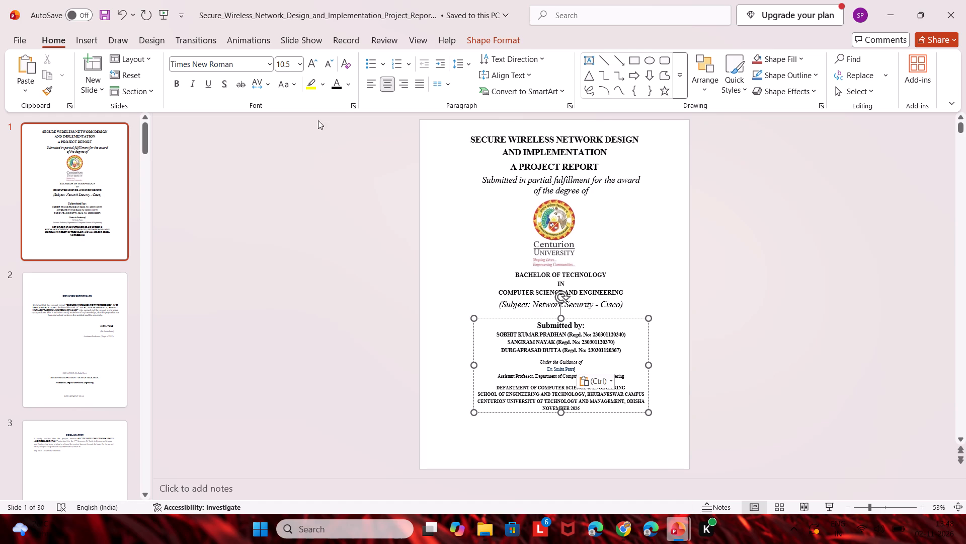
Format the guide's name on the cover slide in black at font size 12.
left_click(338, 84)
left_click_drag(575, 372, 570, 369)
triple_click(559, 370)
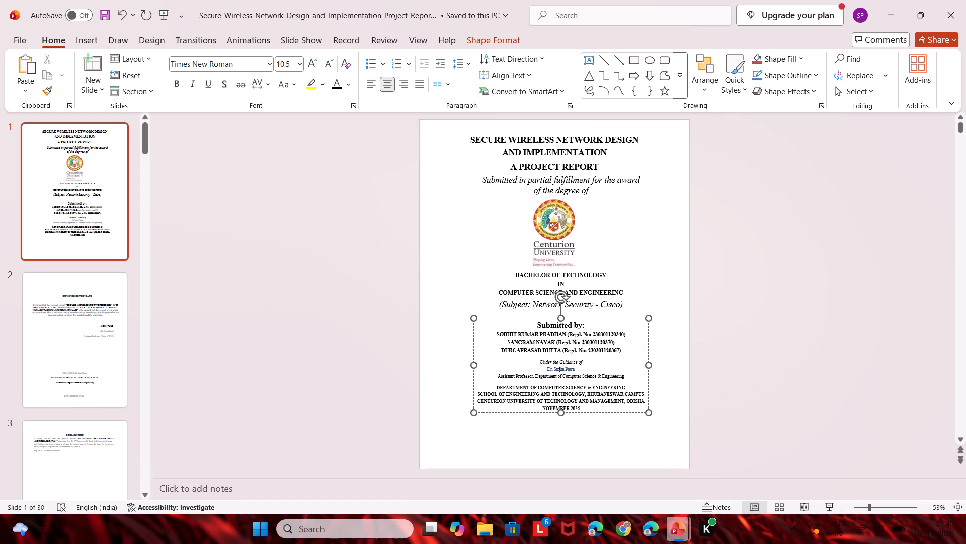
left_click(335, 87)
left_click(298, 67)
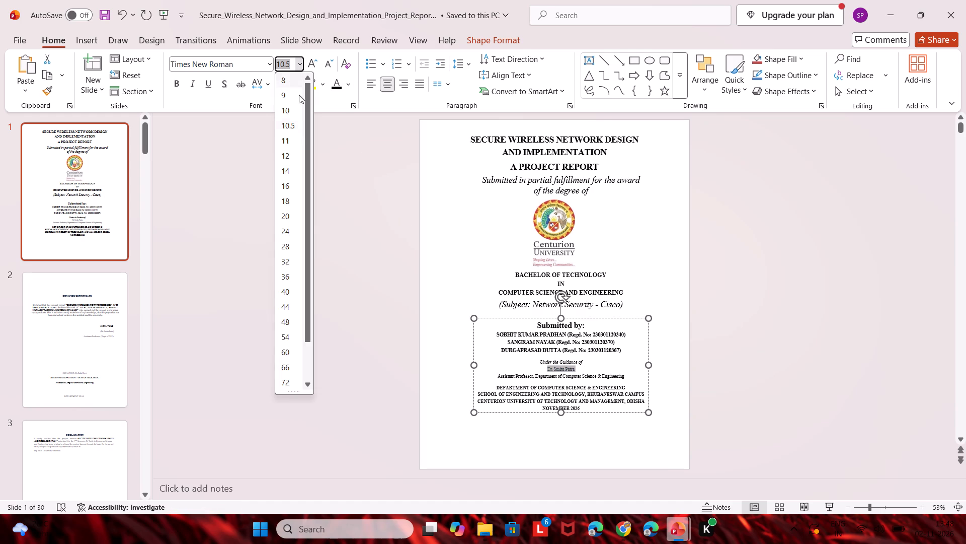
left_click(297, 158)
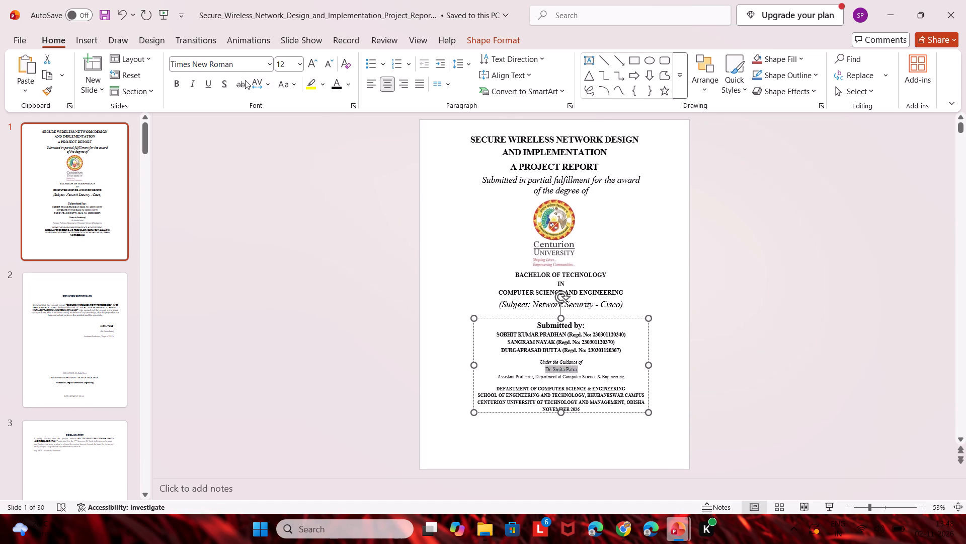
left_click(324, 290)
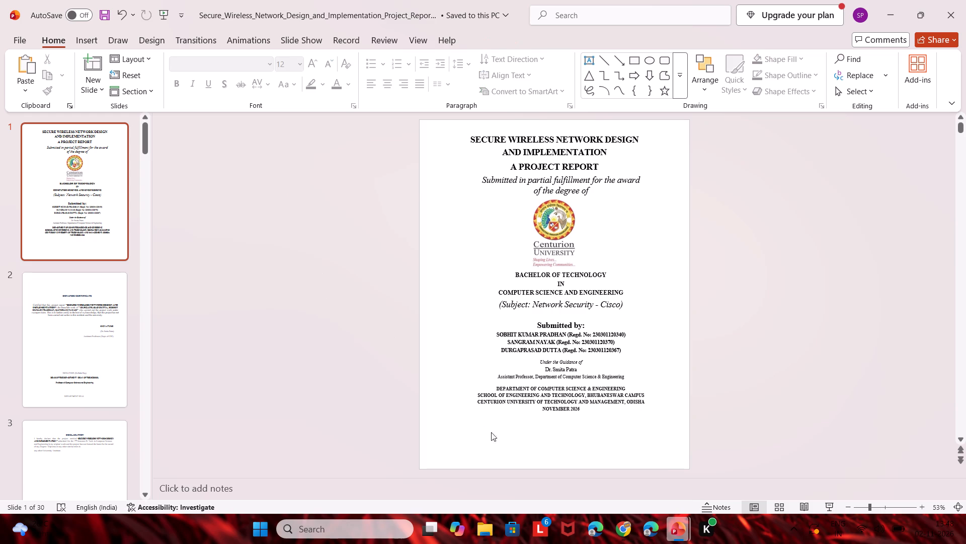
Widen the "Submitted by" text box on the cover slide slightly.
left_click(527, 406)
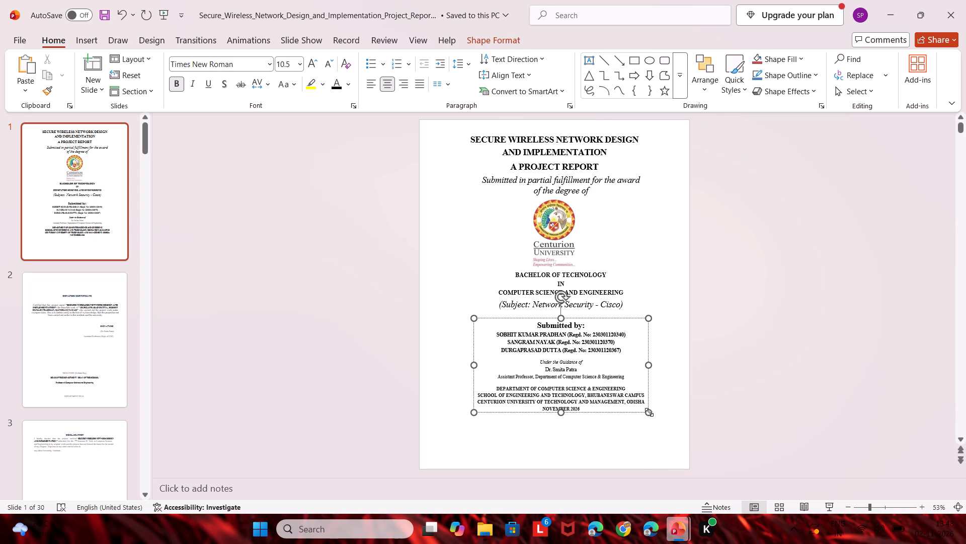
left_click_drag(648, 415, 658, 435)
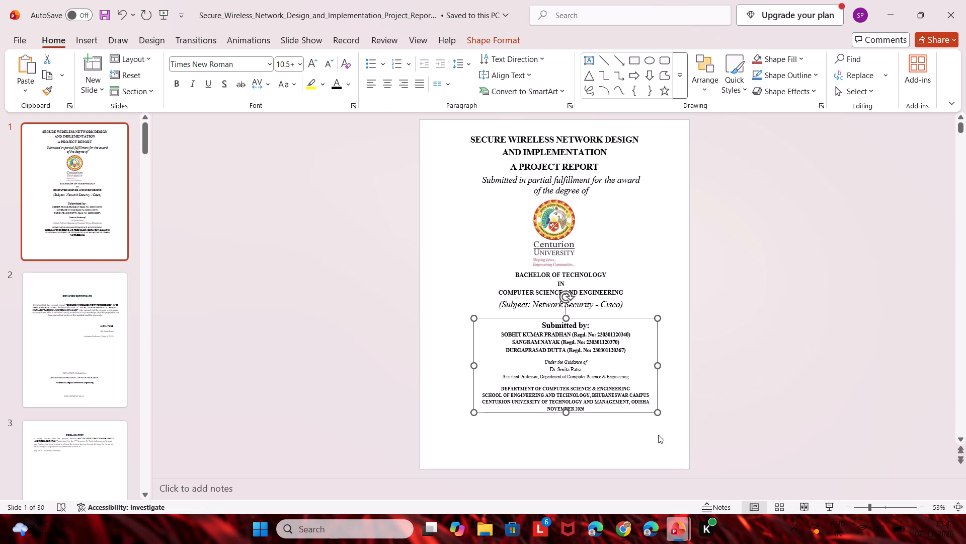
Set the closing department, school, university and "NOVEMBER 2026" lines on the cover slide to font size 14.
left_click_drag(494, 387, 532, 400)
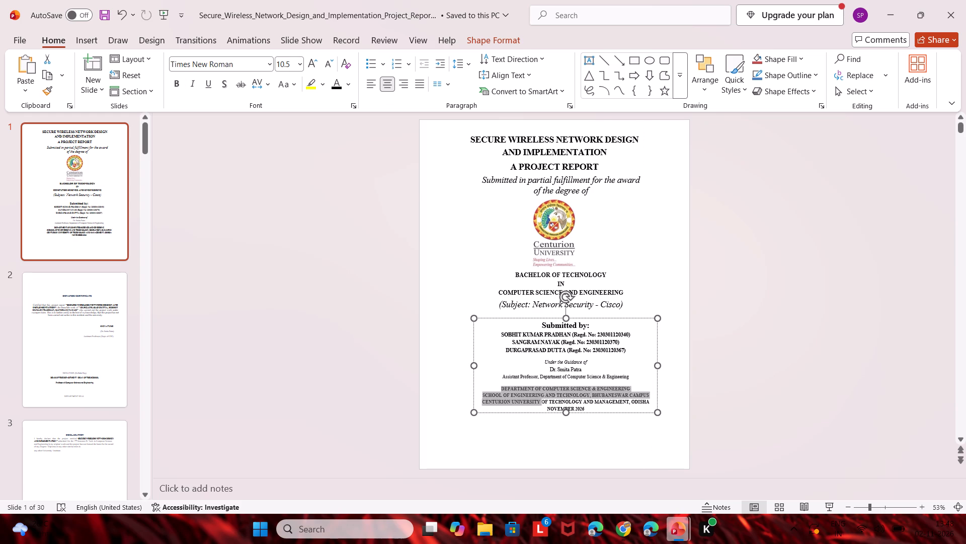
left_click_drag(532, 400, 592, 413)
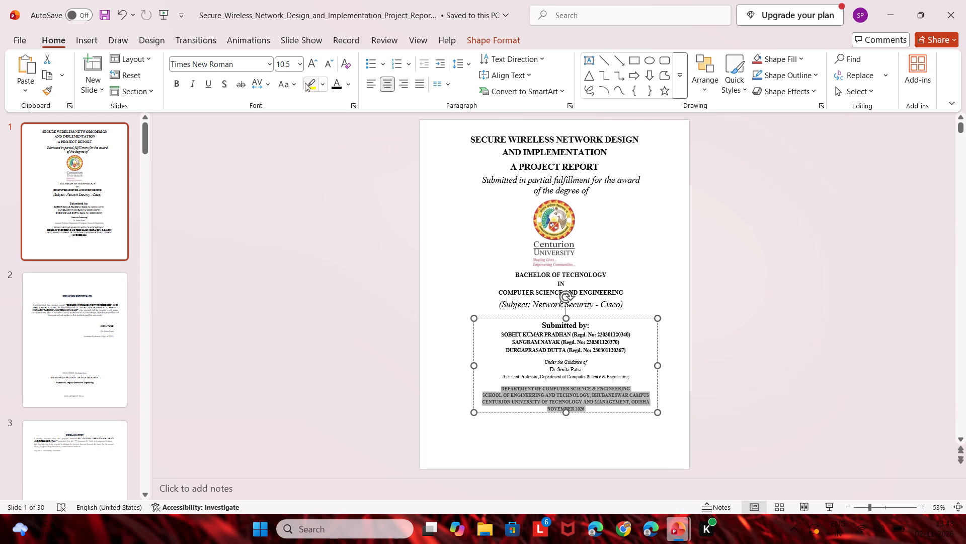
left_click(297, 60)
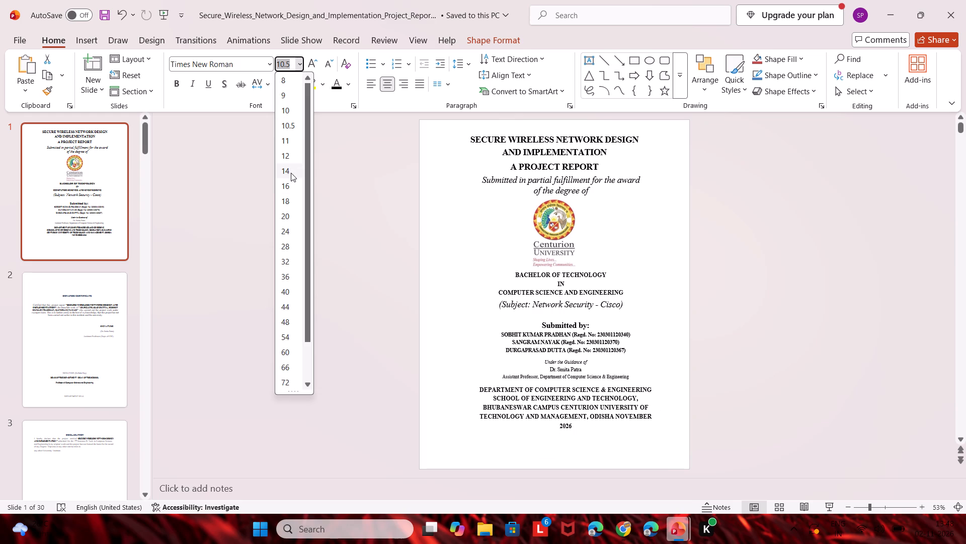
left_click(291, 173)
left_click(201, 406)
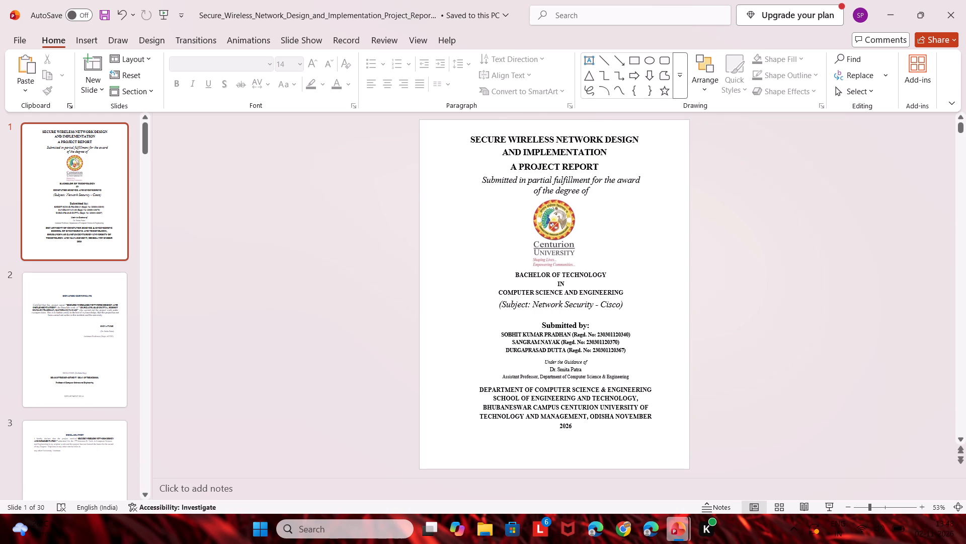
Set the "Under the Guidance of" line on the cover slide to font size 14.
right_click_drag(544, 360, 583, 363)
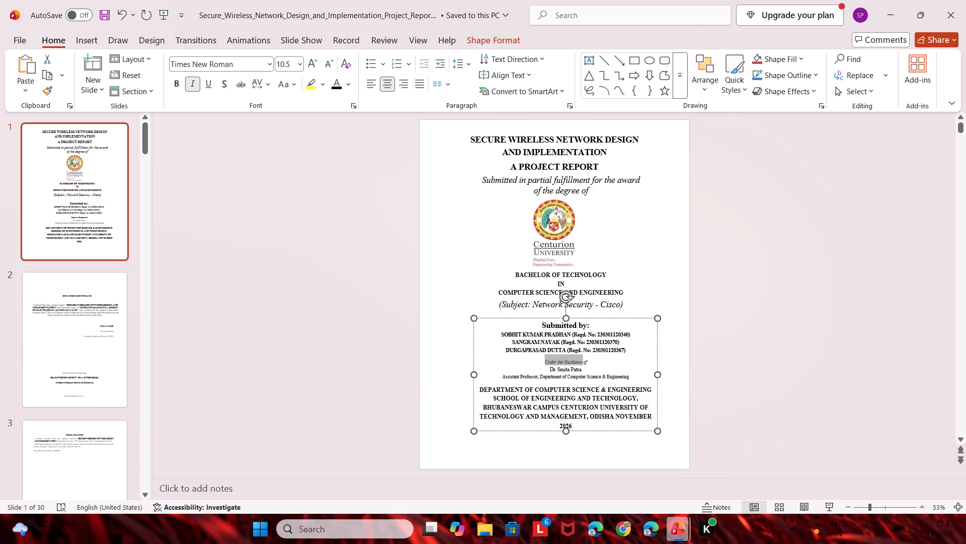
right_click_drag(583, 363, 585, 363)
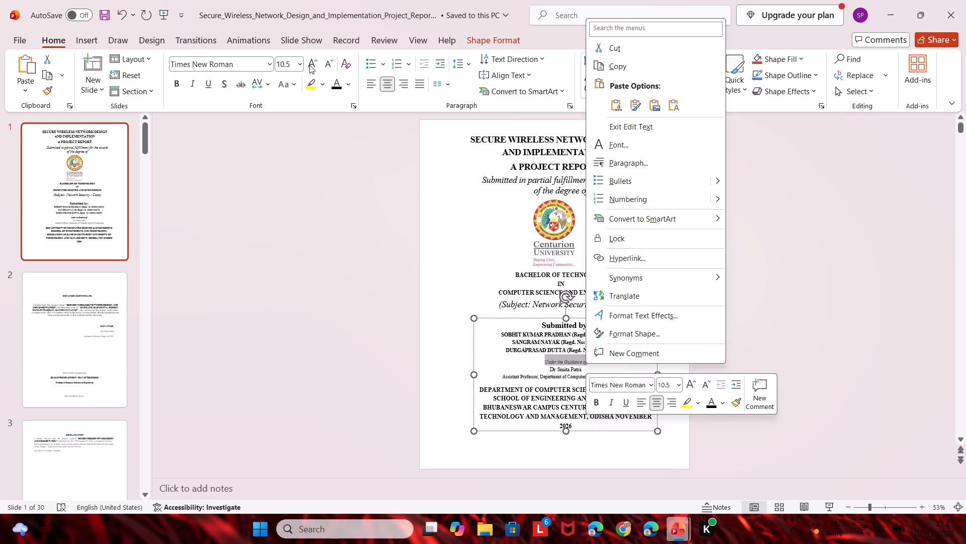
left_click(301, 63)
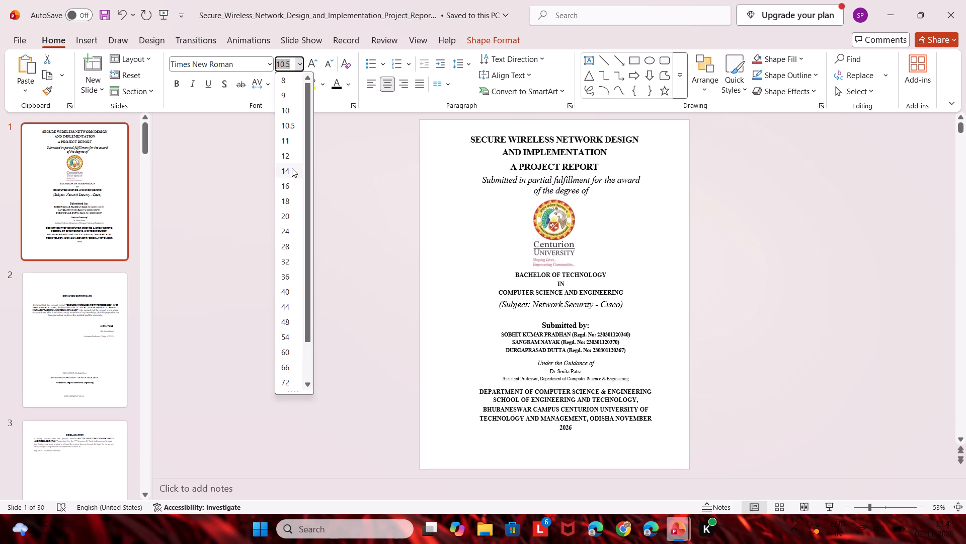
left_click(292, 168)
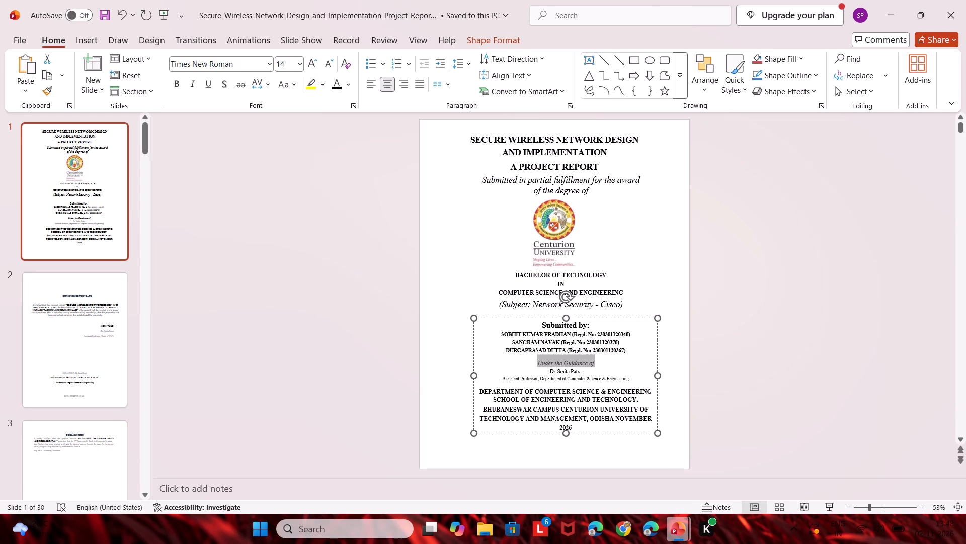
Set the guide's "Assistant Professor, Department of Computer Science & Engineering" line to font size 14.
left_click(503, 382)
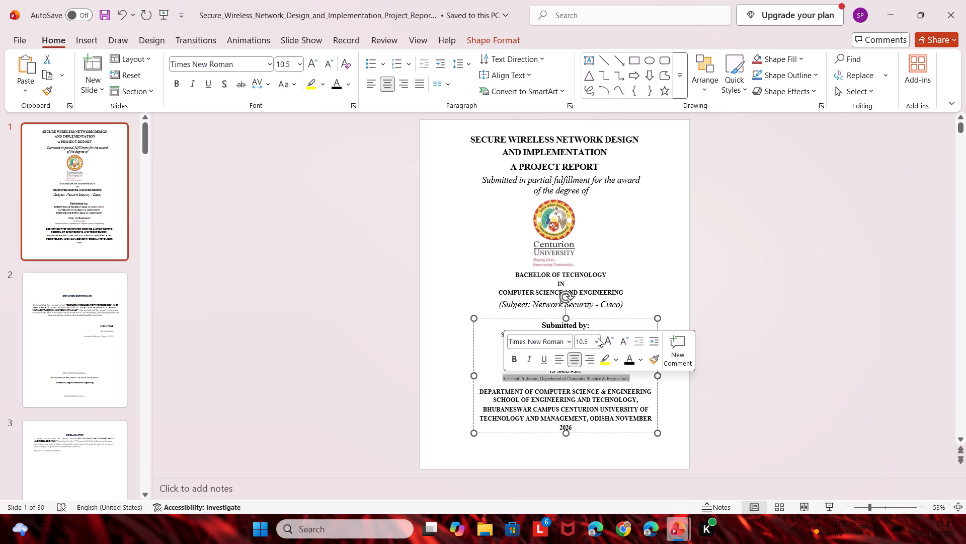
left_click(598, 338)
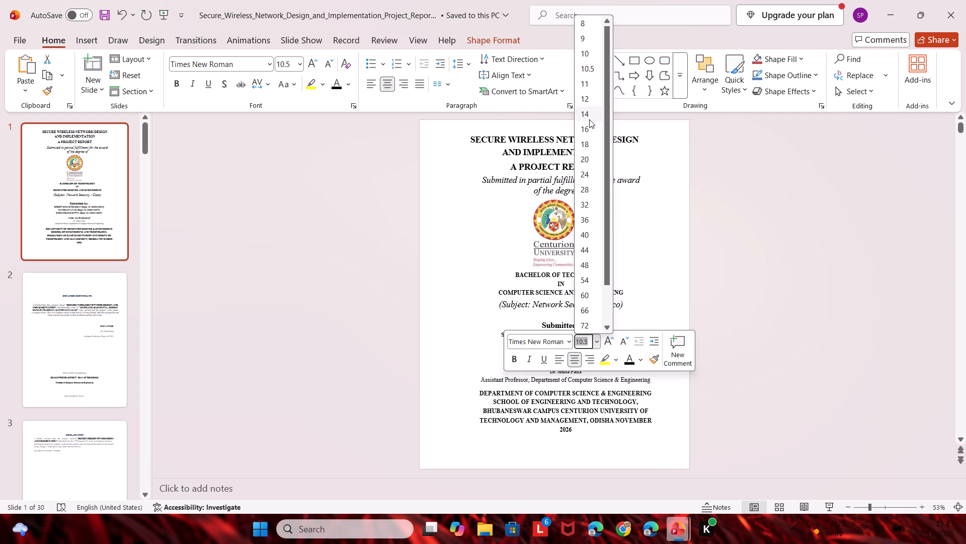
left_click(589, 119)
left_click(300, 251)
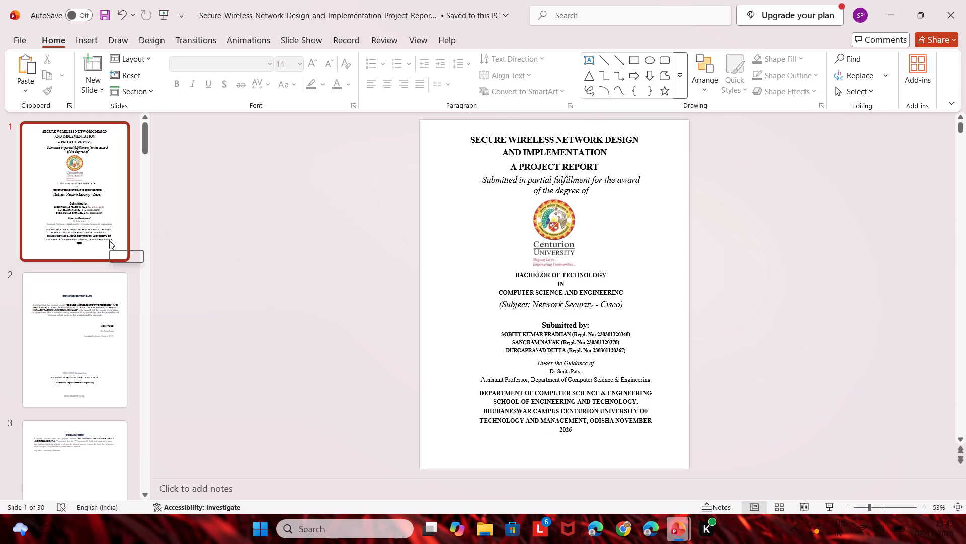
Review the Bonafide Certificate, Declaration and Acknowledgements slides against the cover slide, ending back at the cover.
left_click(93, 325)
left_click(75, 441)
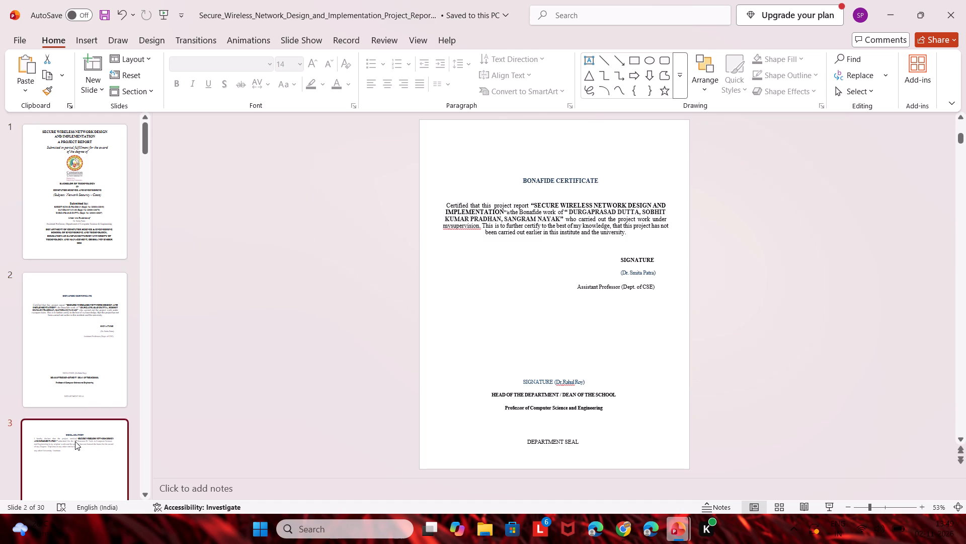
scroll(75, 441, "down", 1)
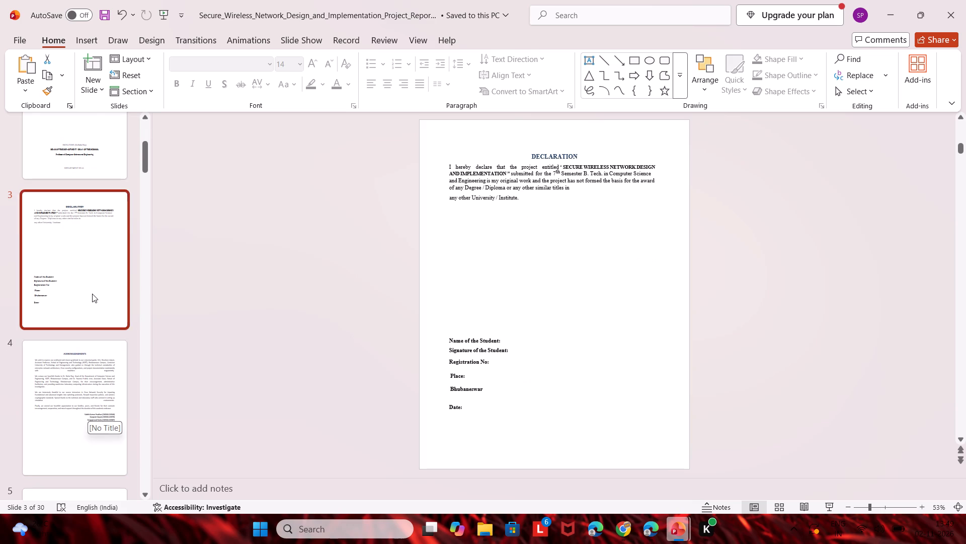
scroll(92, 294, "up", 3)
left_click(100, 249)
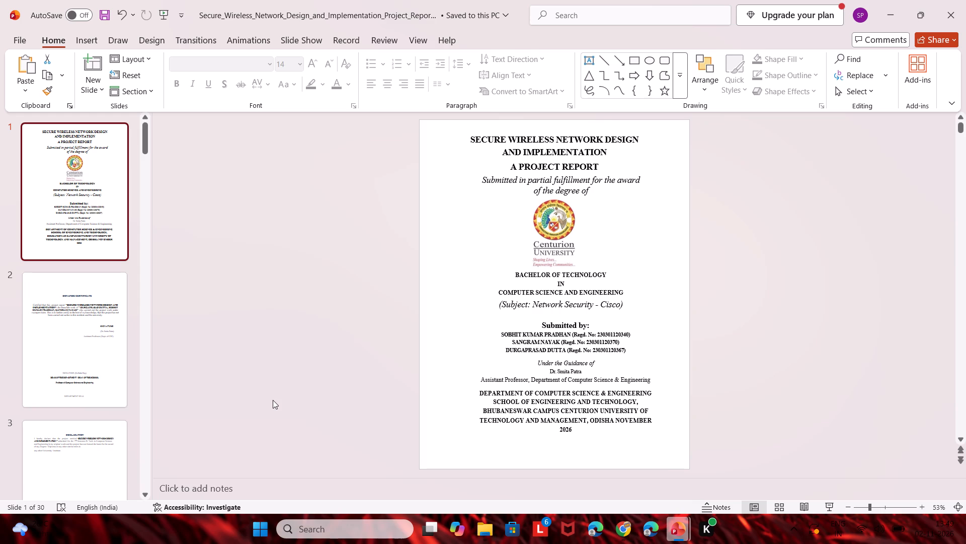
left_click(81, 449)
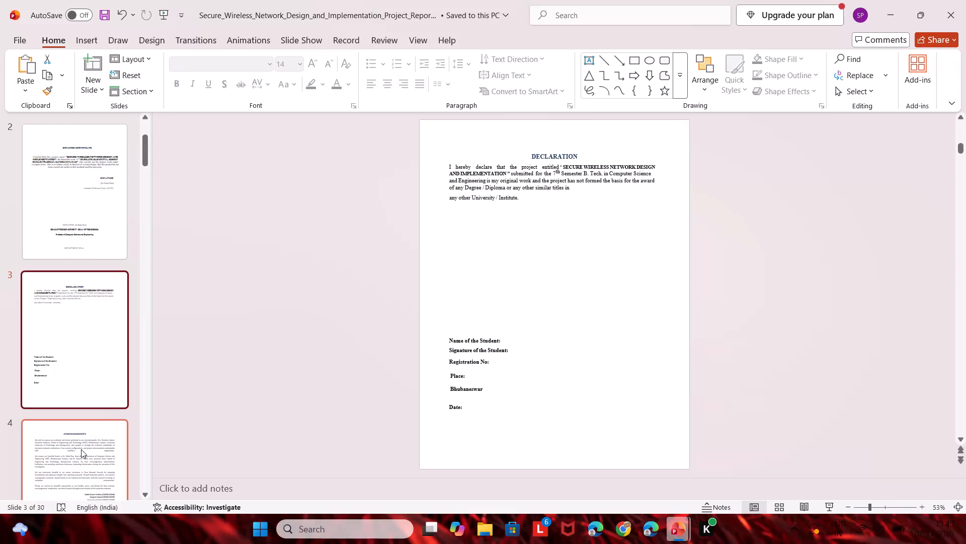
left_click(81, 449)
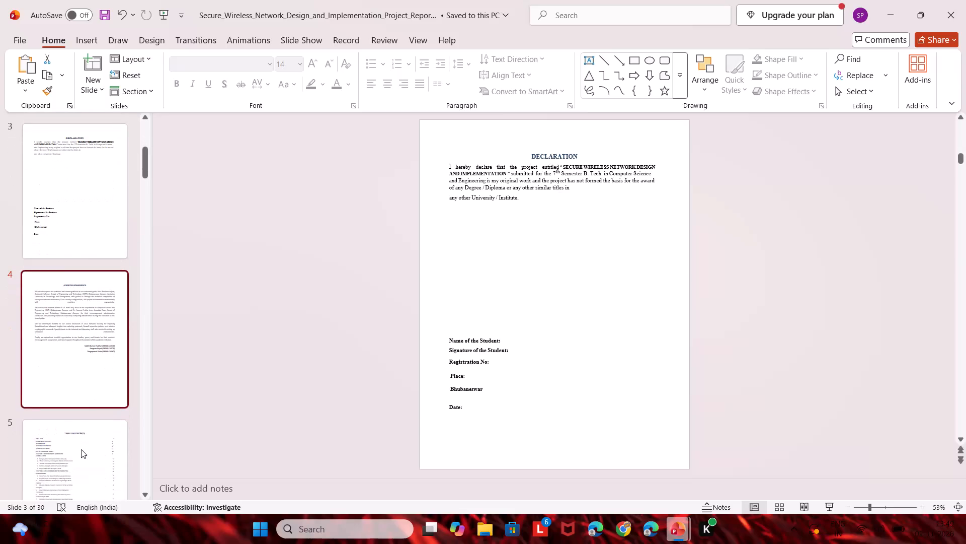
scroll(66, 196, "up", 13)
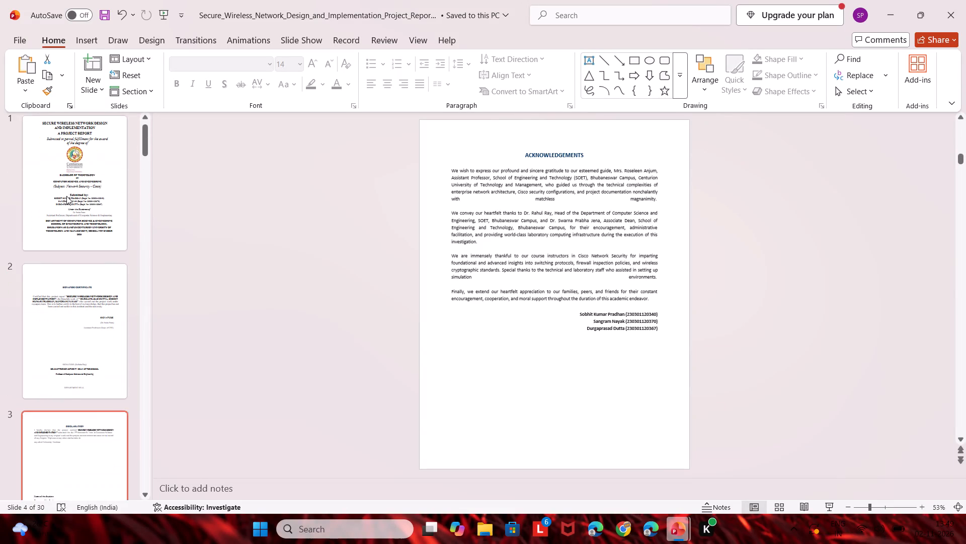
left_click(66, 196)
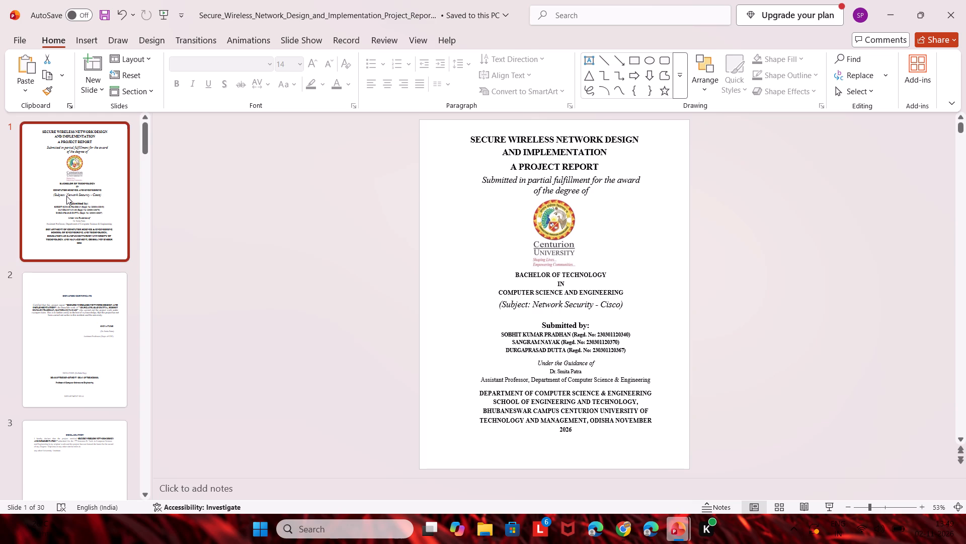
left_click(62, 446)
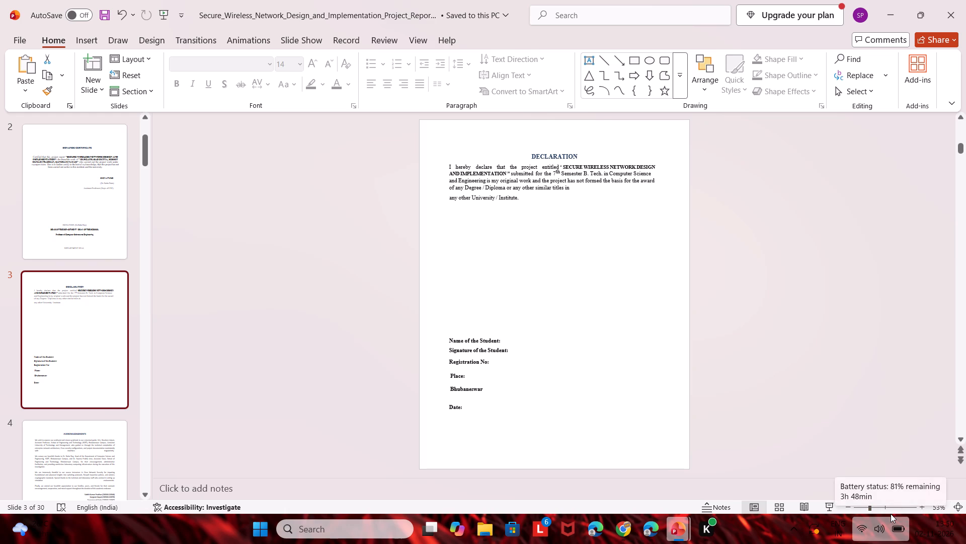
key("Up")
key("Up")
key("Up")
key("Up")
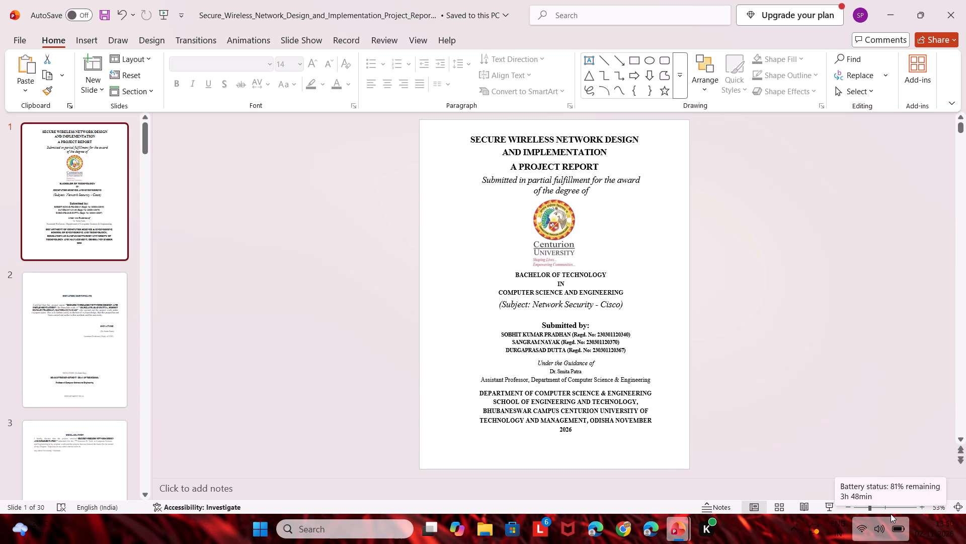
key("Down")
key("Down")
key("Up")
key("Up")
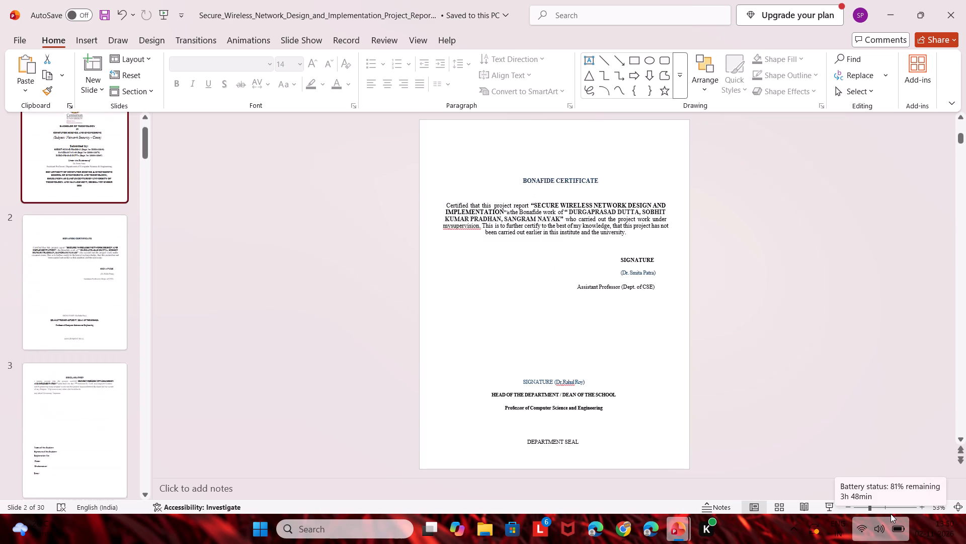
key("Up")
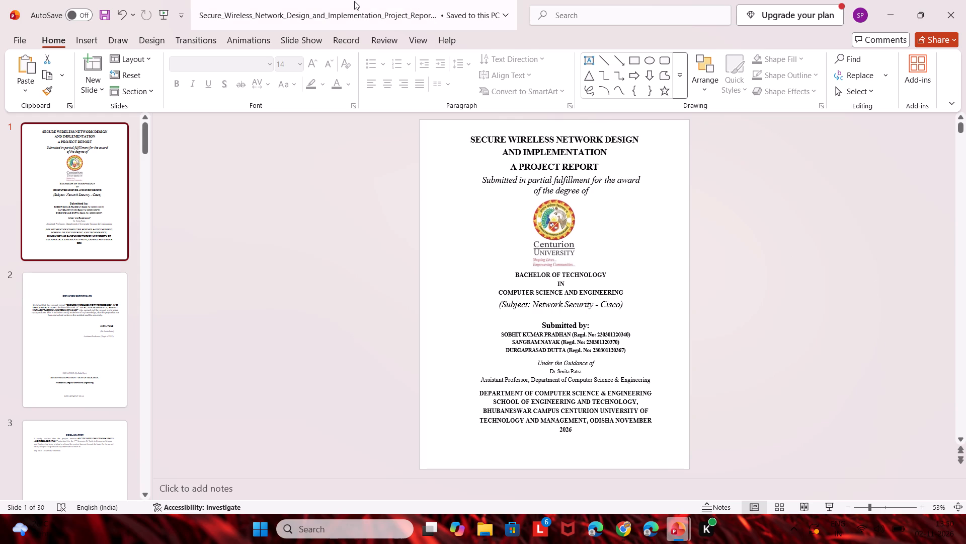
Create a new blank presentation.
left_click(18, 43)
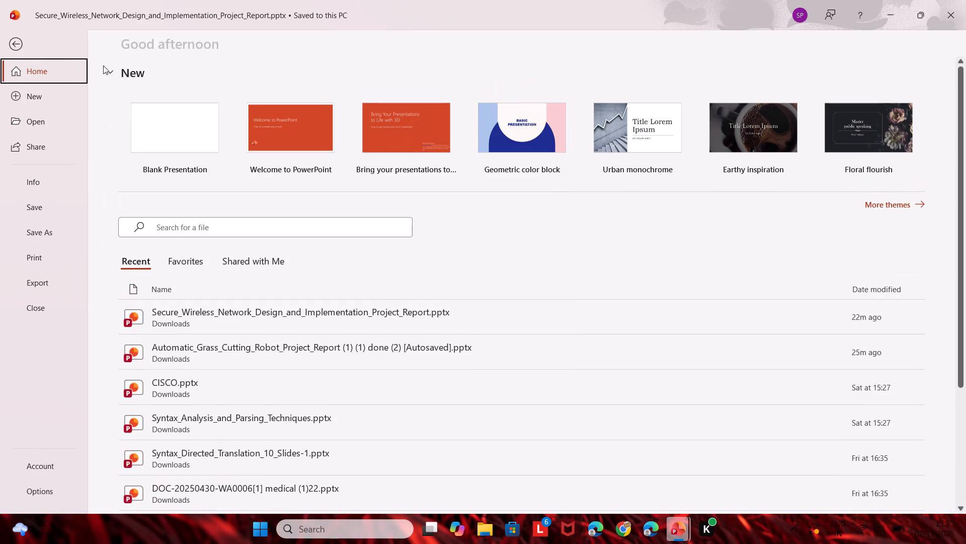
left_click(143, 115)
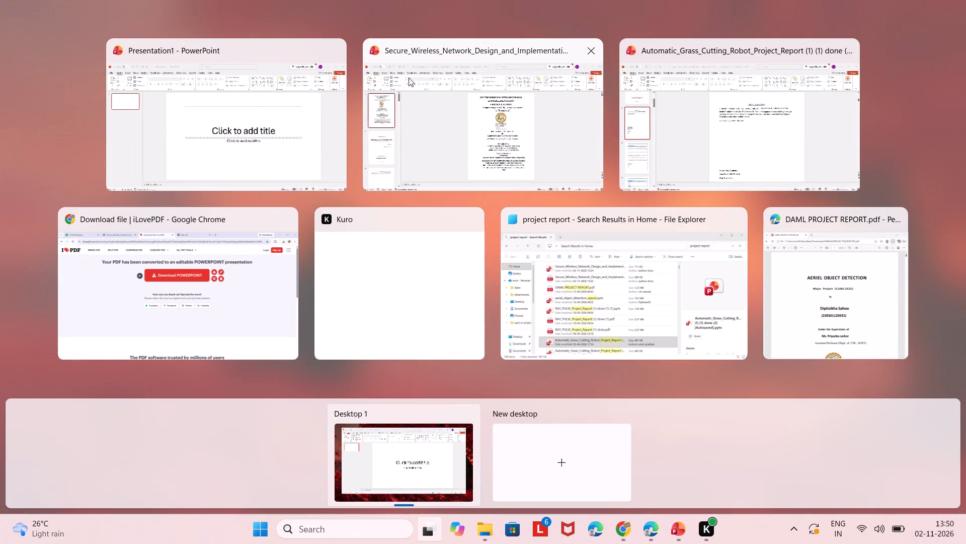
Copy the cover slide of the Secure Wireless Network report and paste it after the blank slide in Presentation1.
left_click(409, 78)
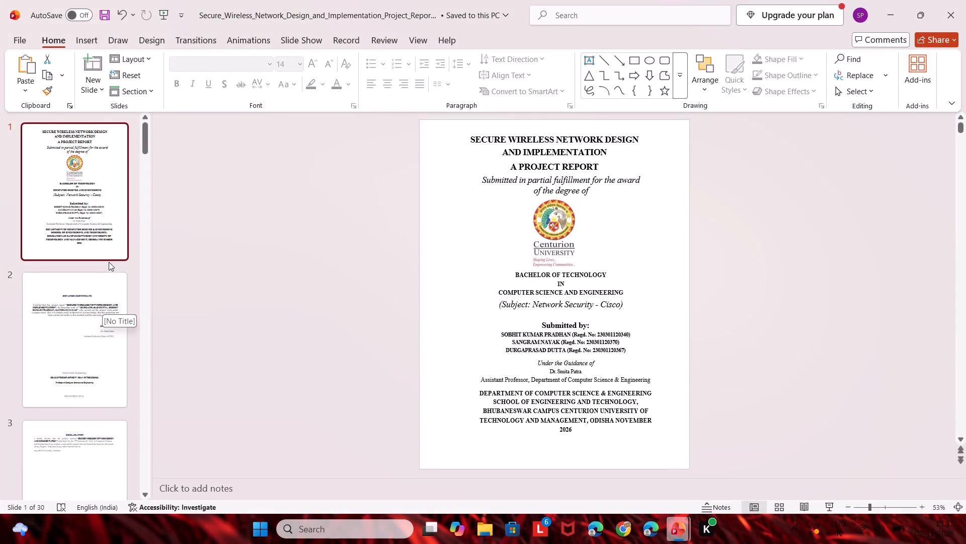
left_click(95, 231)
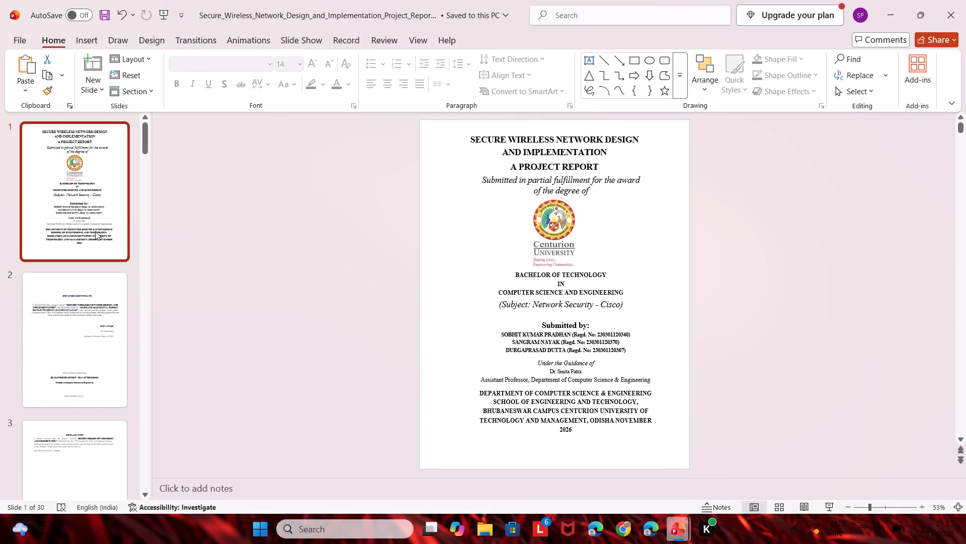
key("ctrl+c")
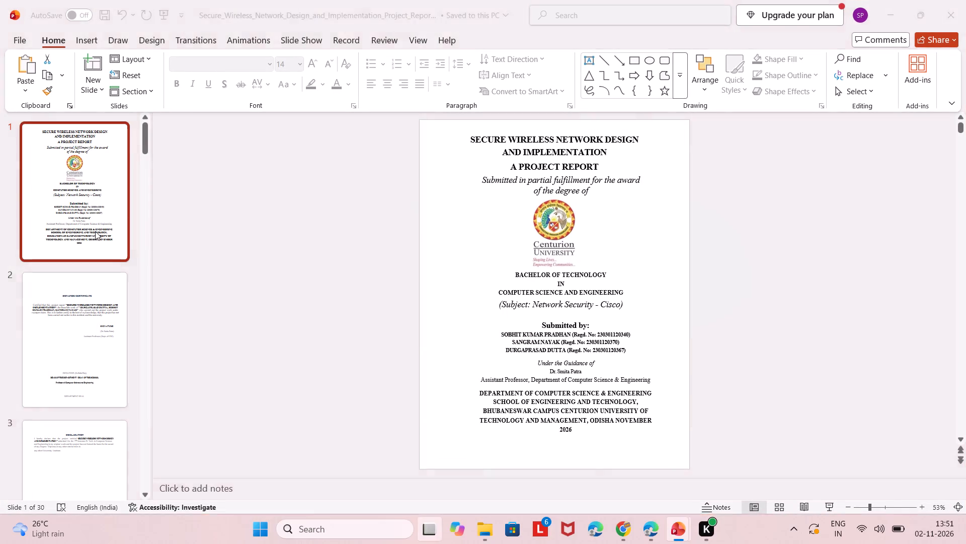
left_click(412, 142)
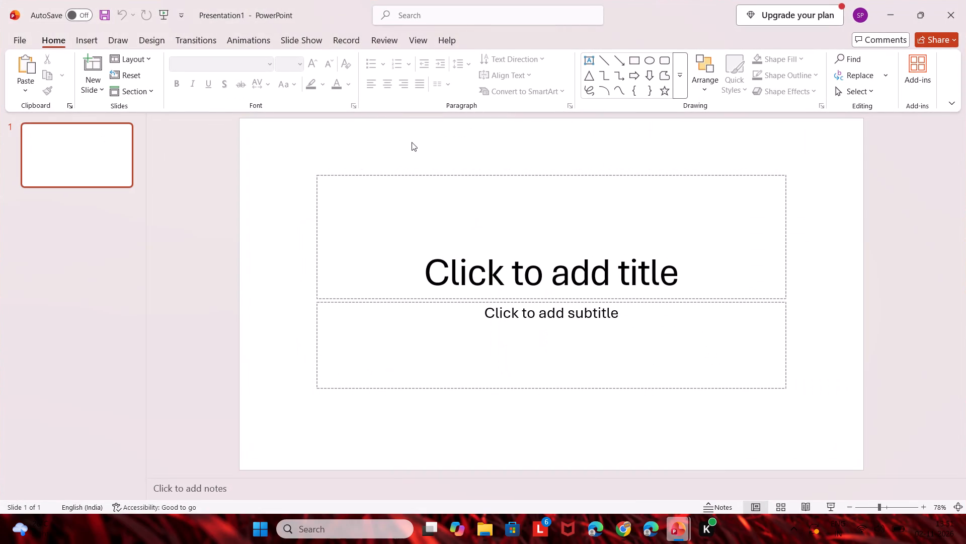
key("ctrl+v")
left_click(397, 109)
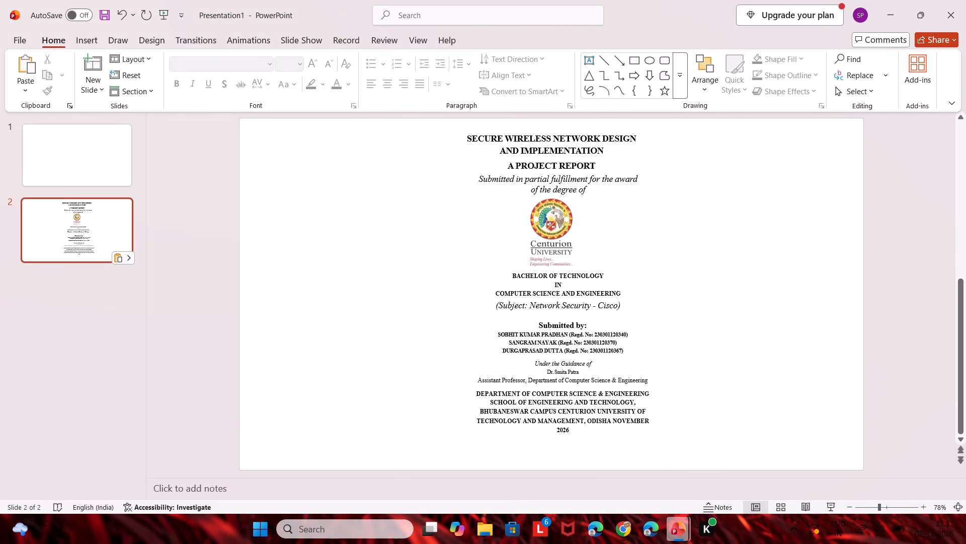
Delete the second and third students' name and registration lines under "Submitted by:" on the pasted cover slide.
left_click_drag(624, 352, 570, 345)
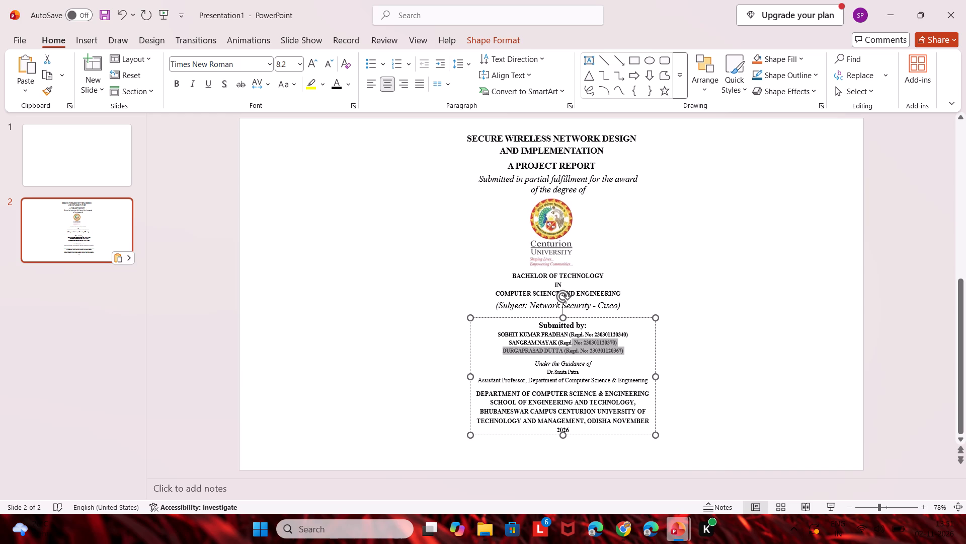
left_click_drag(570, 345, 520, 345)
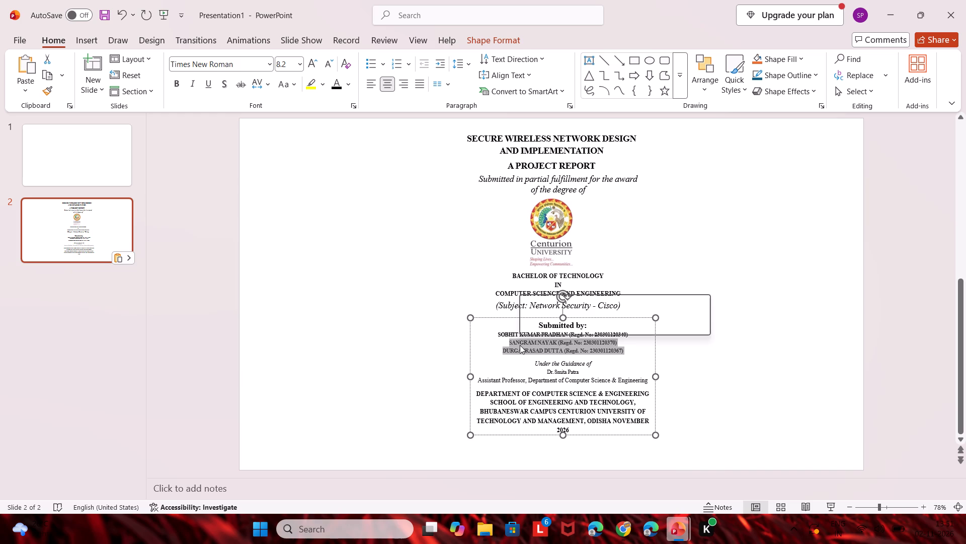
key("BackSpace")
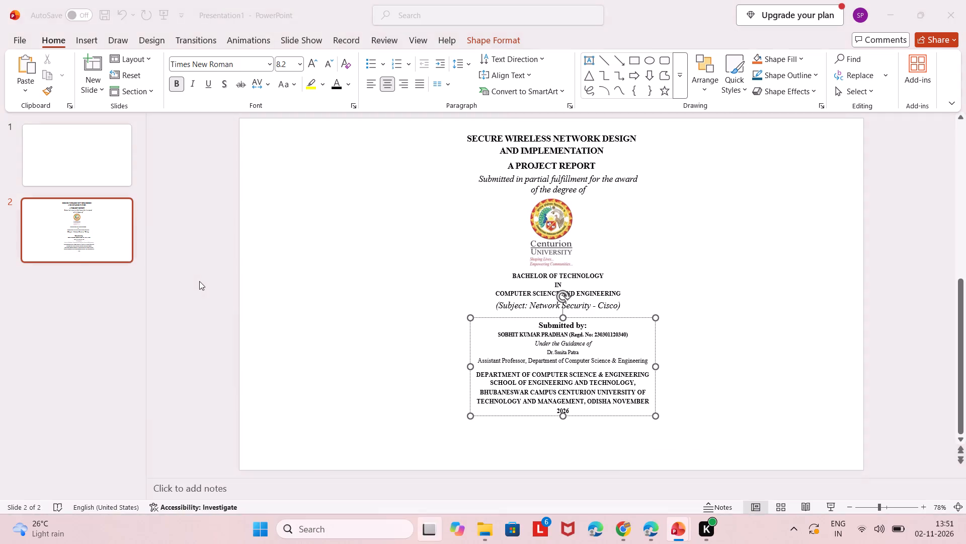
Switch back to the Secure Wireless Network report, showing its cover slide.
left_click(461, 175)
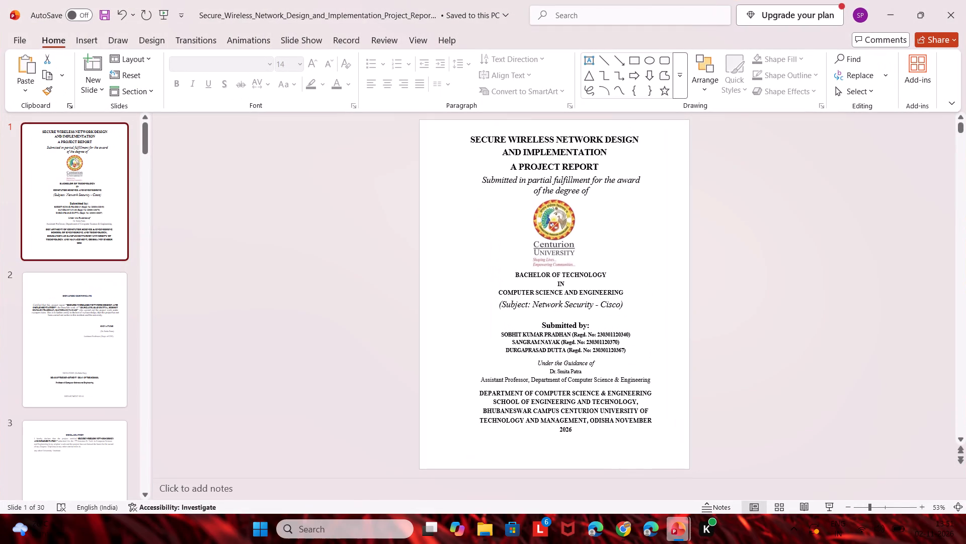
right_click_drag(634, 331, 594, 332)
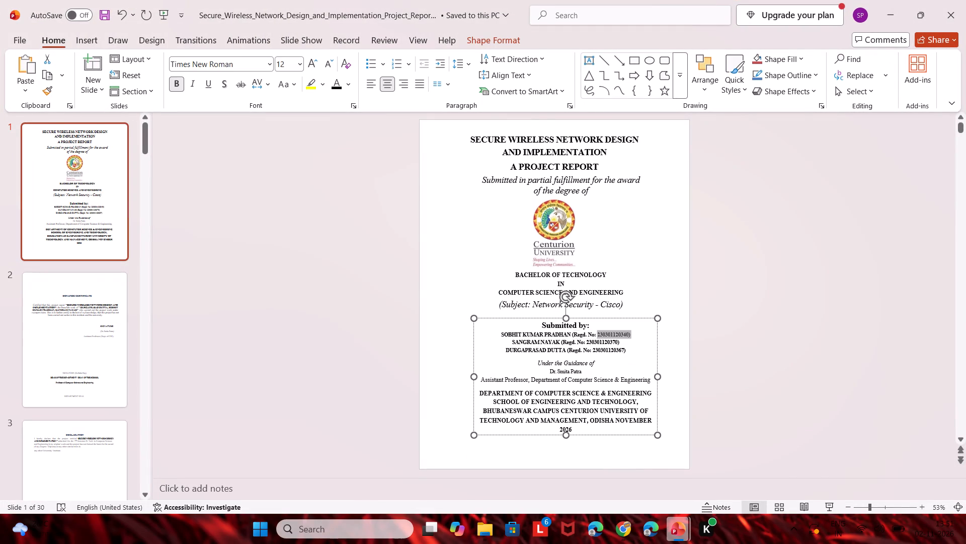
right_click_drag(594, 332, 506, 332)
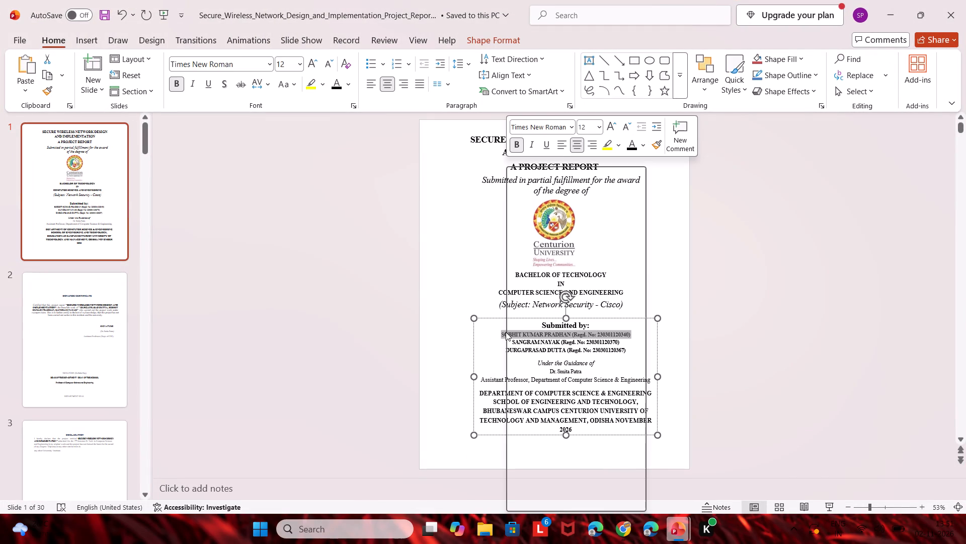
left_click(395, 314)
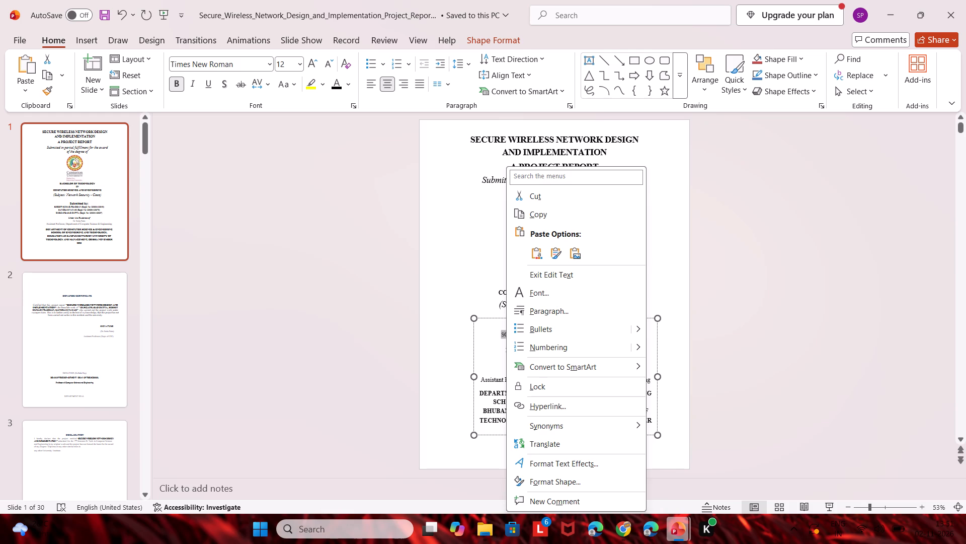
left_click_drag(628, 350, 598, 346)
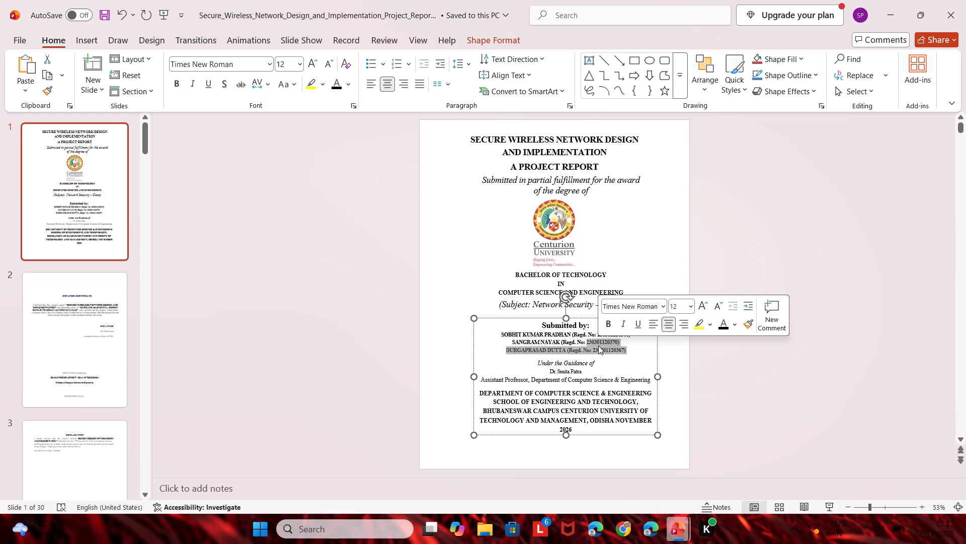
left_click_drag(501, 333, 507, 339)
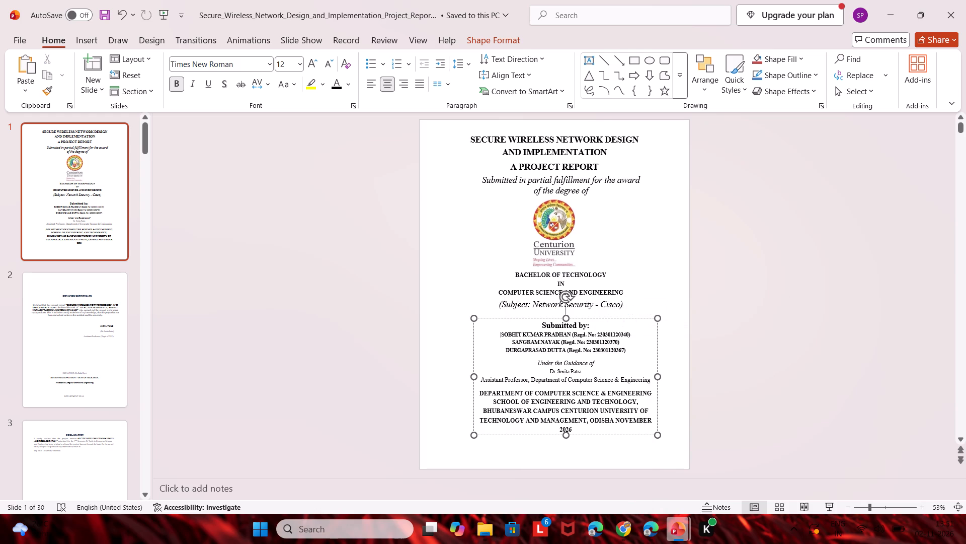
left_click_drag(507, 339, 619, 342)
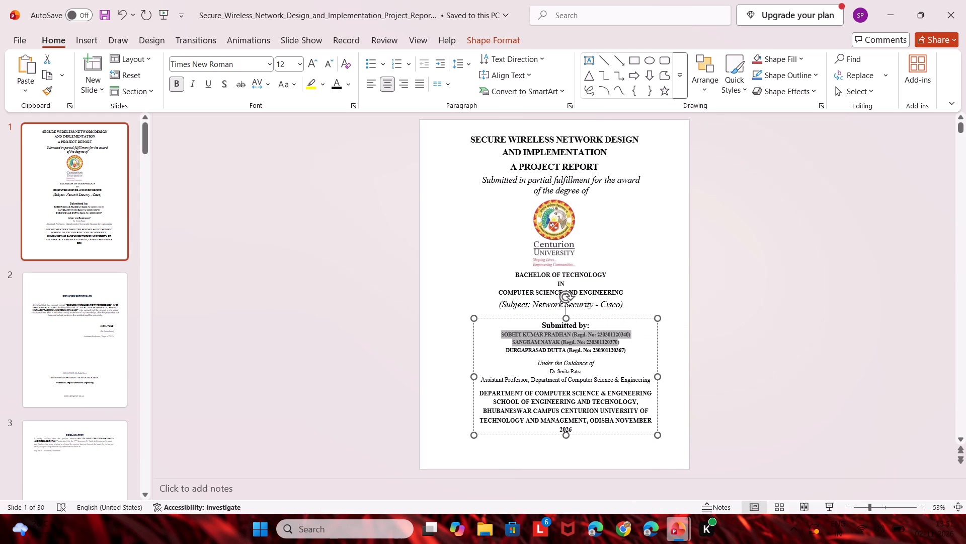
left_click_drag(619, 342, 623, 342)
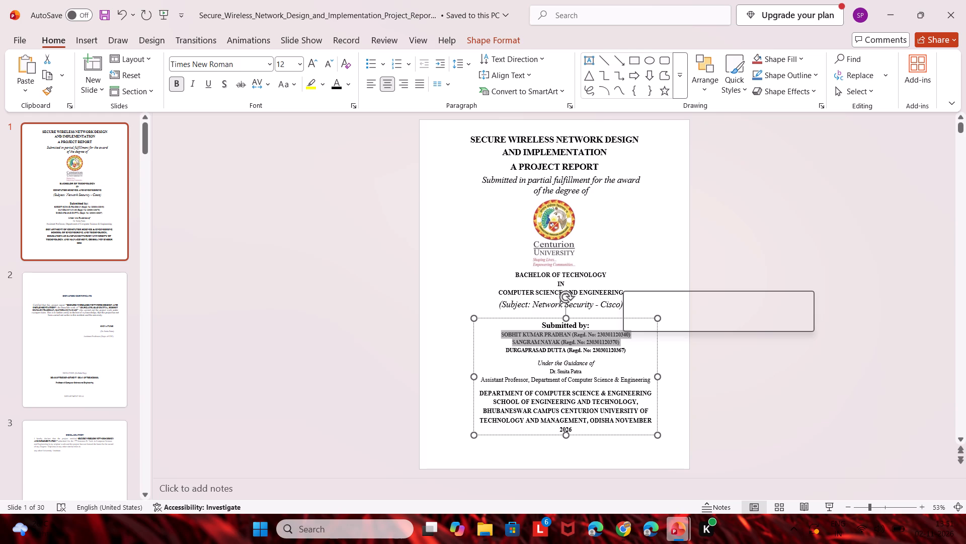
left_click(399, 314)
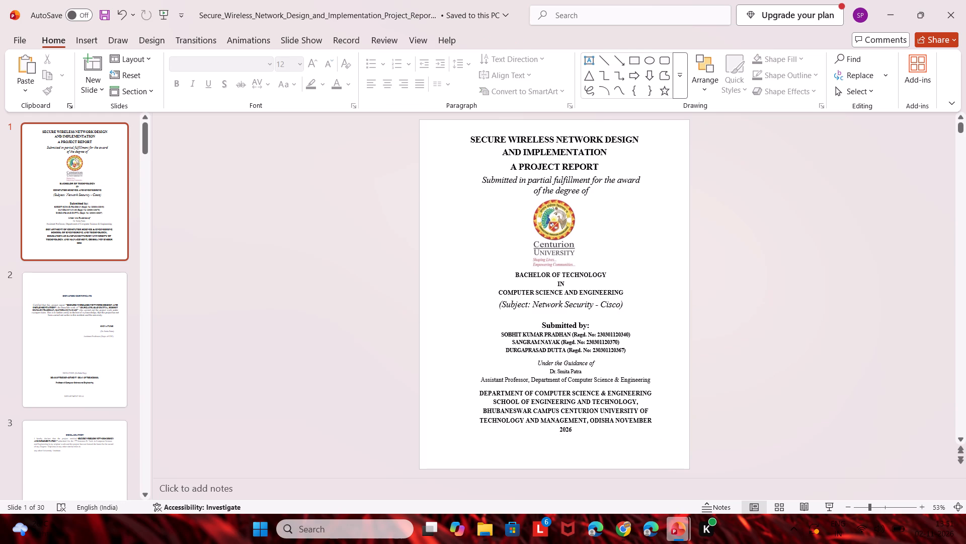
Copy the second student's name and registration line from the report's cover slide and return to Presentation1.
left_click_drag(509, 342, 608, 343)
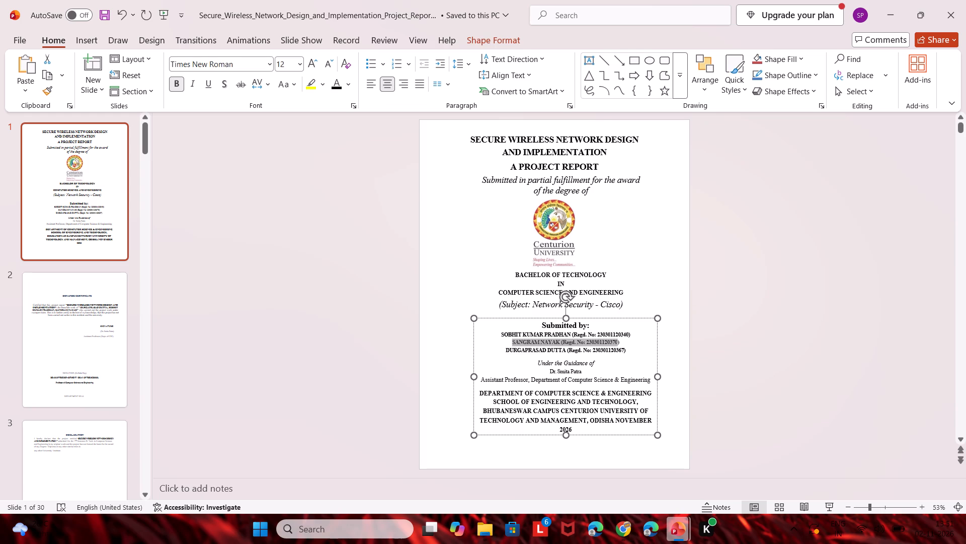
left_click_drag(608, 343, 628, 342)
key("ctrl+c")
double_click(628, 342, "ctrl")
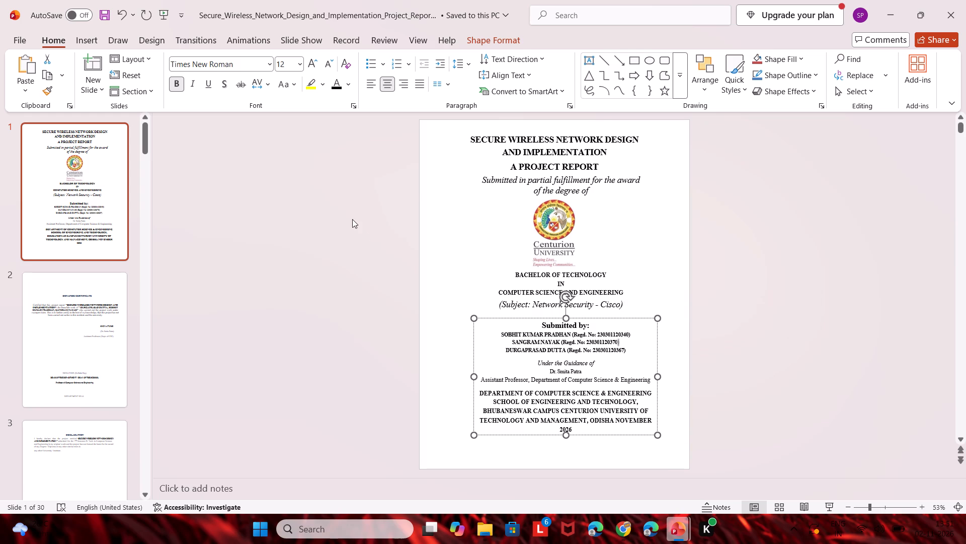
left_click(410, 157)
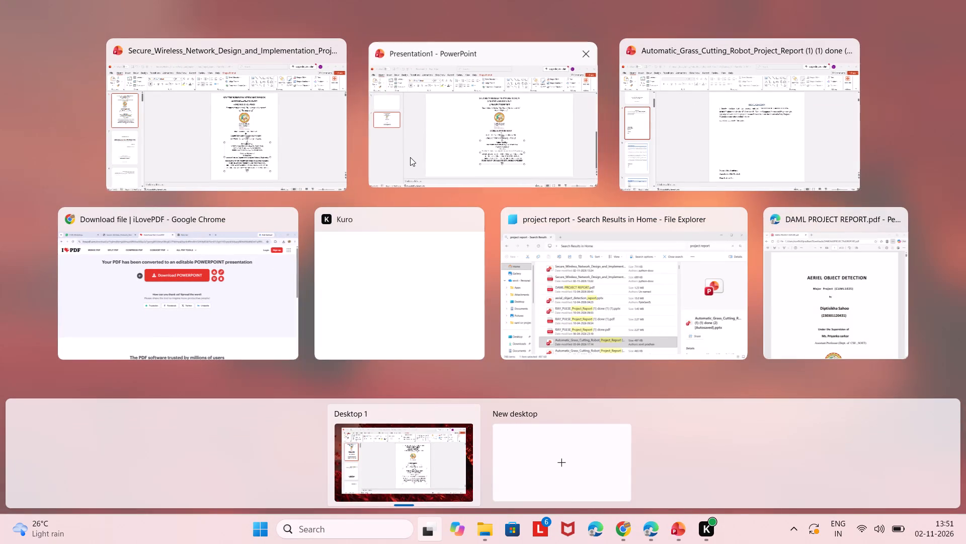
Paste the second student's name and registration line onto slide 2 of Presentation1 and place it beside the university logo.
left_click(454, 237)
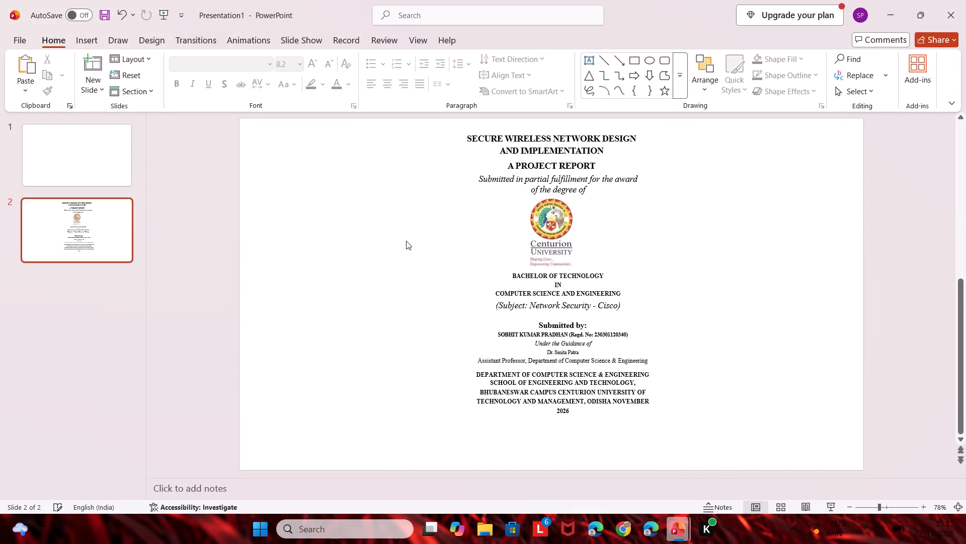
left_click(406, 241)
key("ctrl+v")
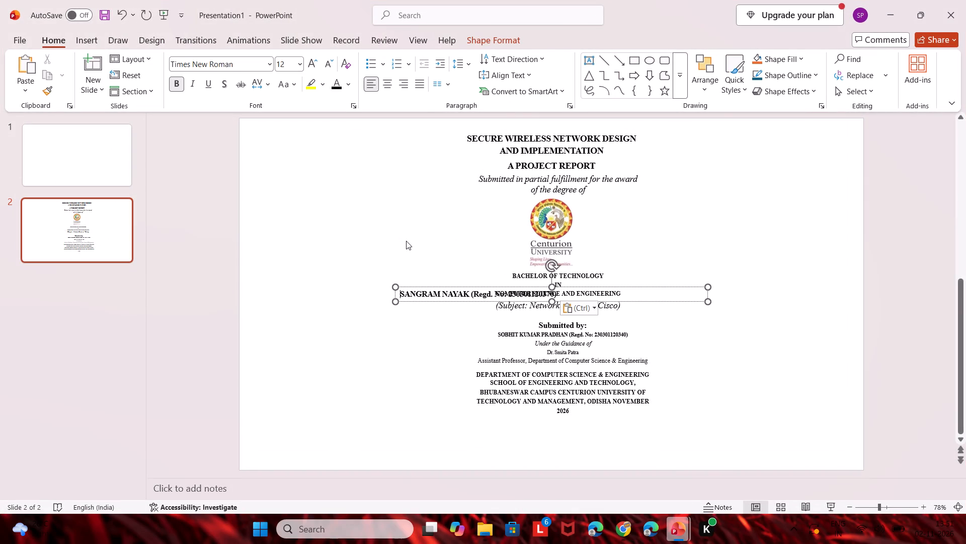
left_click_drag(430, 284, 430, 284)
left_click_drag(430, 284, 371, 227)
left_click(256, 262)
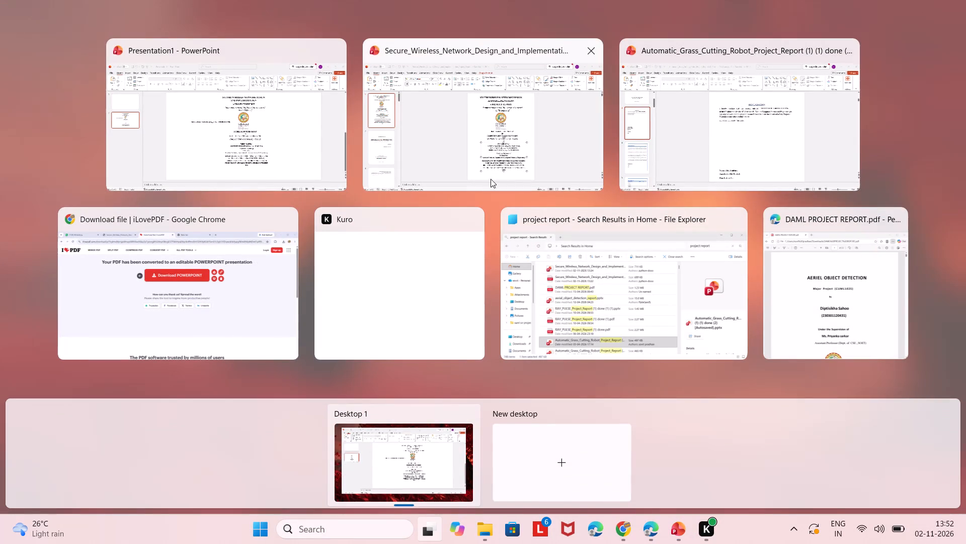
In the Secure Wireless report, delete the first two student lines under "Submitted by:" on the cover slide, keeping the third student's.
left_click(516, 147)
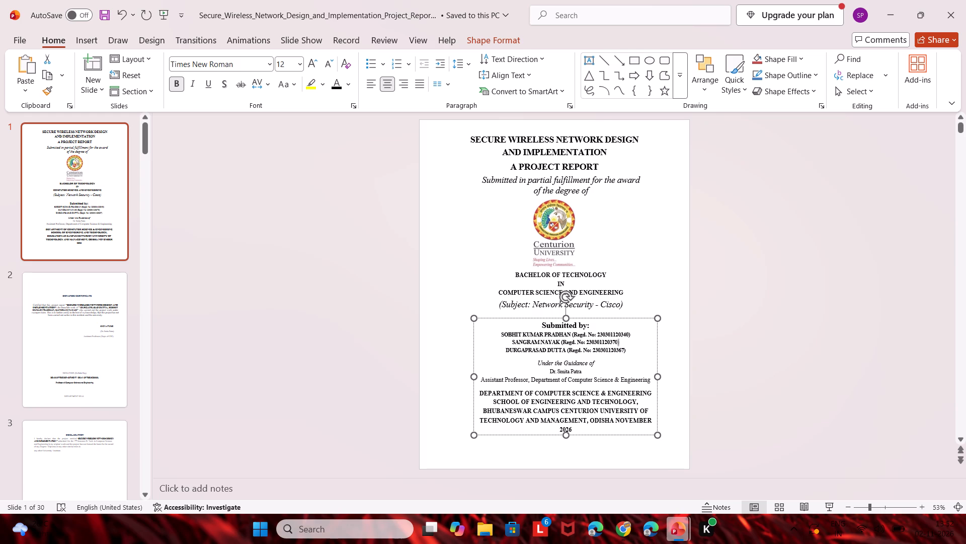
right_click_drag(621, 342, 522, 332)
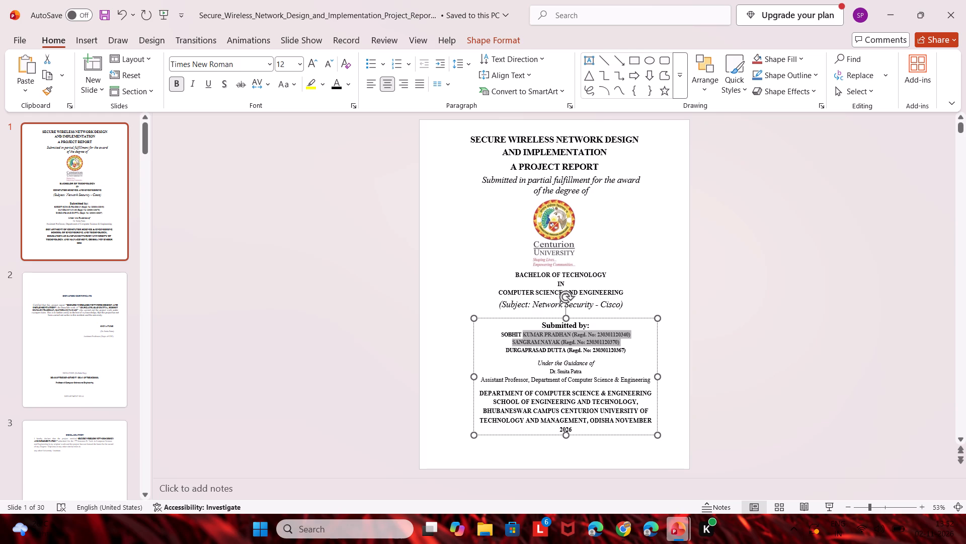
right_click_drag(522, 332, 508, 332)
key("BackSpace")
key("BackSpace")
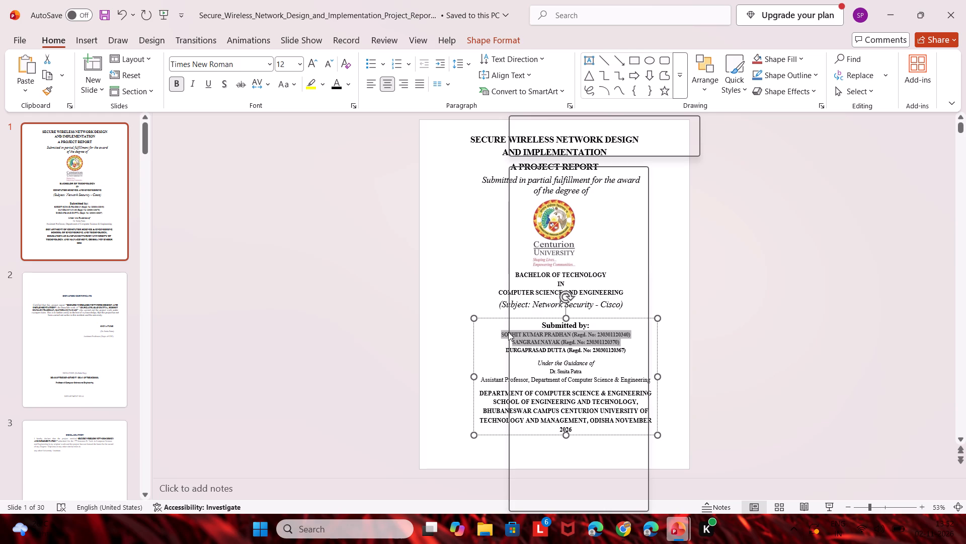
left_click(494, 332)
key("BackSpace")
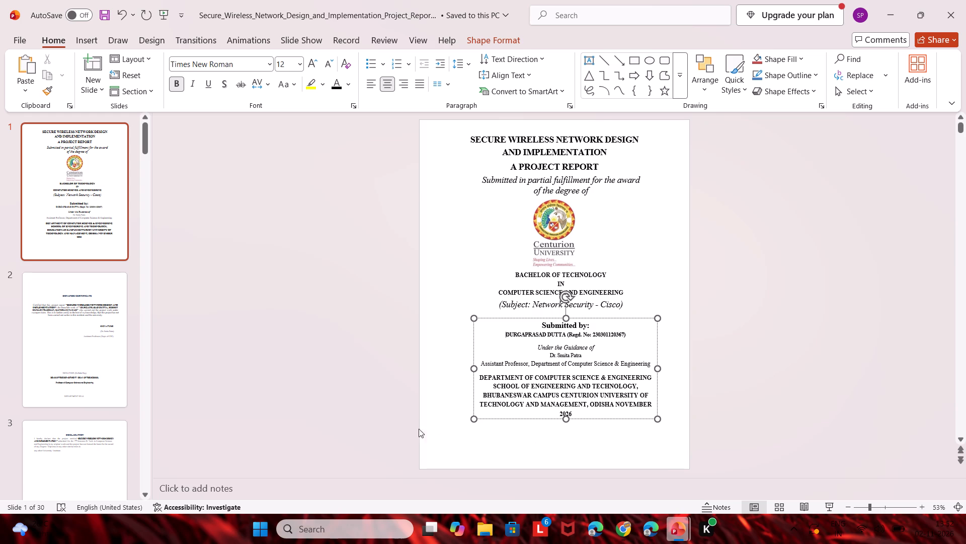
left_click(331, 359)
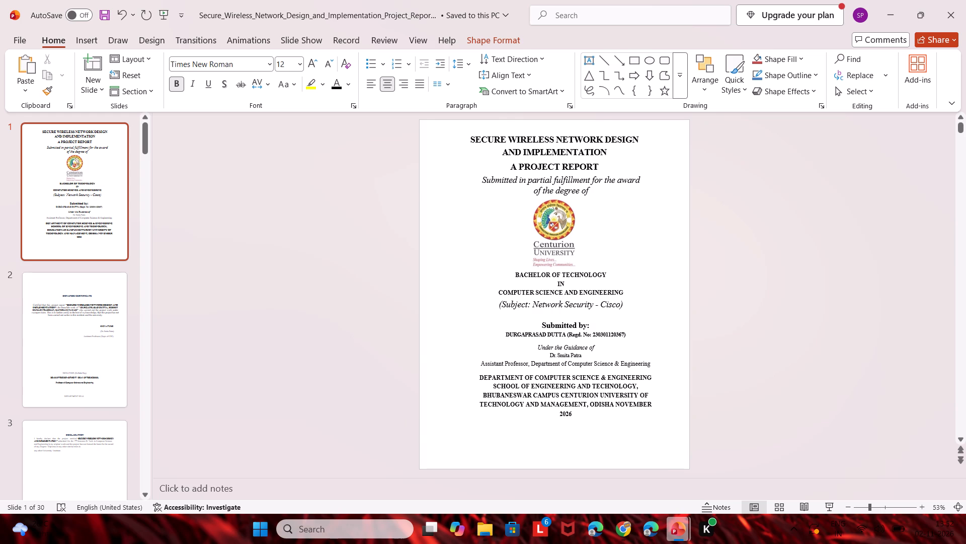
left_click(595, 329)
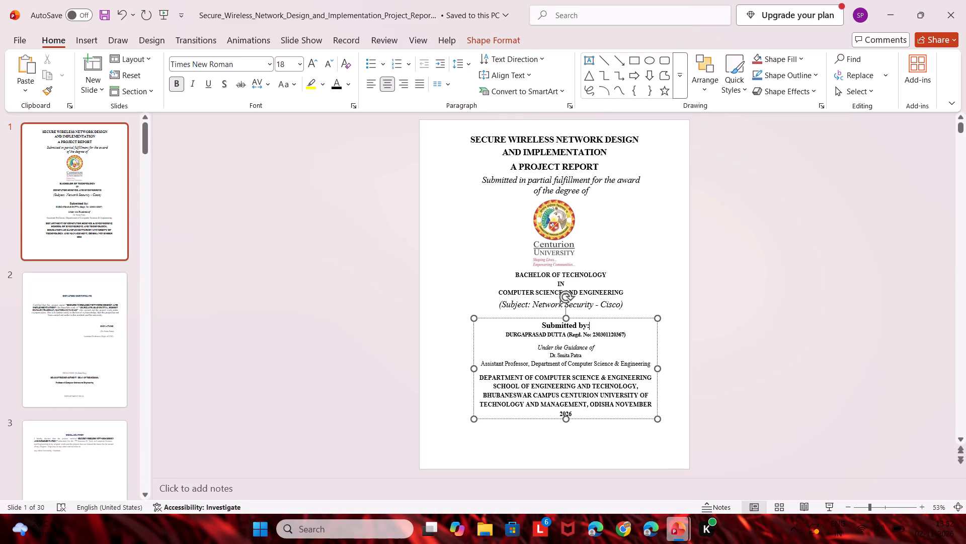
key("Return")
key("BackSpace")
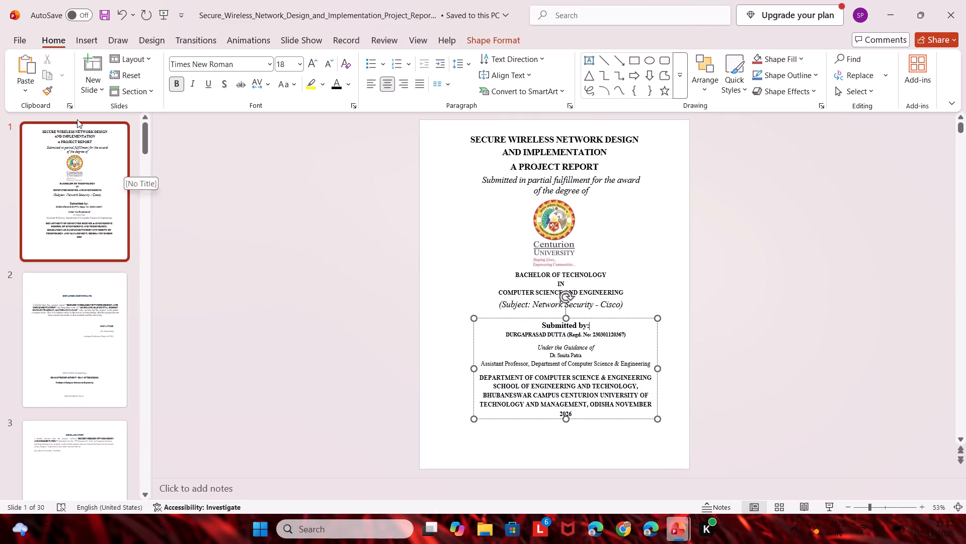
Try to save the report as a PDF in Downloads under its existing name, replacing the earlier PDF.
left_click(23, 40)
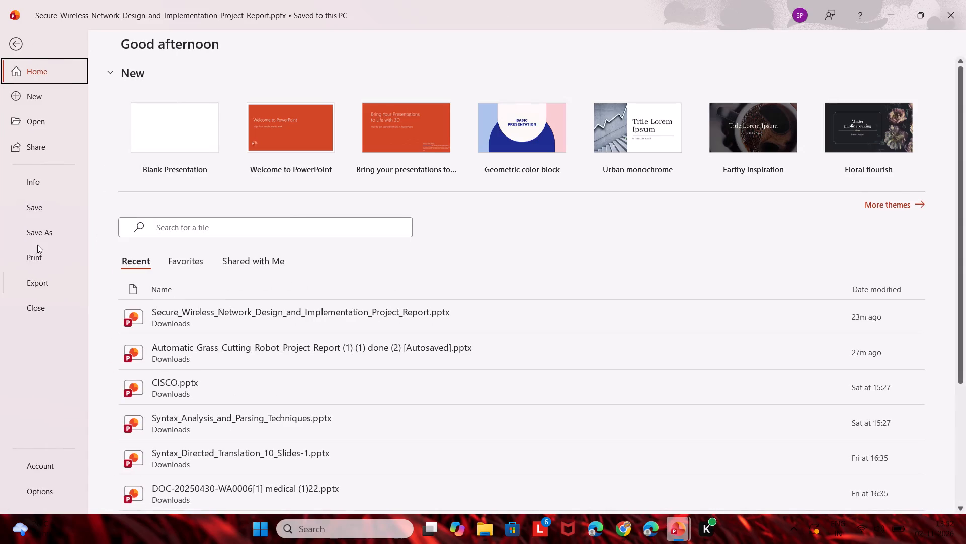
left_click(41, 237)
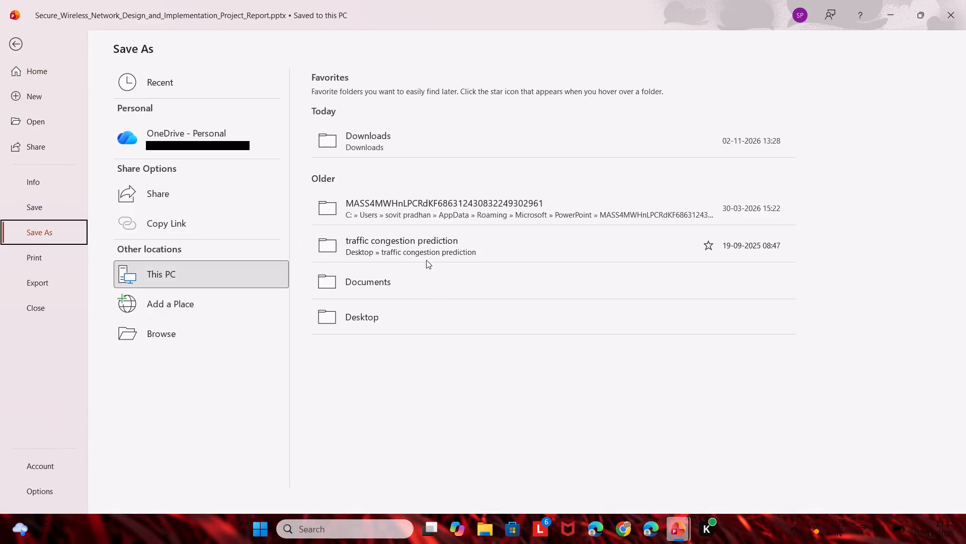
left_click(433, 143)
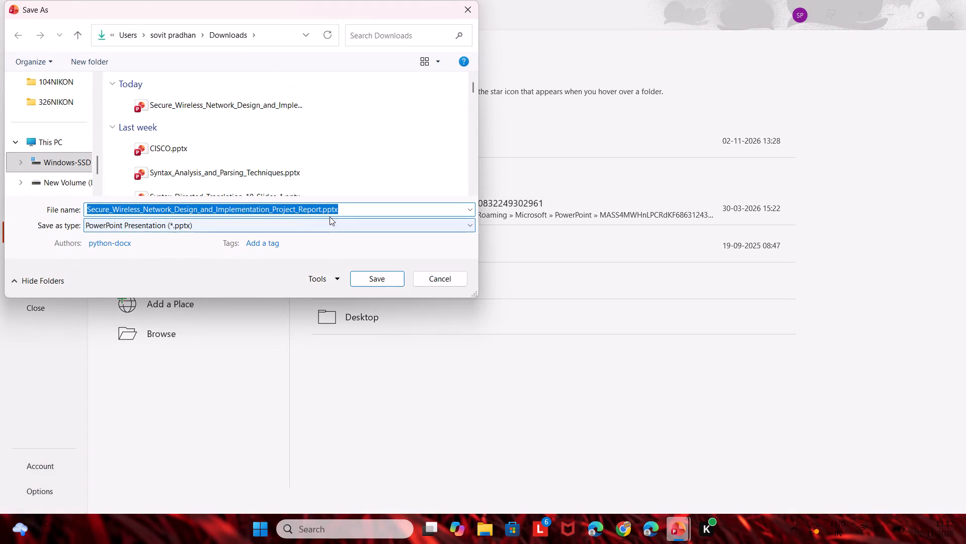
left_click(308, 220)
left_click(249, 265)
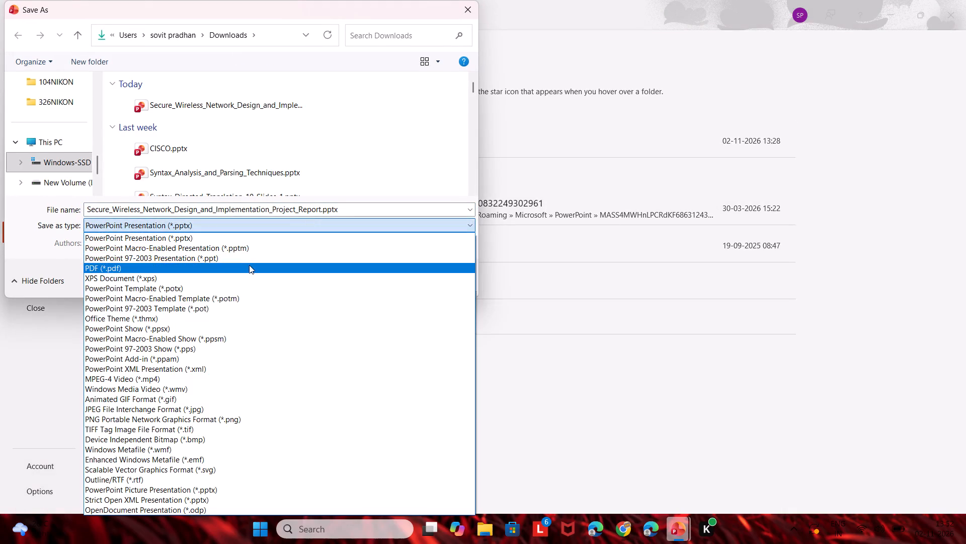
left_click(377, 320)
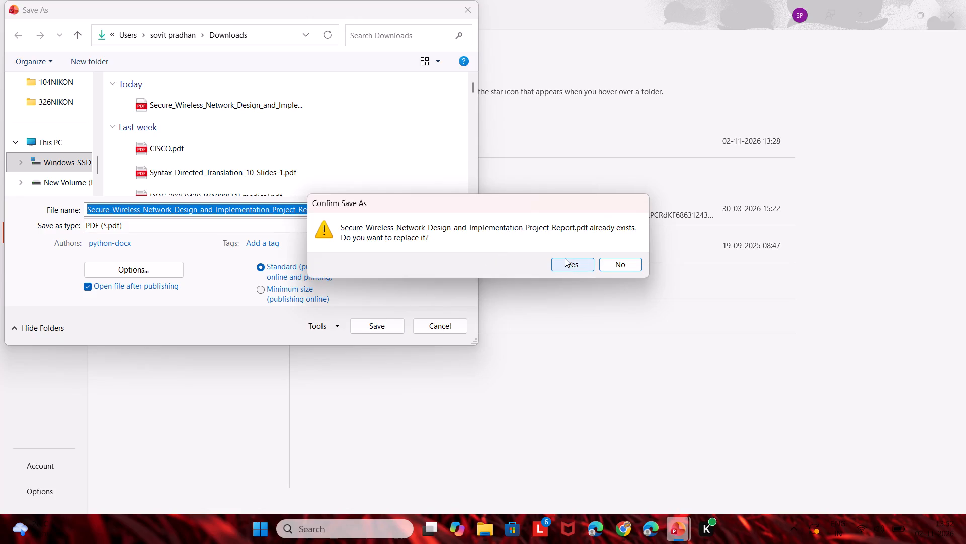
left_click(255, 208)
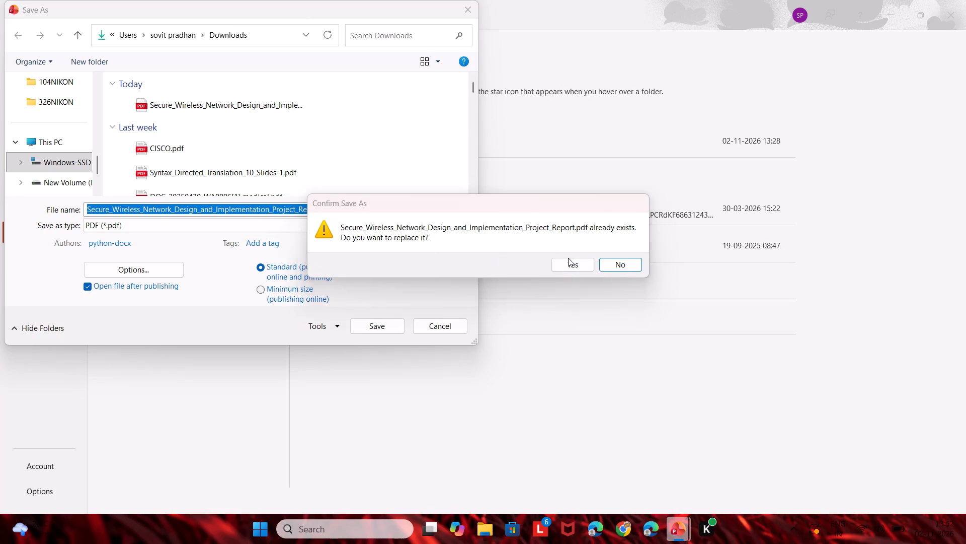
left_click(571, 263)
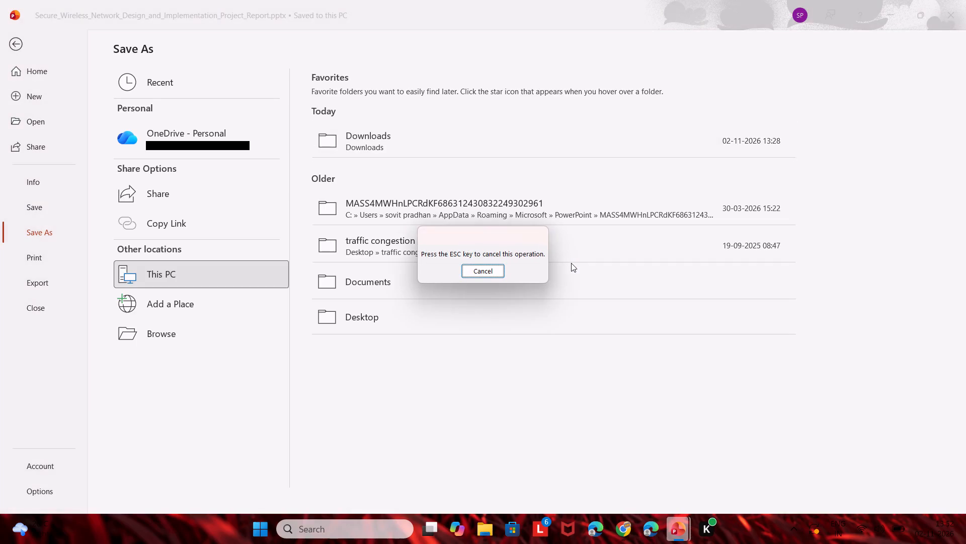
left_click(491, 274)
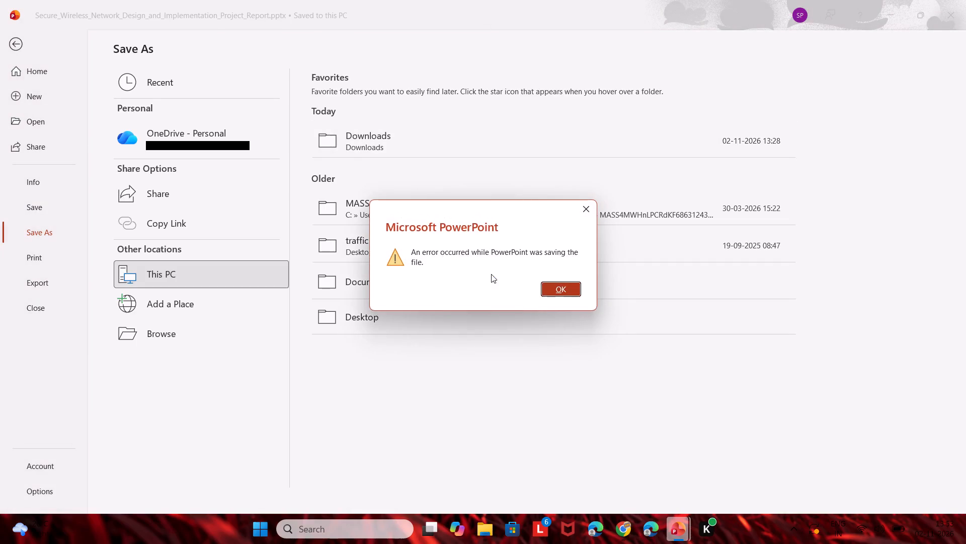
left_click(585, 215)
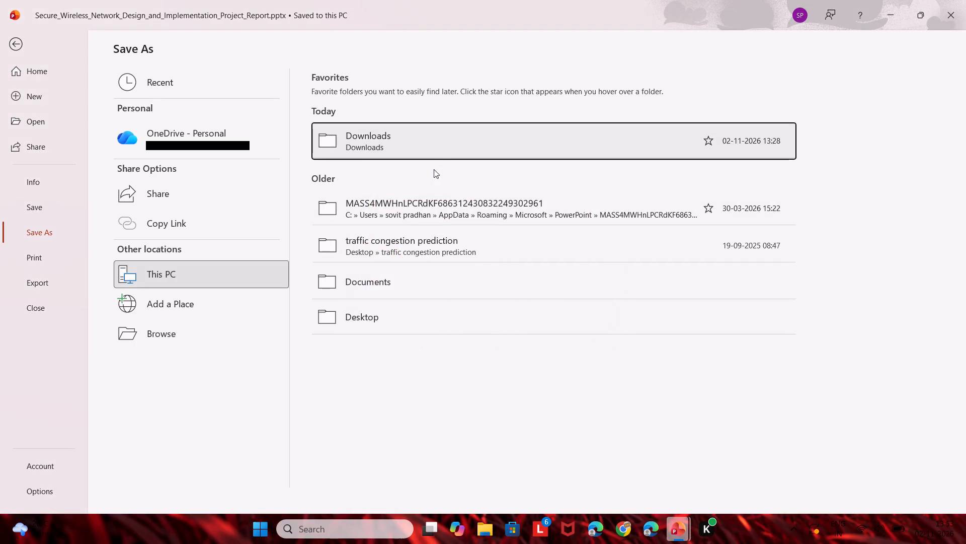
Save a copy of the presentation in Downloads as "Secure_Wireless_Network_Design_and_Implementation_Project_Report durga .pptx".
double_click(432, 140)
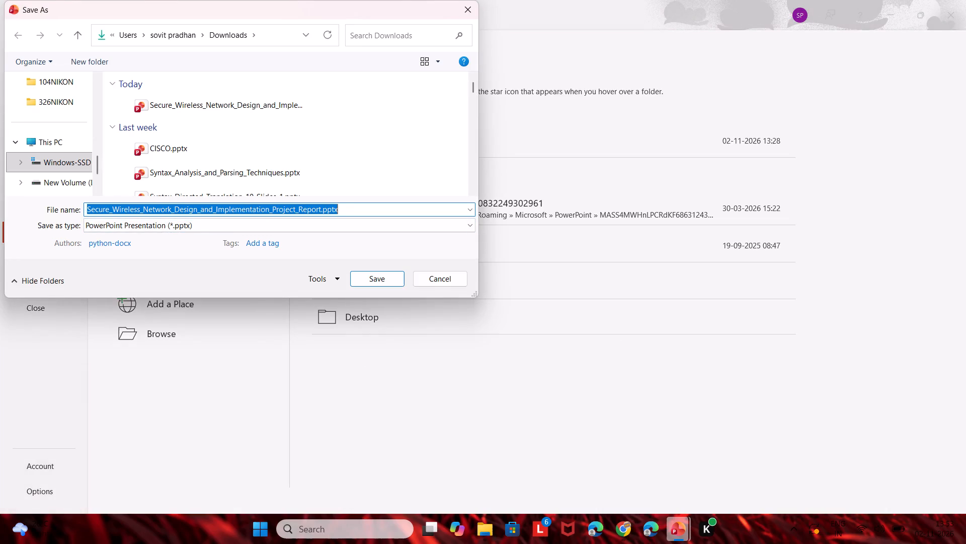
left_click(320, 210)
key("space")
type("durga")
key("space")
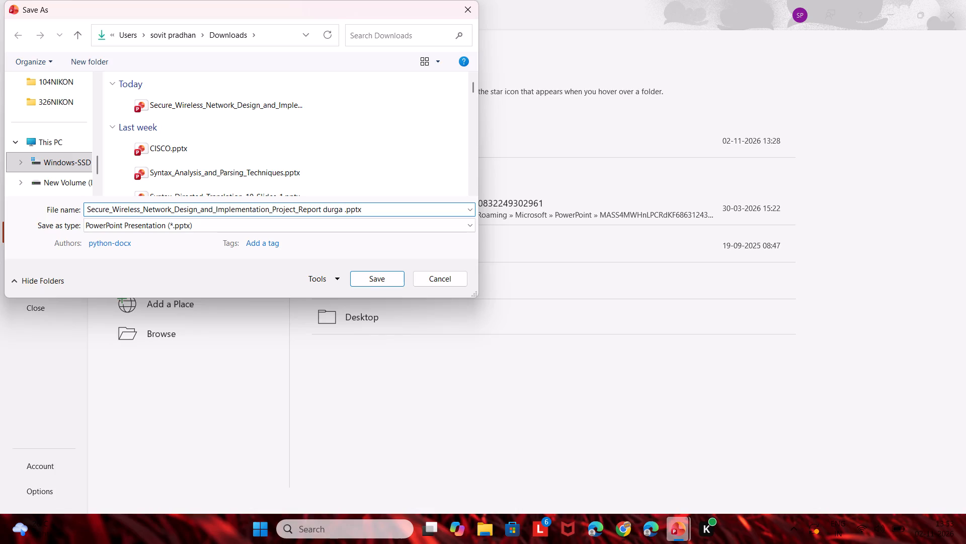
left_click(393, 284)
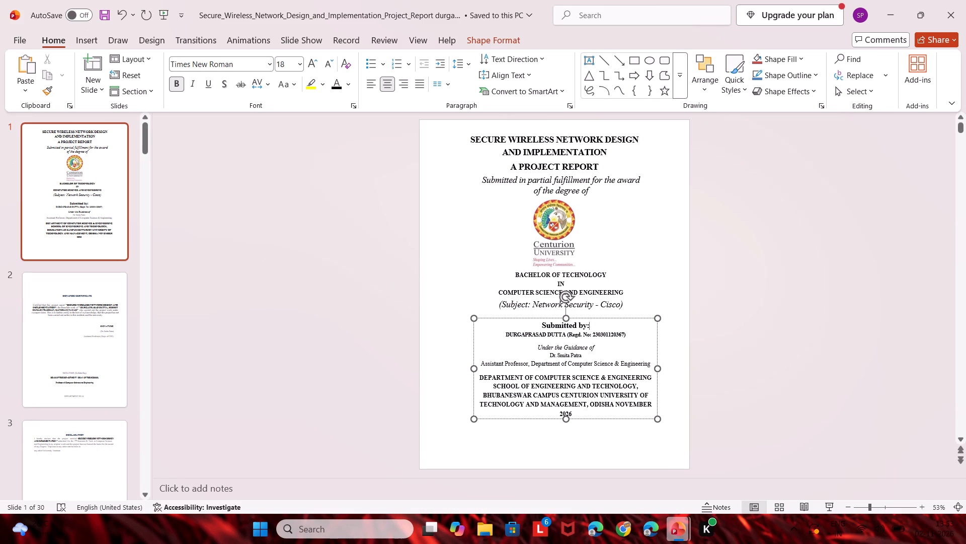
Delete the remaining student name and registration line under "Submitted by:" on the cover slide.
right_click_drag(633, 334, 528, 335)
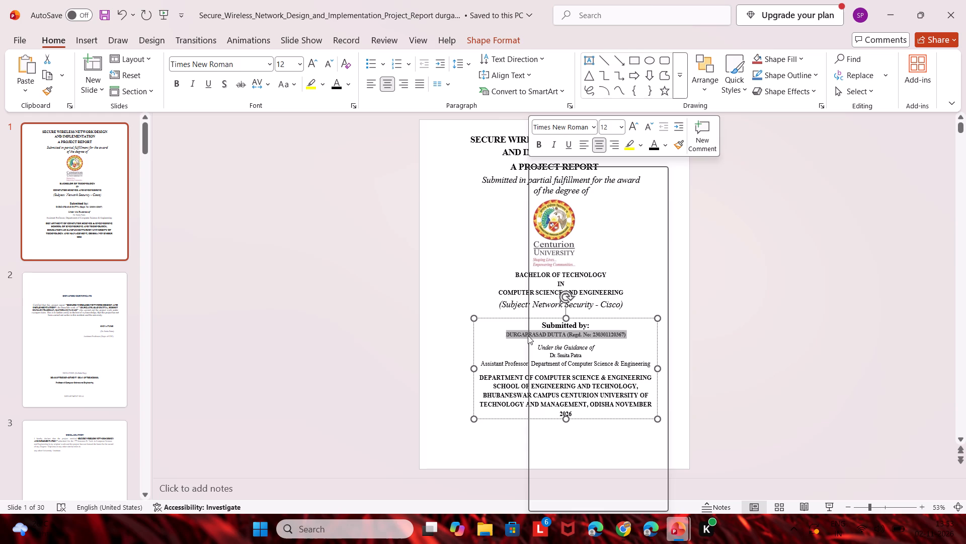
key("BackSpace")
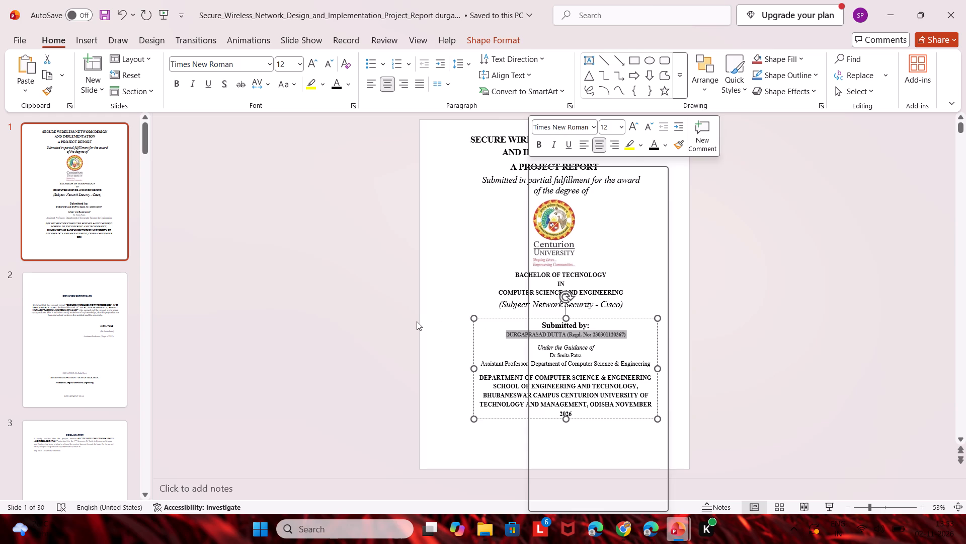
left_click(417, 321)
key("BackSpace")
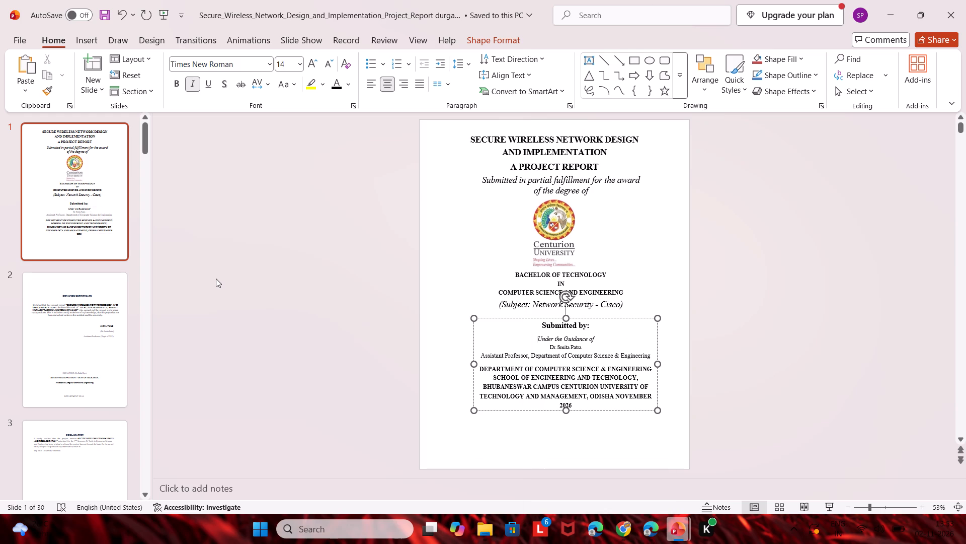
Switch to Presentation1, which holds the copied cover slide and the other students' lines.
left_click(446, 170)
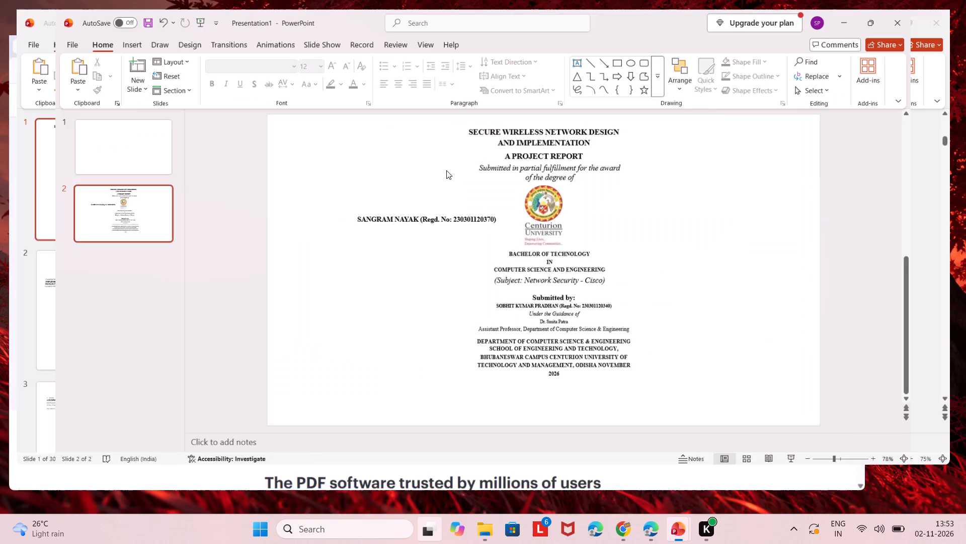
Copy the second student's name and registration line from Presentation1 and paste it under "Submitted by:" on the report's cover slide.
double_click(391, 235)
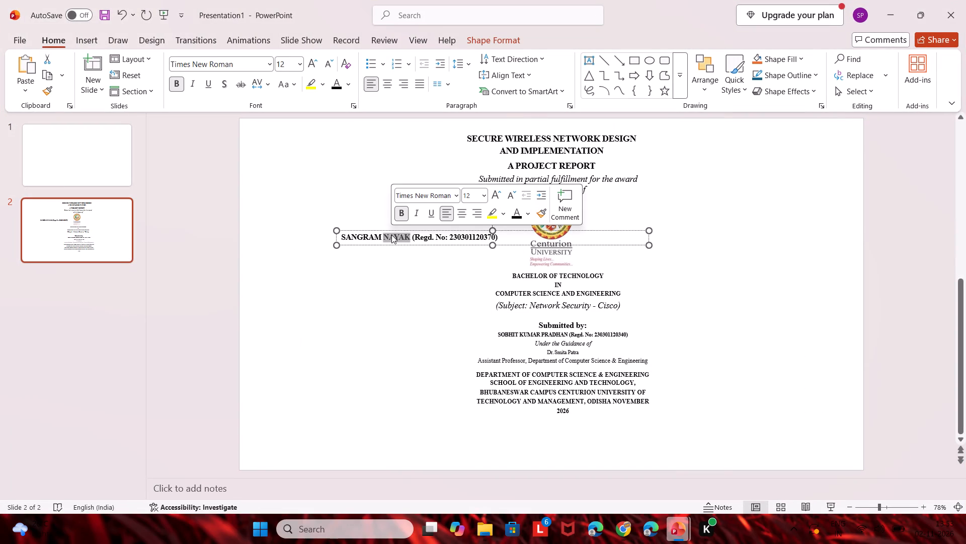
triple_click(391, 235)
left_click(391, 235)
triple_click(391, 235)
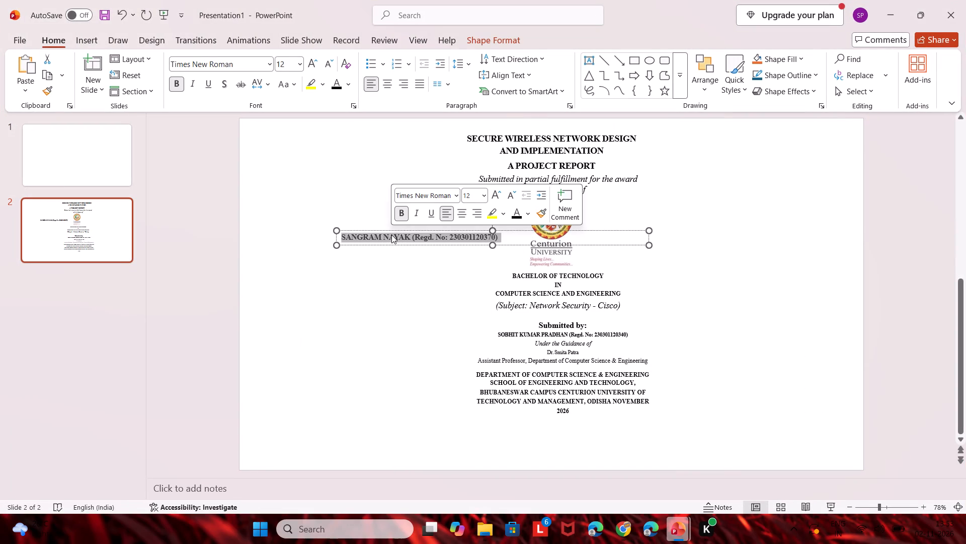
key("ctrl+c")
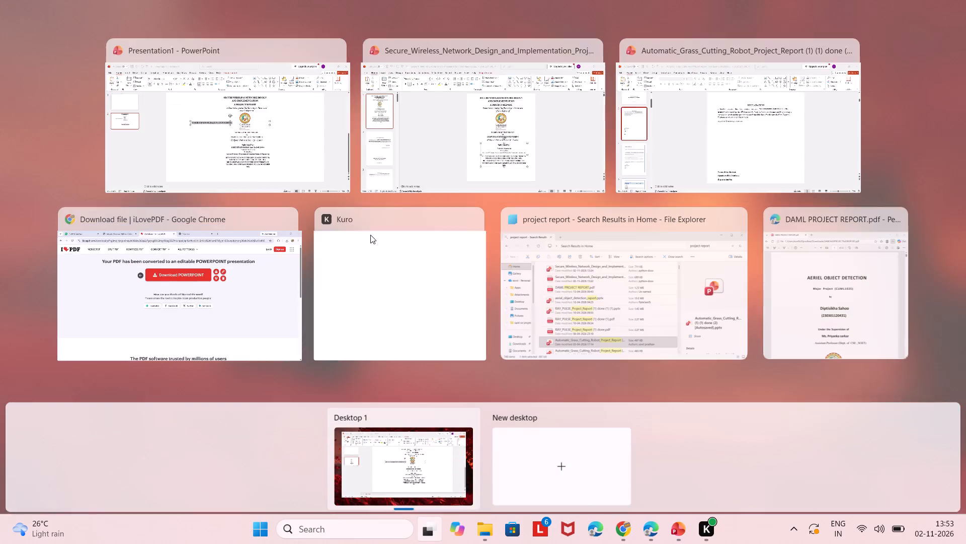
left_click(452, 99)
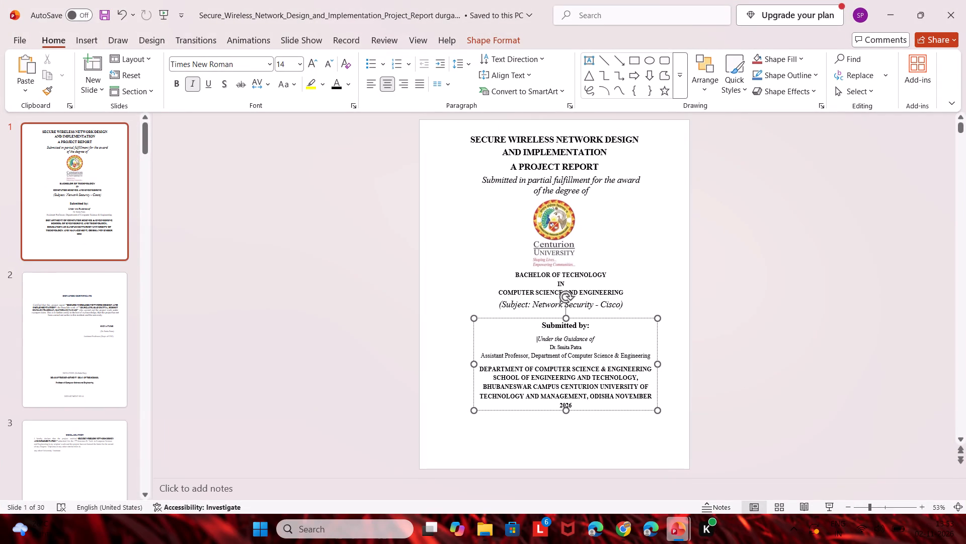
left_click(565, 333)
left_click(535, 334)
key("ctrl+v")
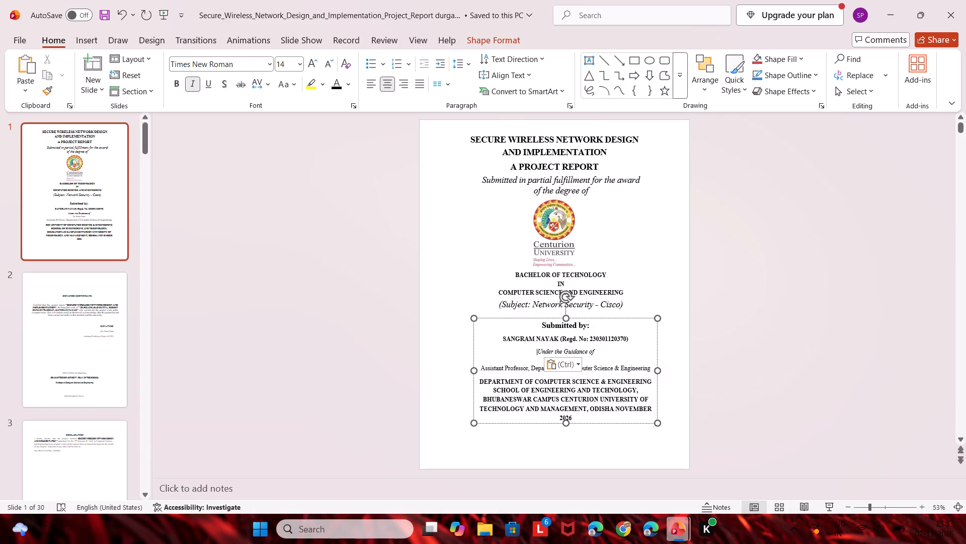
Save the report as a PDF in the Downloads folder, with the file name ending in "Project_Report durga".
left_click(368, 296)
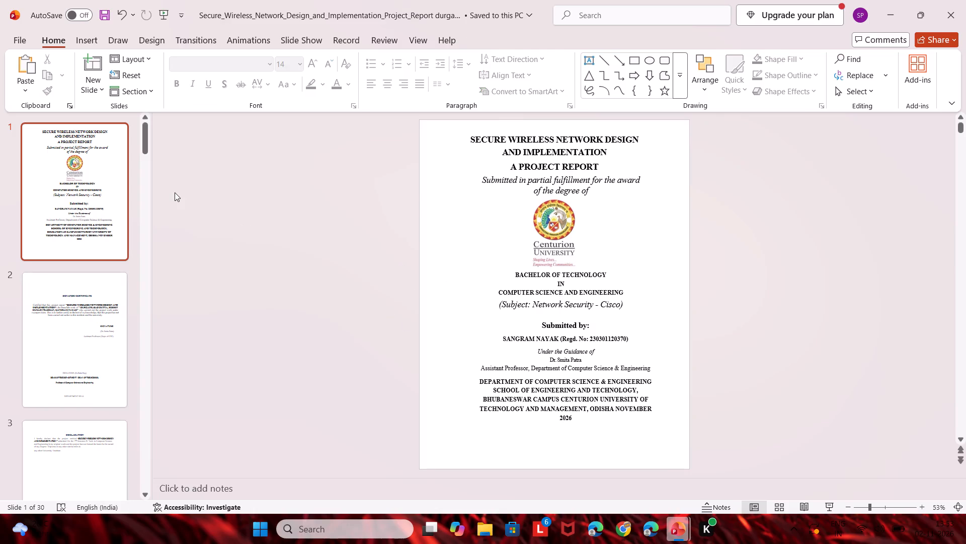
left_click(22, 33)
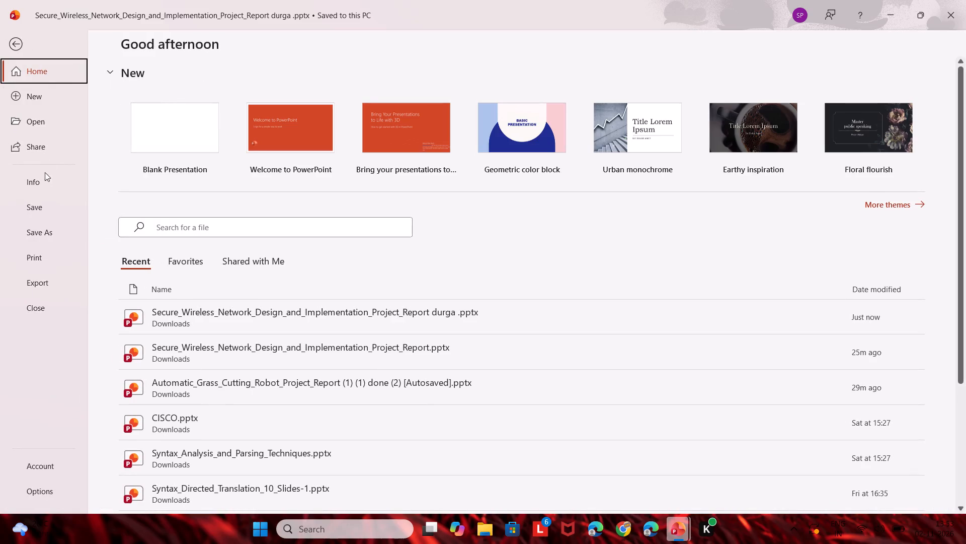
left_click(46, 228)
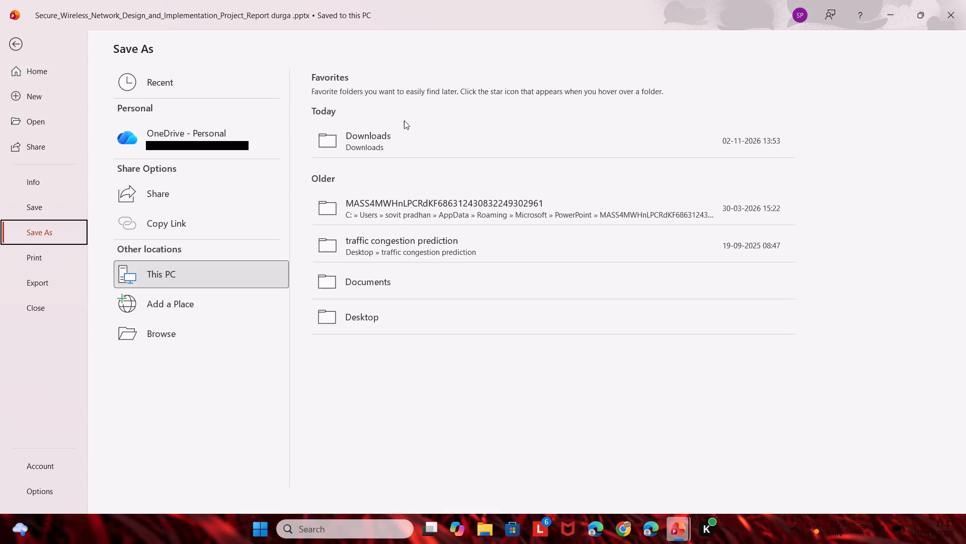
left_click(404, 120)
left_click(400, 132)
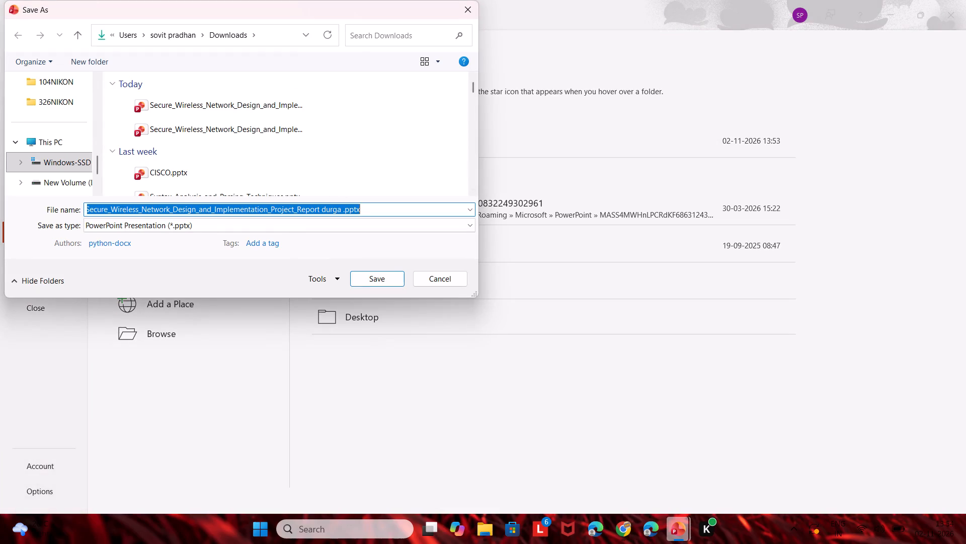
left_click(341, 212)
key("BackSpace")
key("BackSpace")
key("BackSpace")
key("BackSpace")
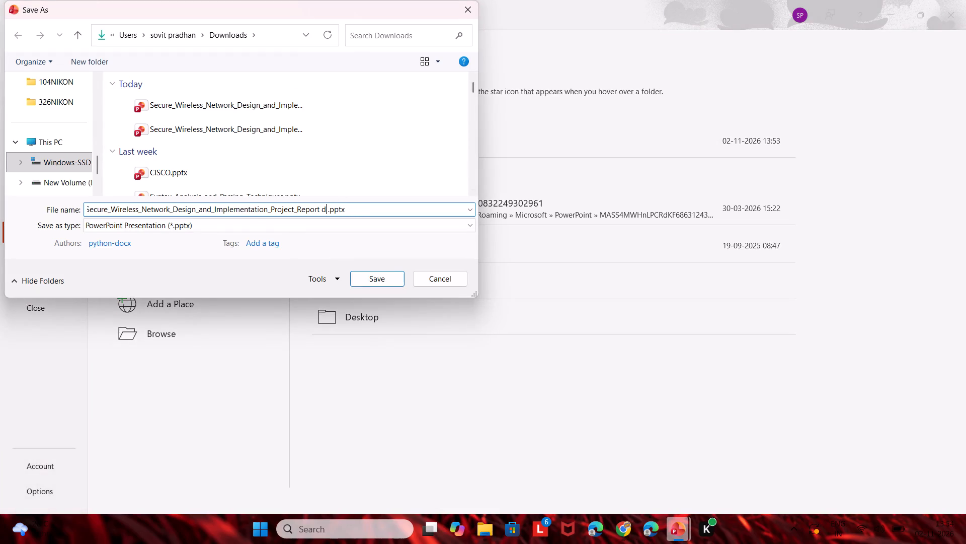
key("BackSpace")
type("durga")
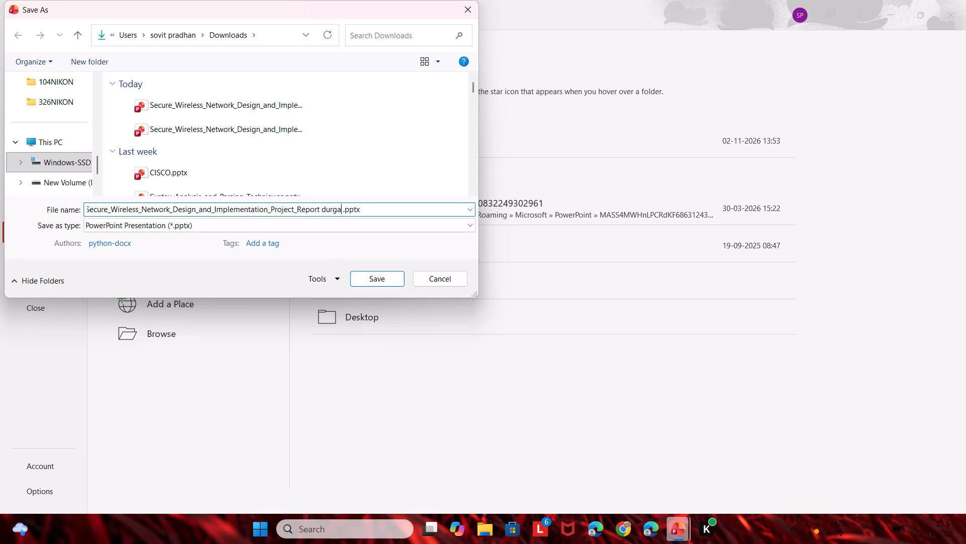
left_click(195, 225)
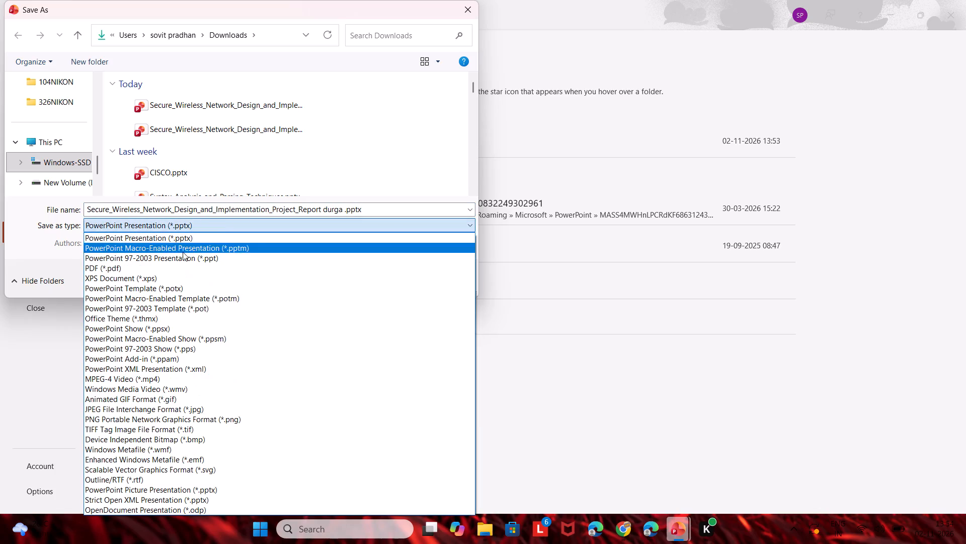
left_click(167, 266)
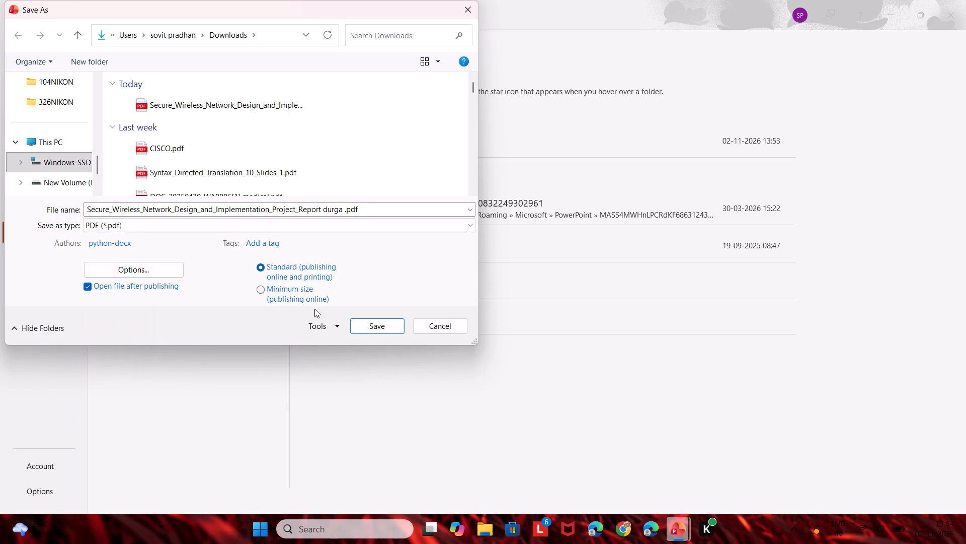
left_click(374, 331)
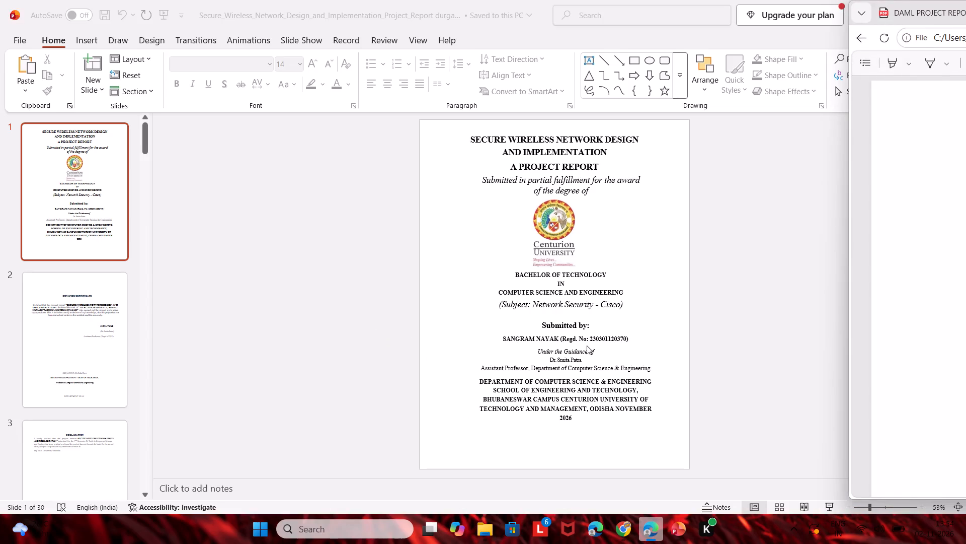
Delete the student's name and registration line under "Submitted by:" on the report's cover slide.
double_click(548, 335)
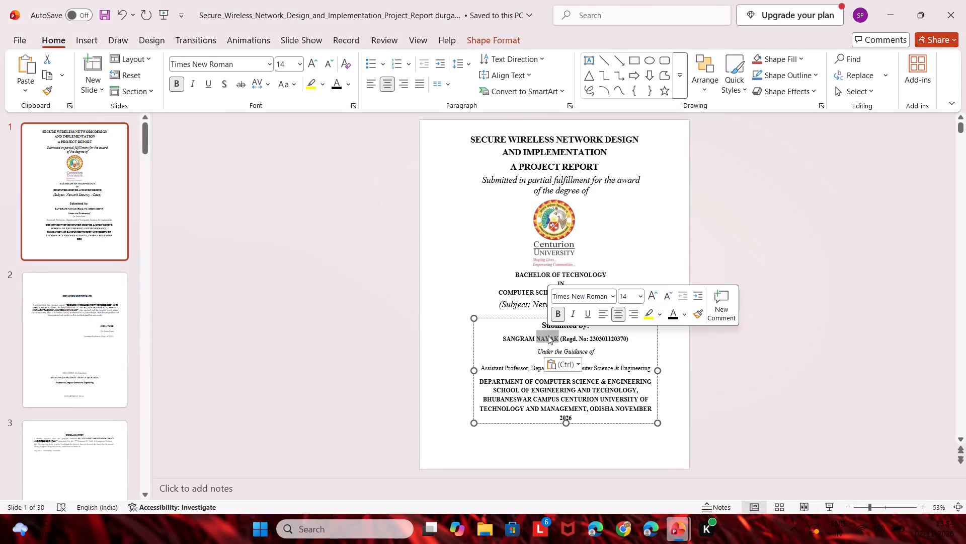
triple_click(556, 335)
left_click(556, 335)
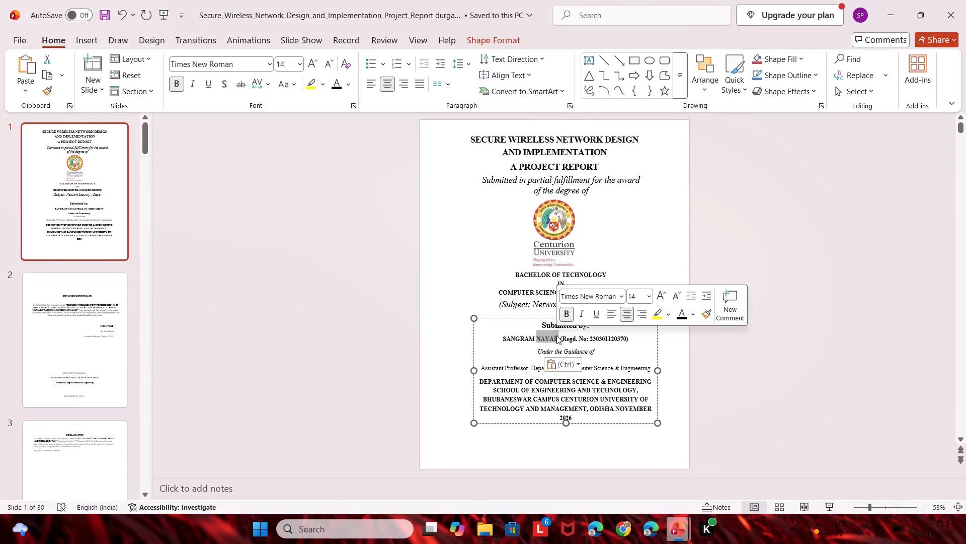
triple_click(556, 335)
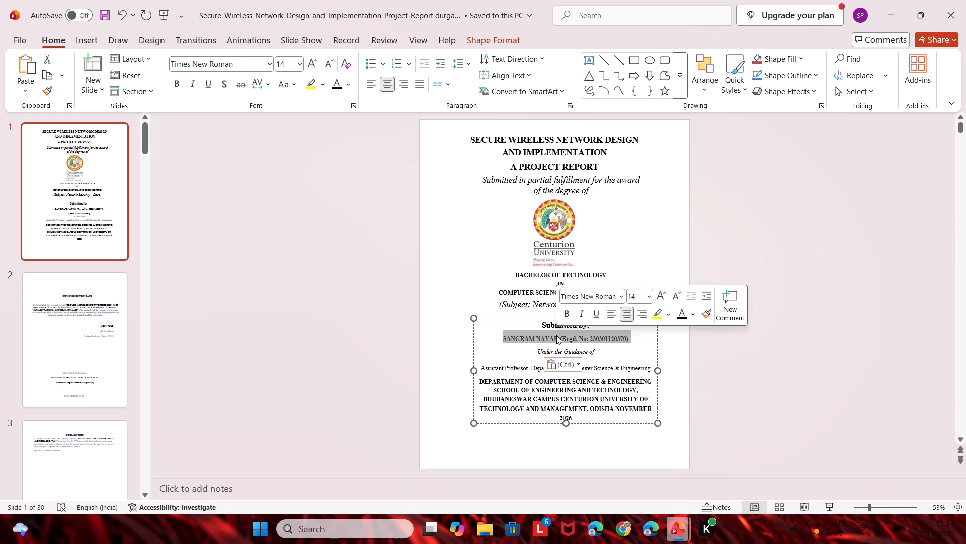
key("BackSpace")
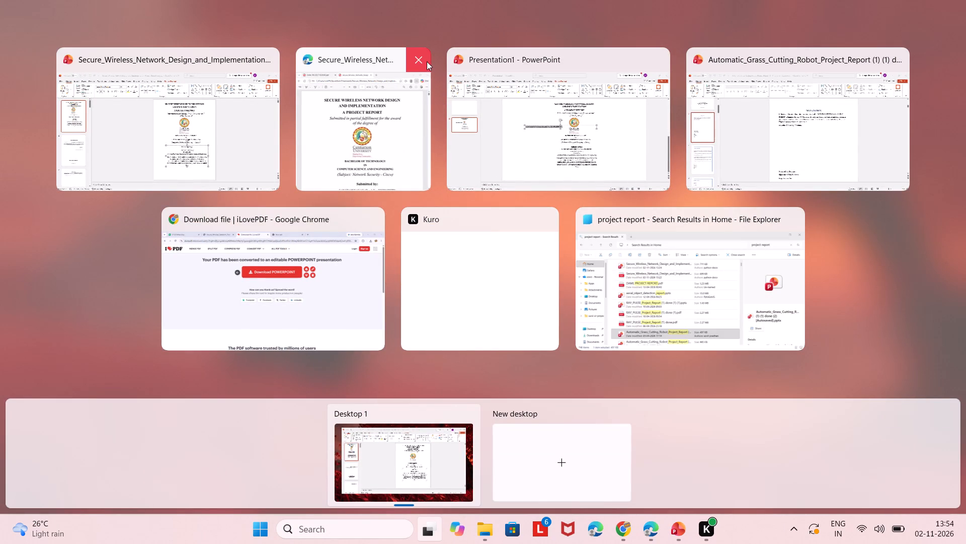
Close the exported PDF and copy the student line under "Submitted by:" on Presentation1's slide 2 to the same place on the report's cover.
left_click(425, 61)
left_click(486, 133)
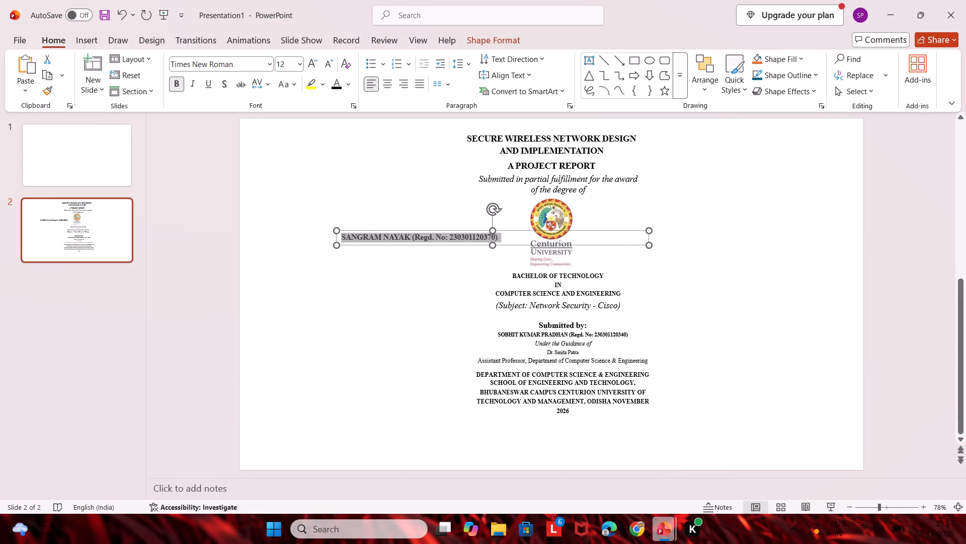
triple_click(526, 334)
left_click(526, 334)
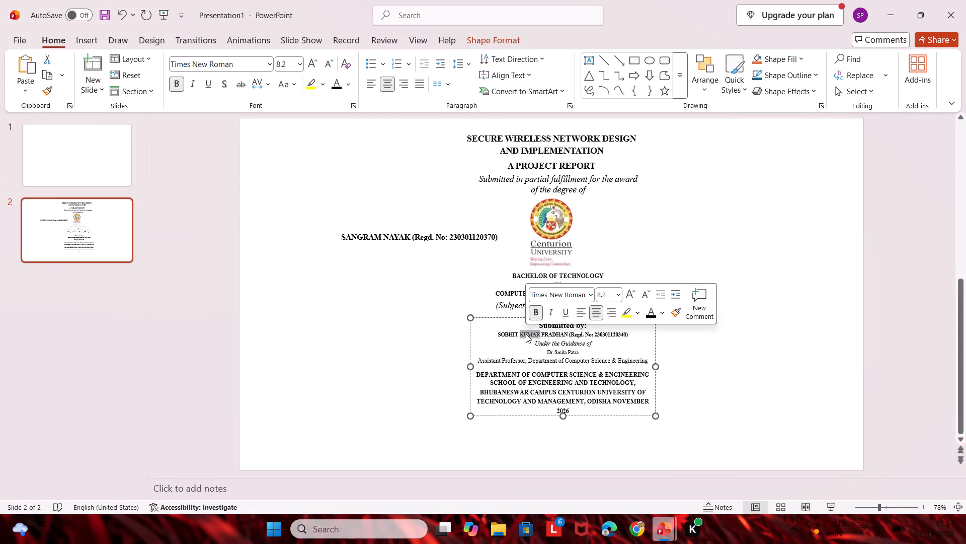
triple_click(526, 334)
left_click(526, 334)
triple_click(526, 334)
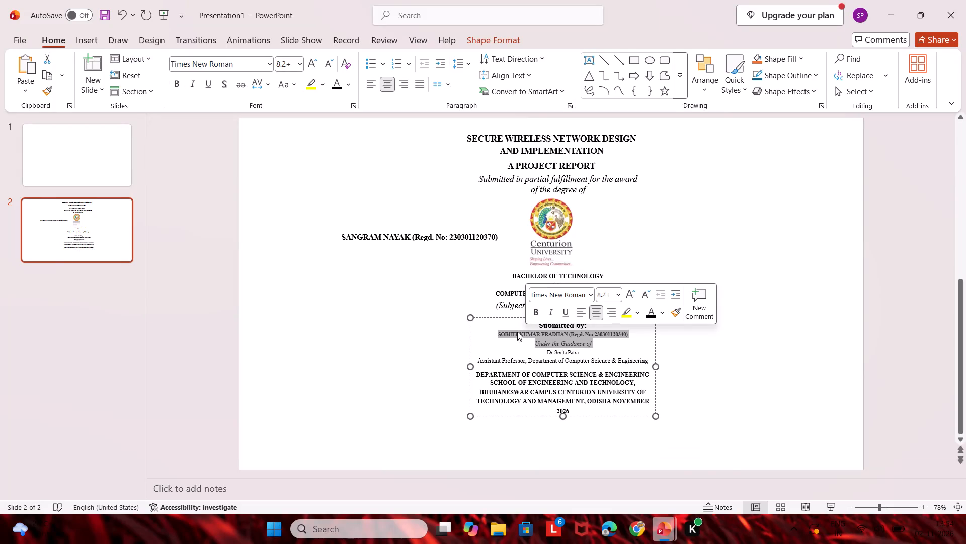
left_click(511, 331)
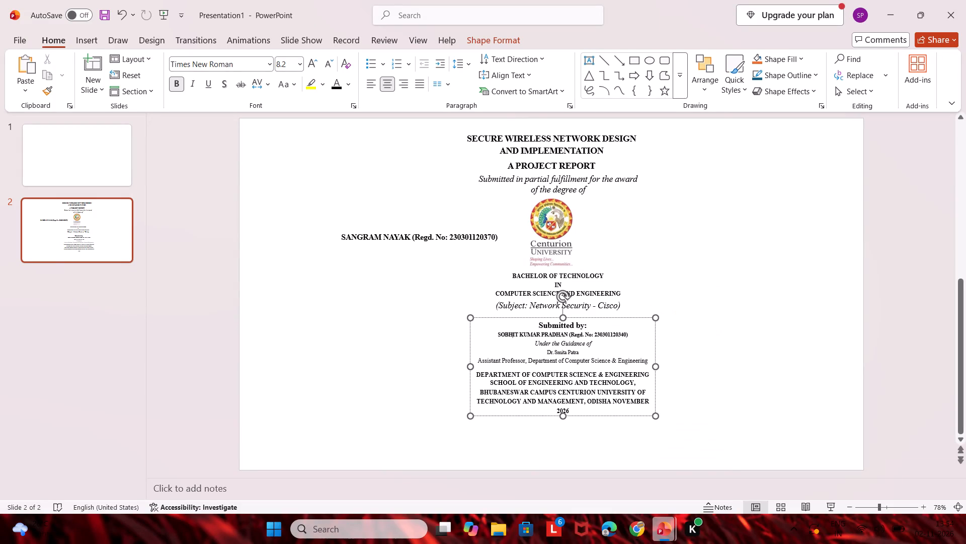
left_click_drag(491, 335, 629, 335)
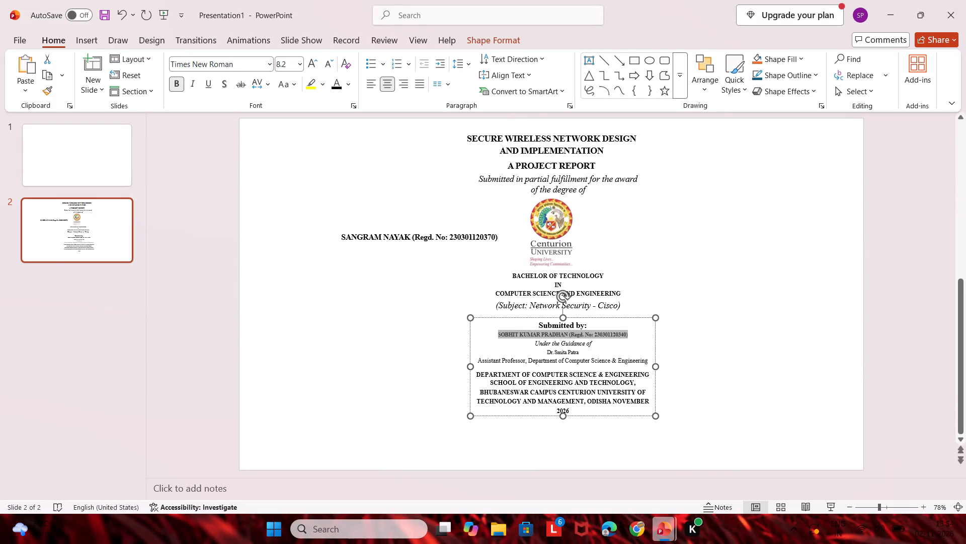
left_click_drag(629, 335, 643, 334)
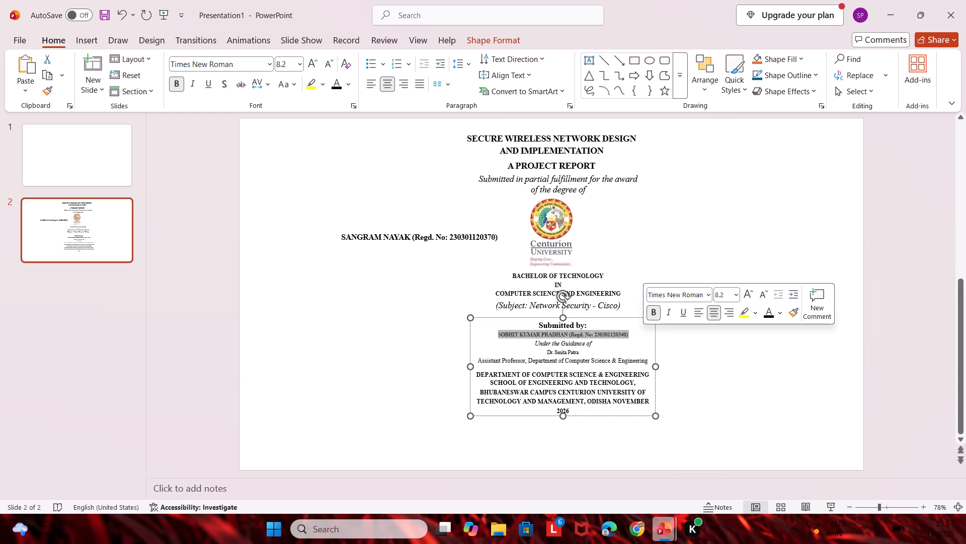
key("ctrl+c")
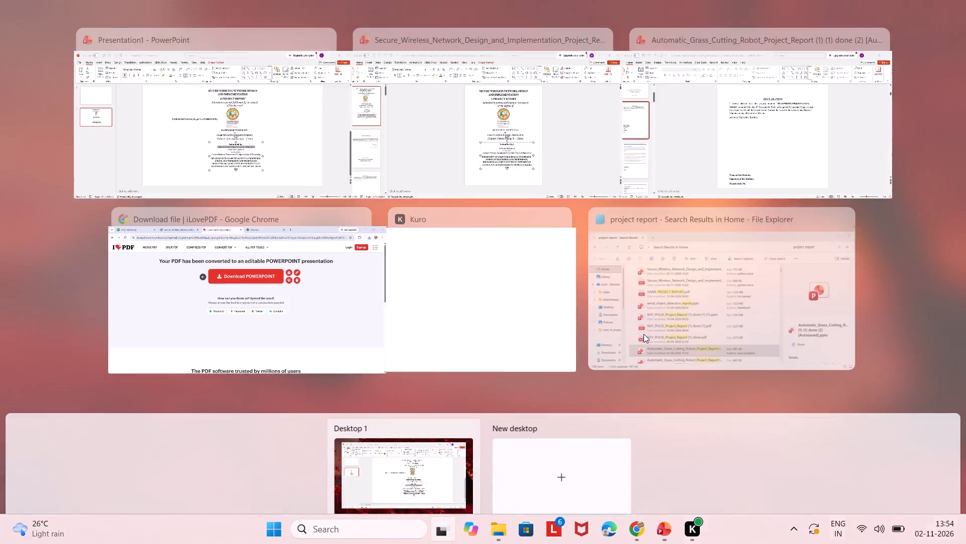
left_click(532, 148)
left_click(532, 148)
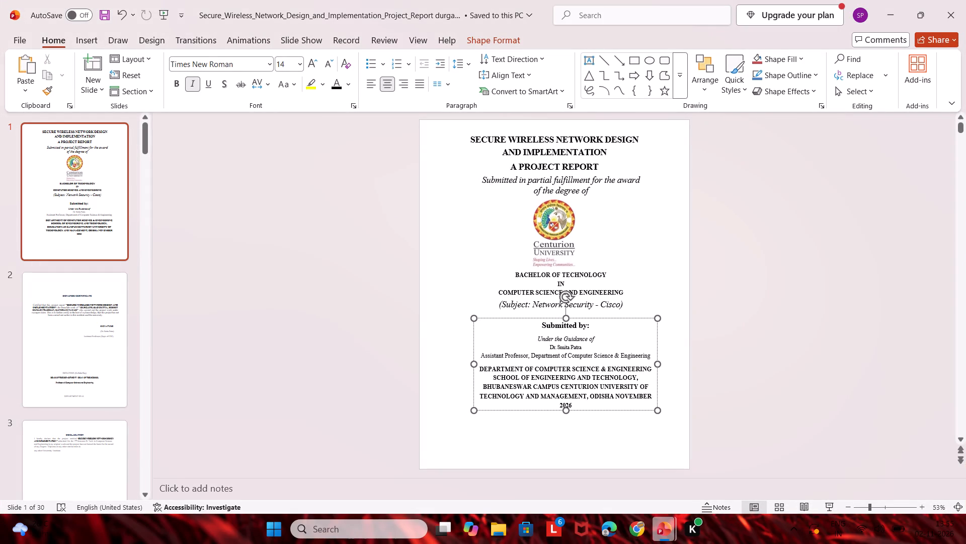
key("ctrl+v")
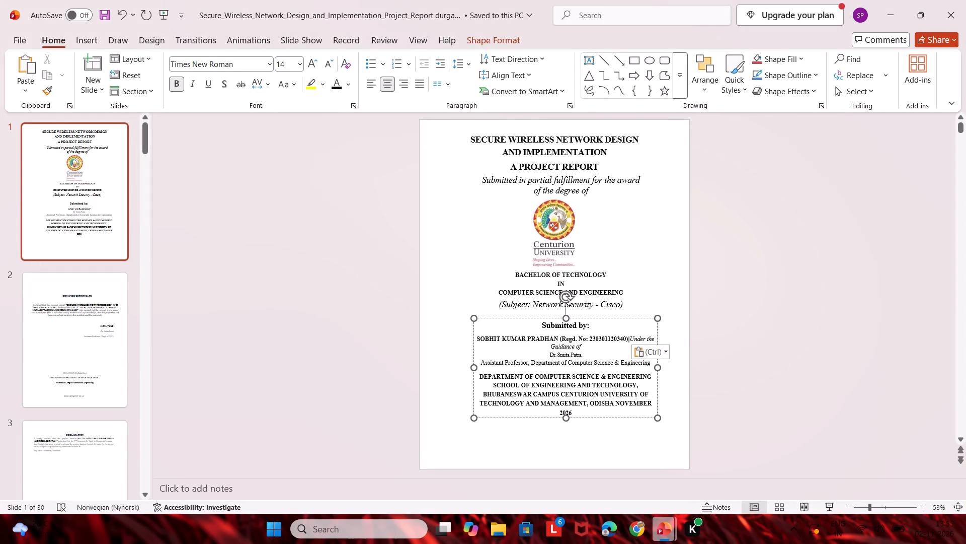
Break the line after the pasted registration number so "Under the Guidance of" starts on its own line on the cover slide.
left_click(592, 325)
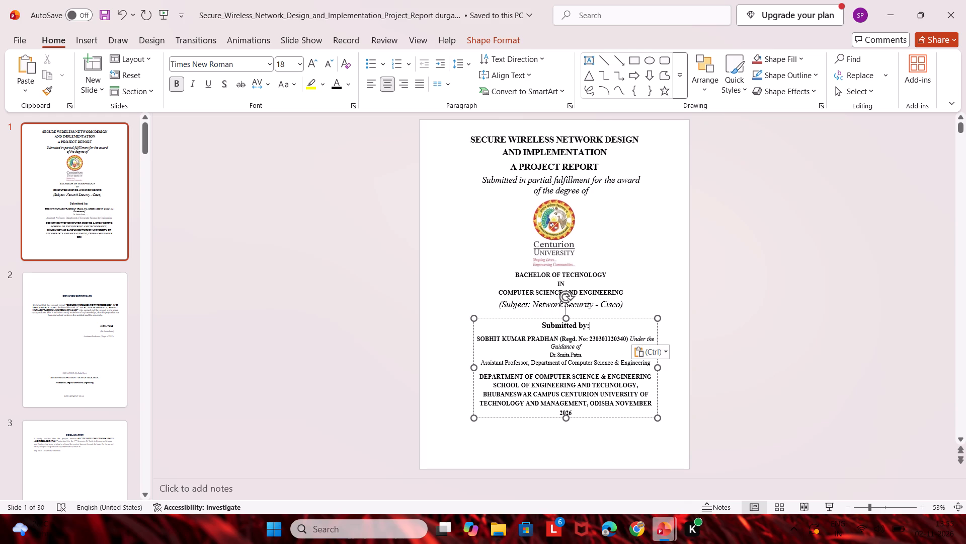
left_click(625, 340)
key("Right")
key("BackSpace")
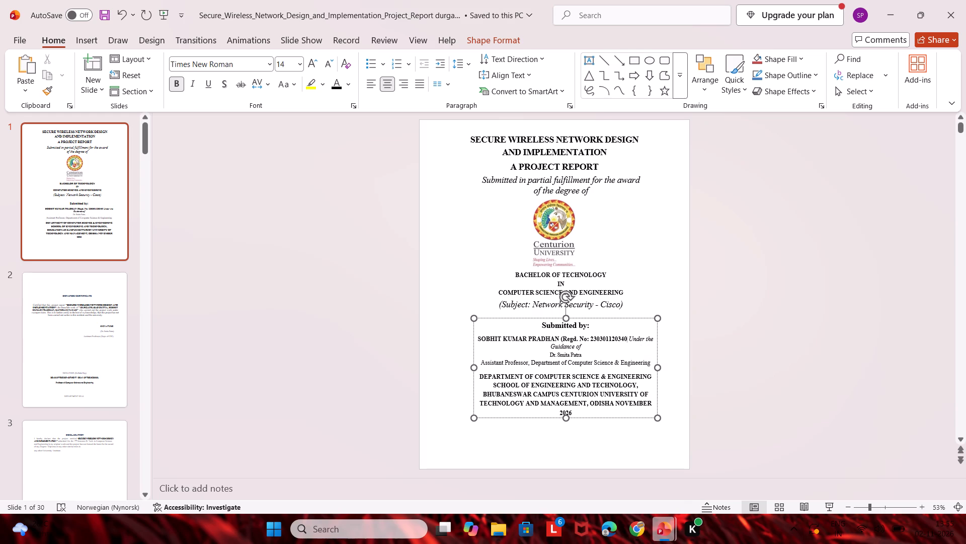
key("shift+parenright")
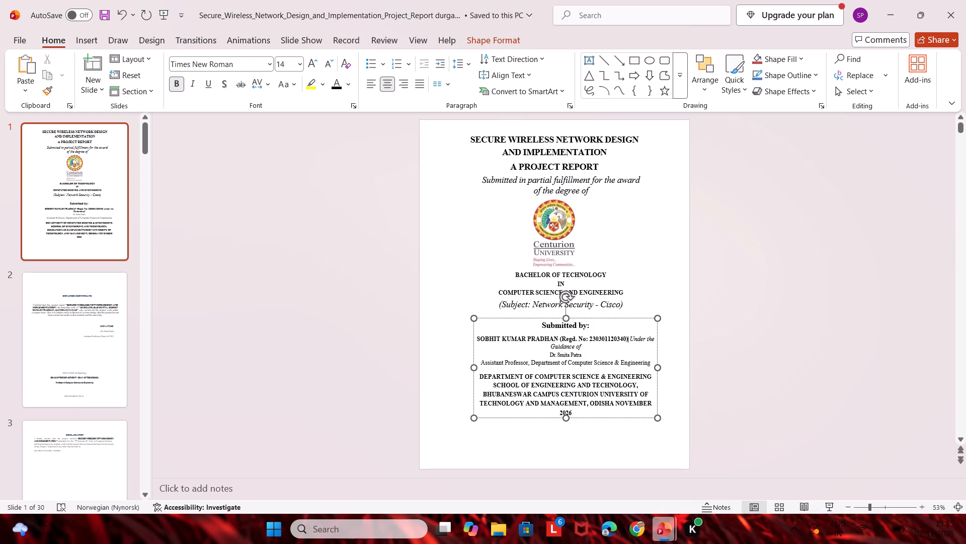
key("Return")
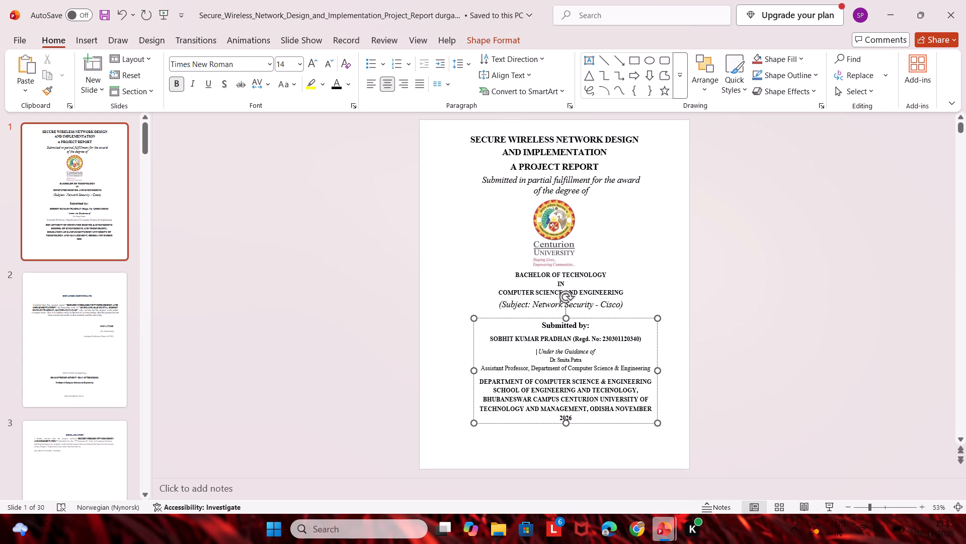
Replace the last three digits of the student's registration number under "Submitted by:" on the cover slide.
left_click(639, 338)
key("BackSpace")
key("BackSpace")
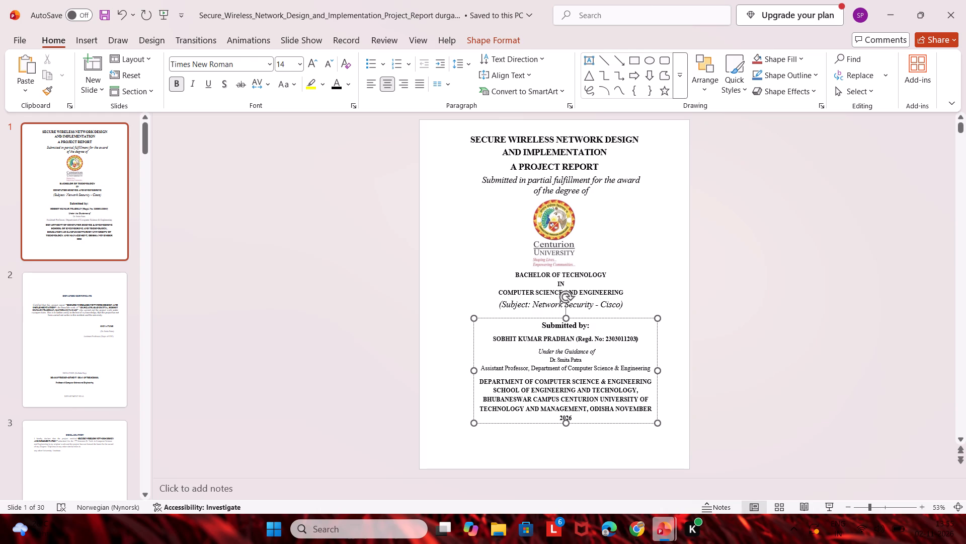
key("BackSpace")
type("420")
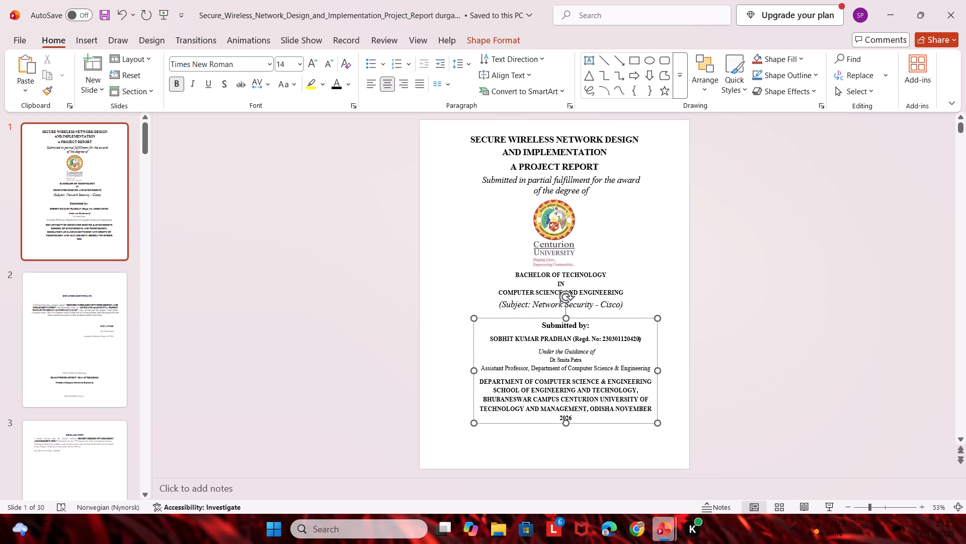
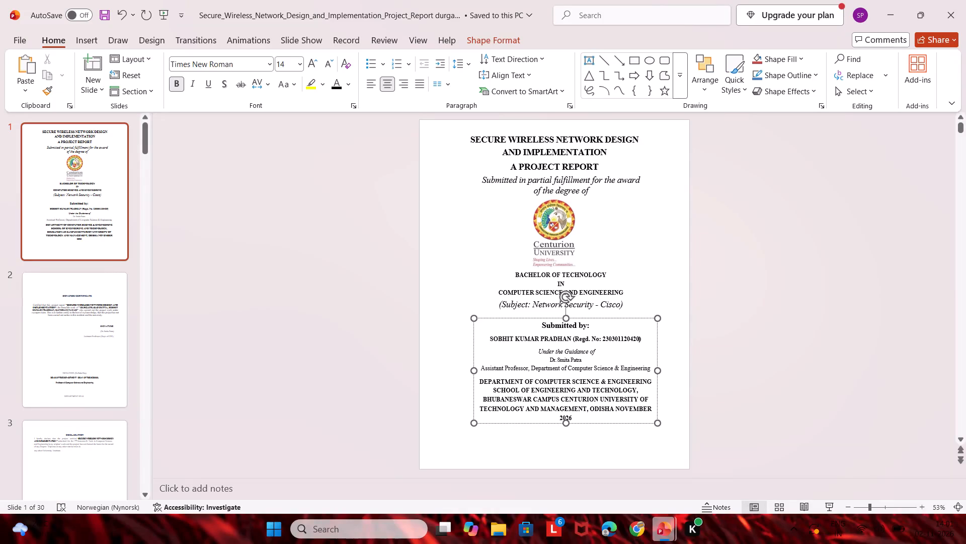
Save the report as a separate copy for the student now named on the cover slide.
left_click(12, 40)
left_click(39, 231)
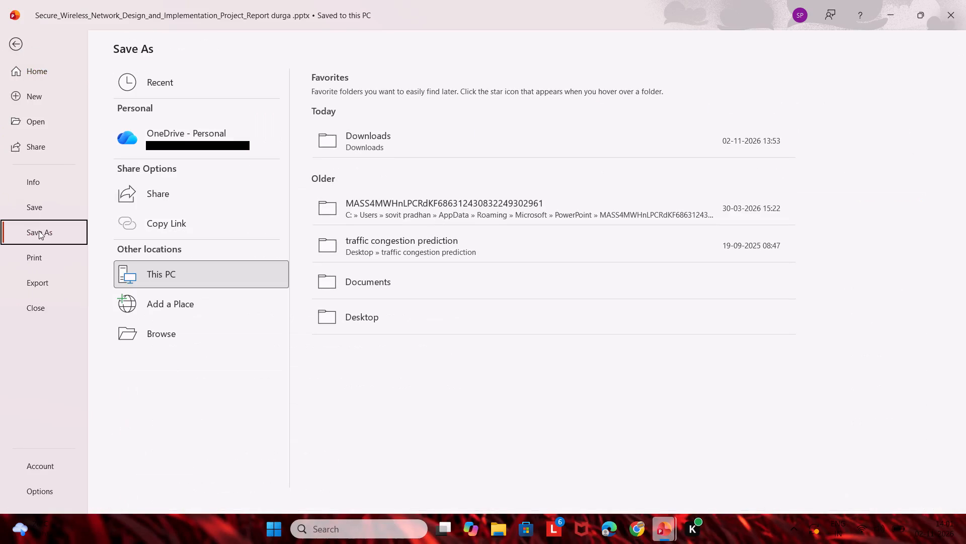
Save the report as a separate copy in the Downloads folder, replacing the student name at the end of the file name with "mje".
left_click(397, 153)
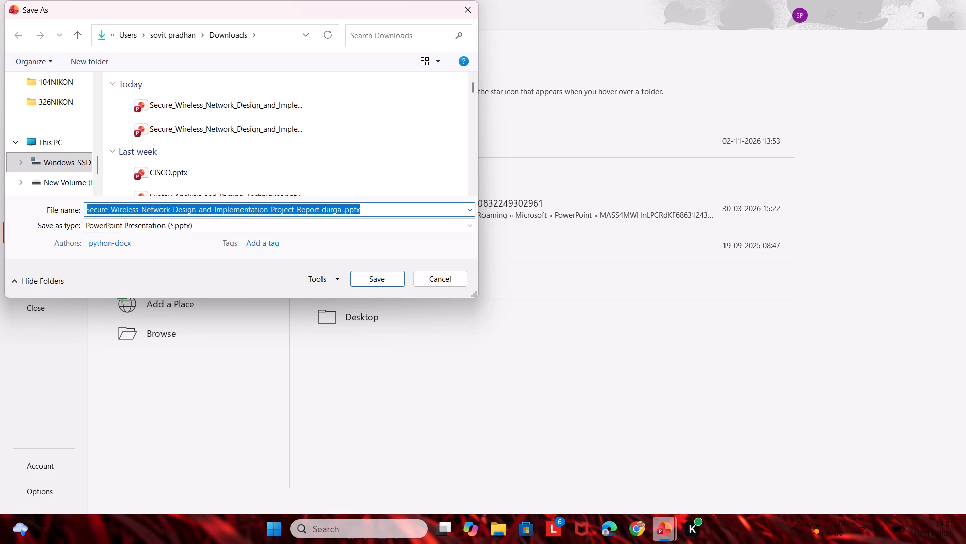
left_click(341, 213)
key("BackSpace")
key("BackSpace")
key("BackSpace")
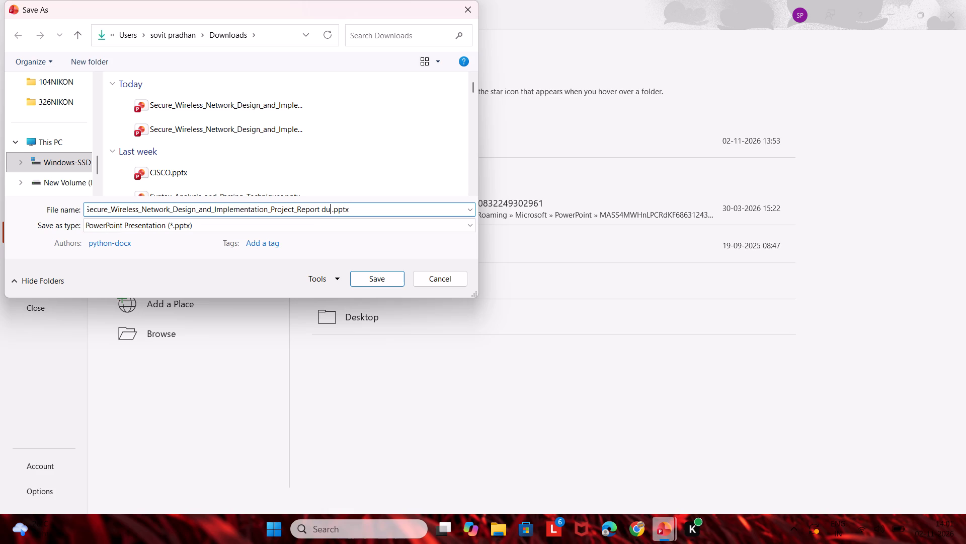
key("BackSpace")
key("BackSpace")
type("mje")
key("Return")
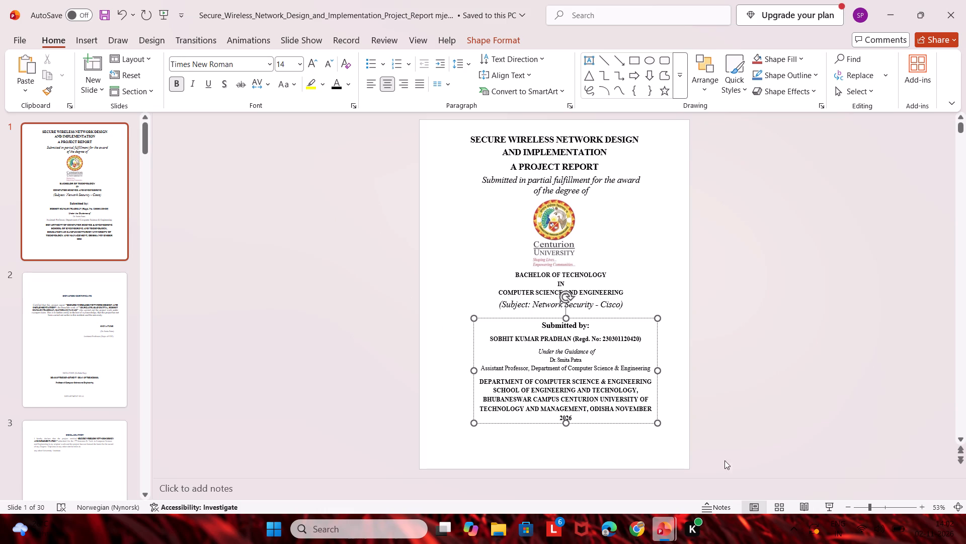
Open the newest exported report PDF from Downloads in File Explorer and check the student line under "Submitted by:" on its cover.
left_click(627, 525)
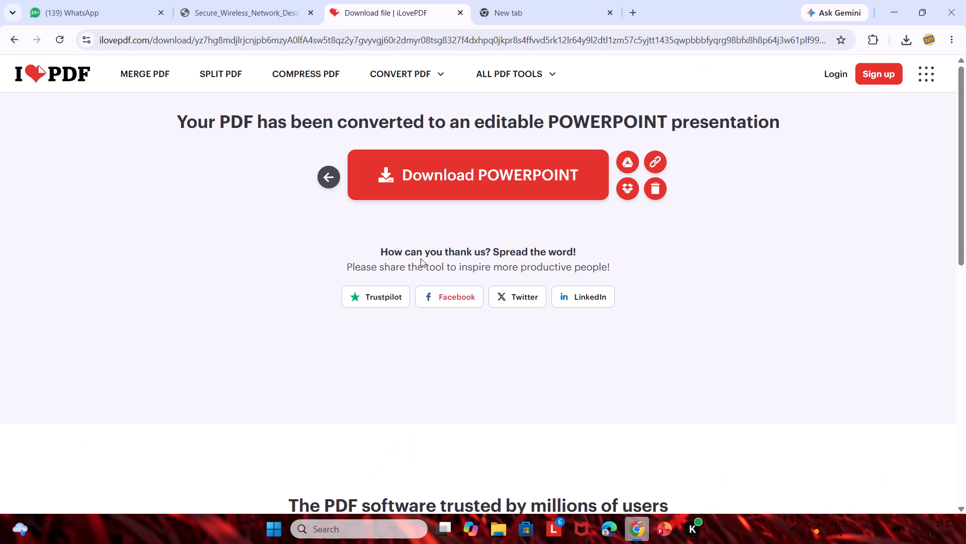
scroll(531, 167, "left", 1)
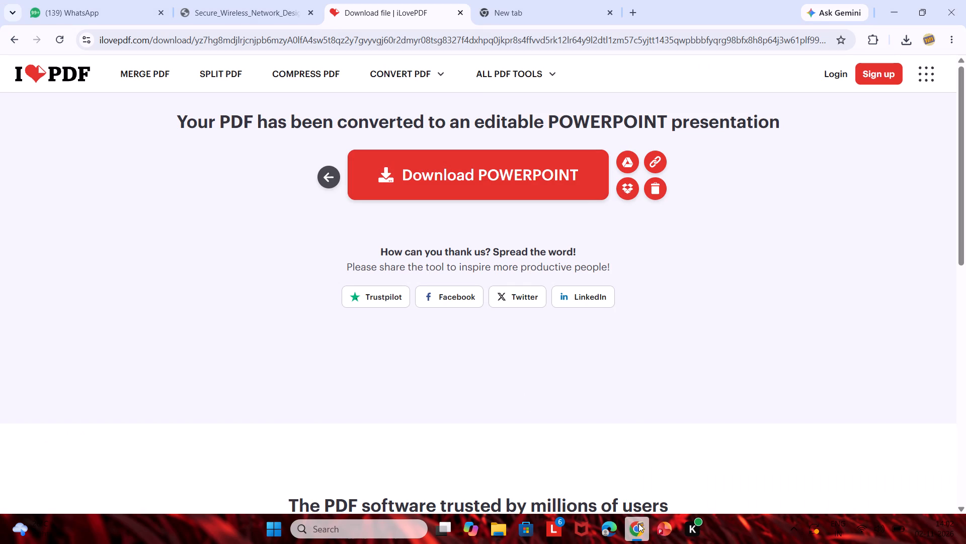
left_click(497, 541)
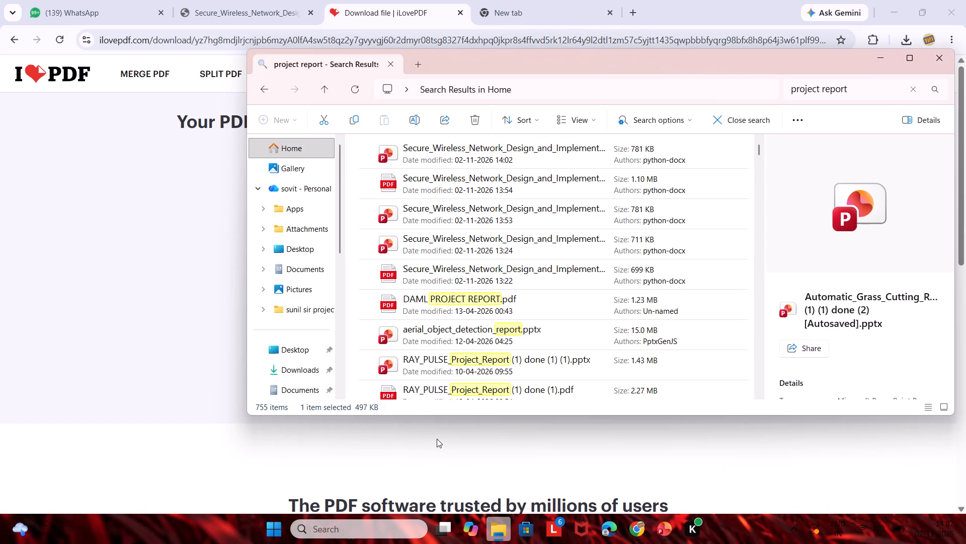
left_click(302, 367)
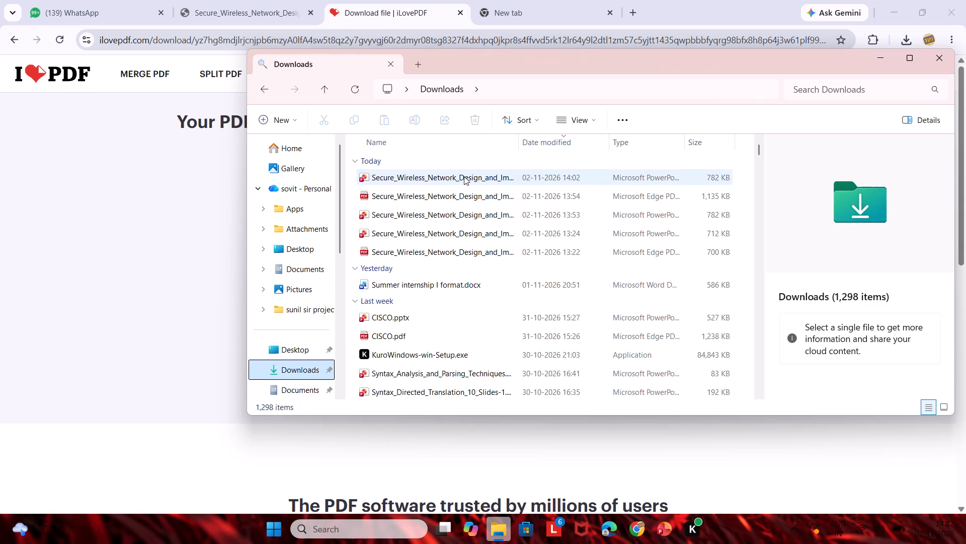
left_click(464, 176)
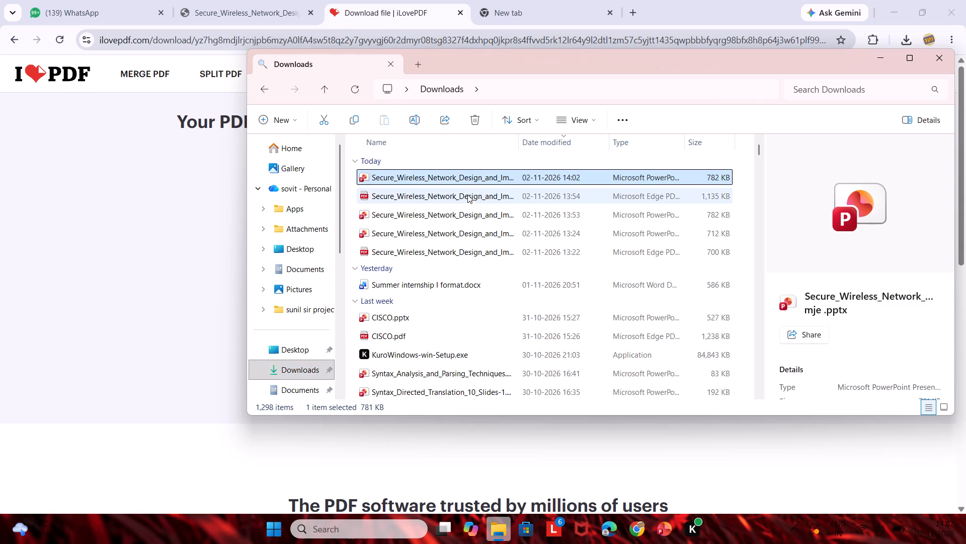
triple_click(467, 196)
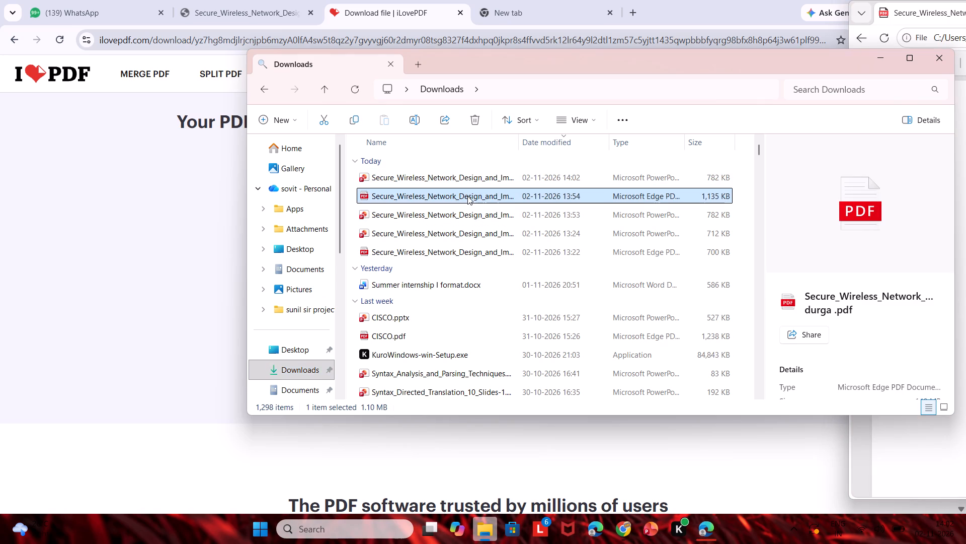
double_click(467, 196)
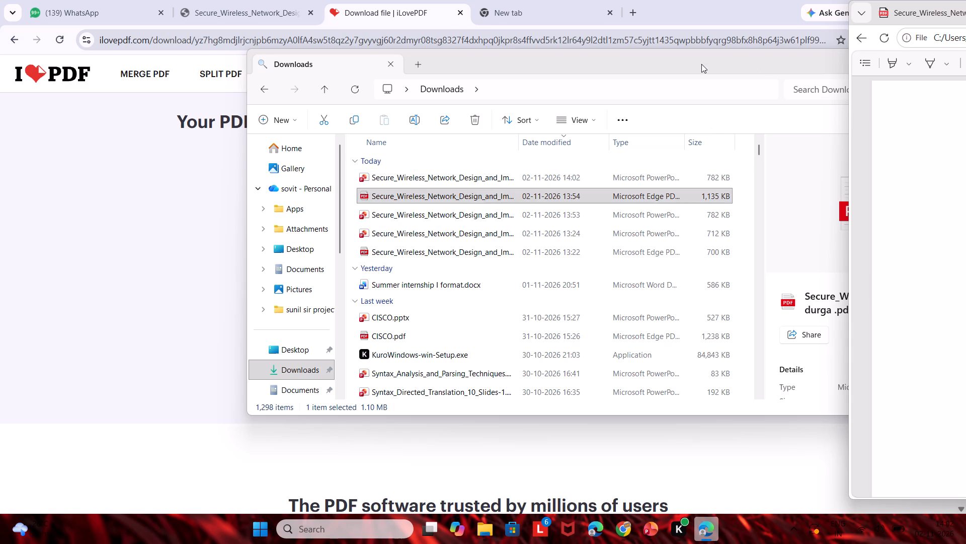
left_click_drag(701, 64, 500, 250)
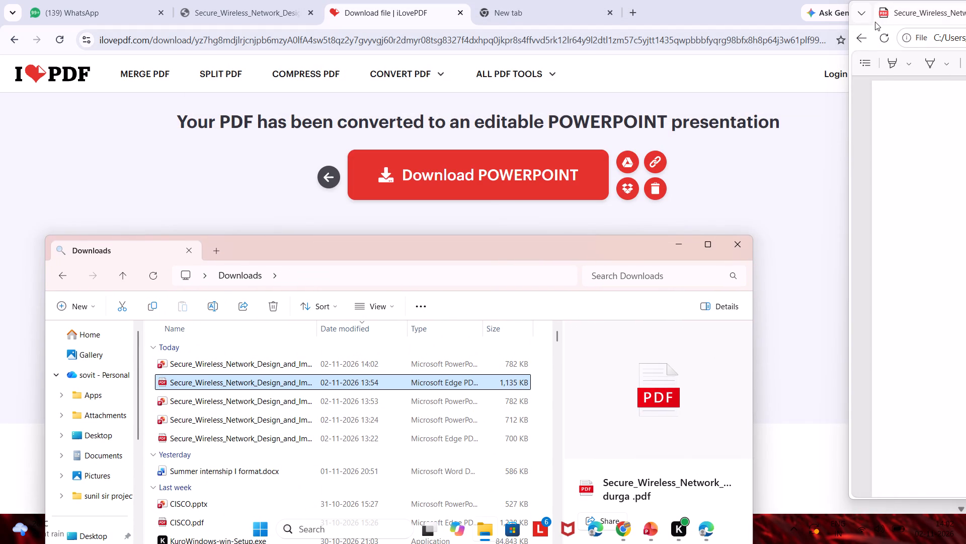
left_click_drag(873, 23, 855, 29)
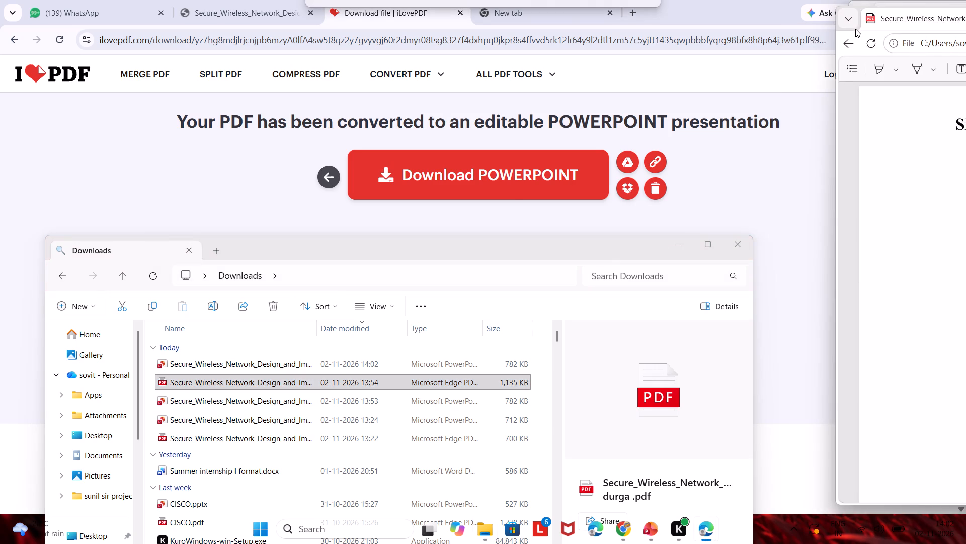
left_click_drag(855, 29, 294, 70)
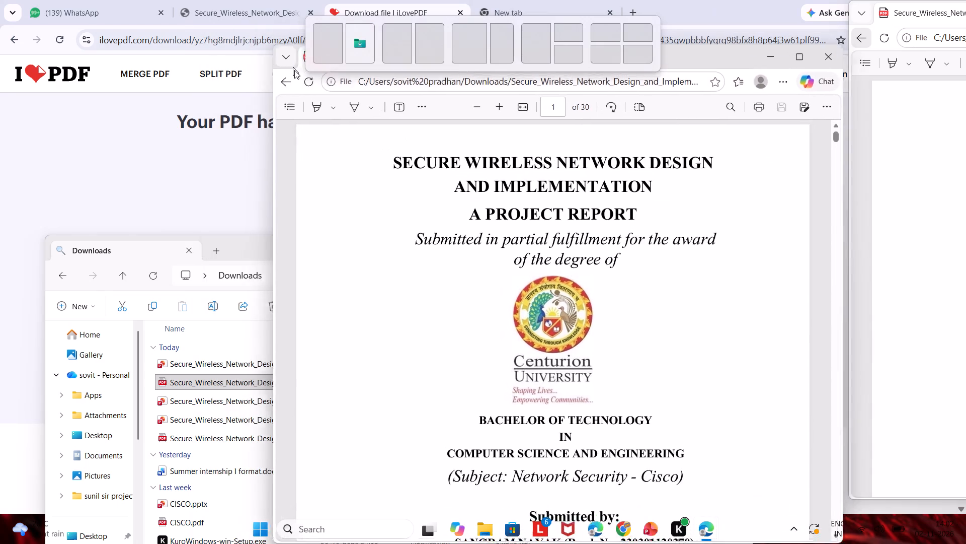
left_click_drag(294, 70, 218, 46)
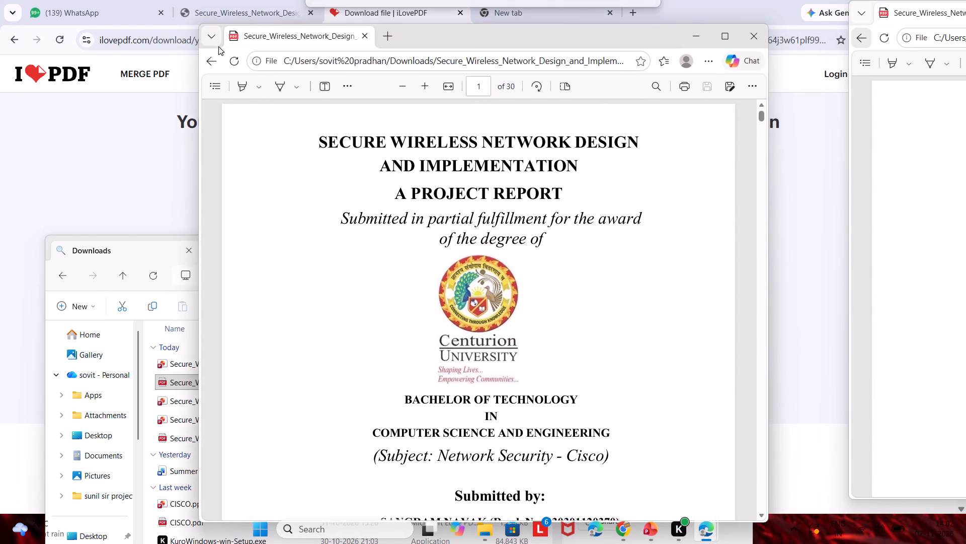
left_click_drag(218, 46, 218, 46)
scroll(448, 271, "down", 2)
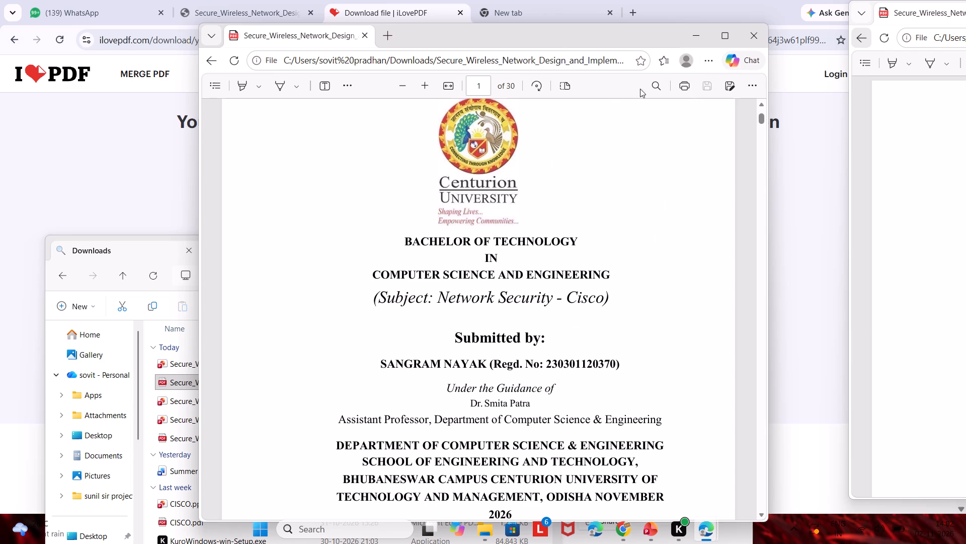
left_click(699, 30)
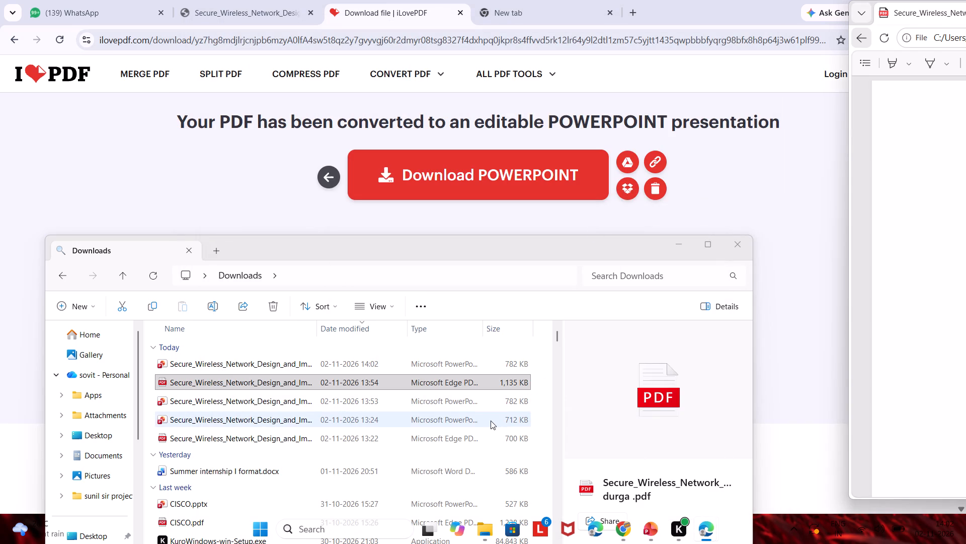
Open the original report PDF, the oldest of today's files in Downloads, and check the students listed on its cover page.
double_click(261, 436)
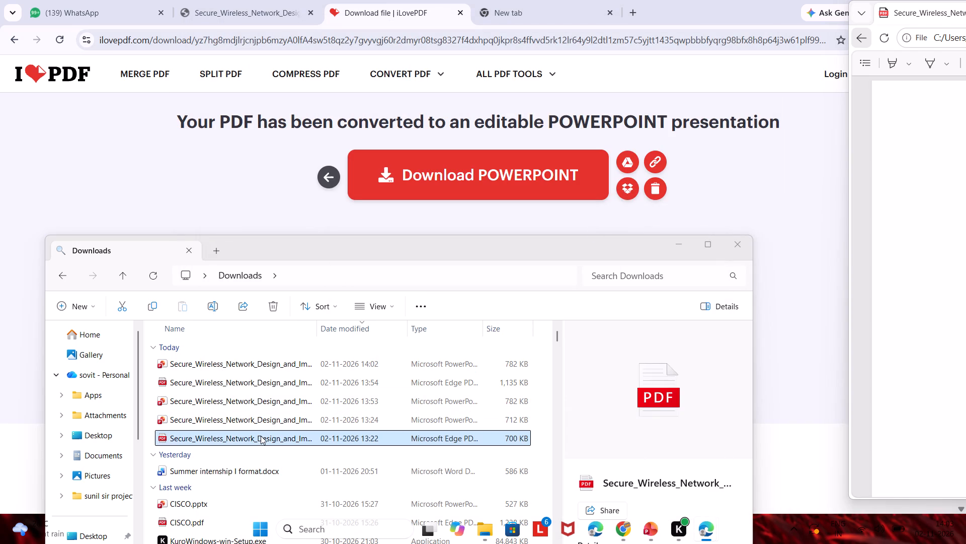
double_click(261, 436)
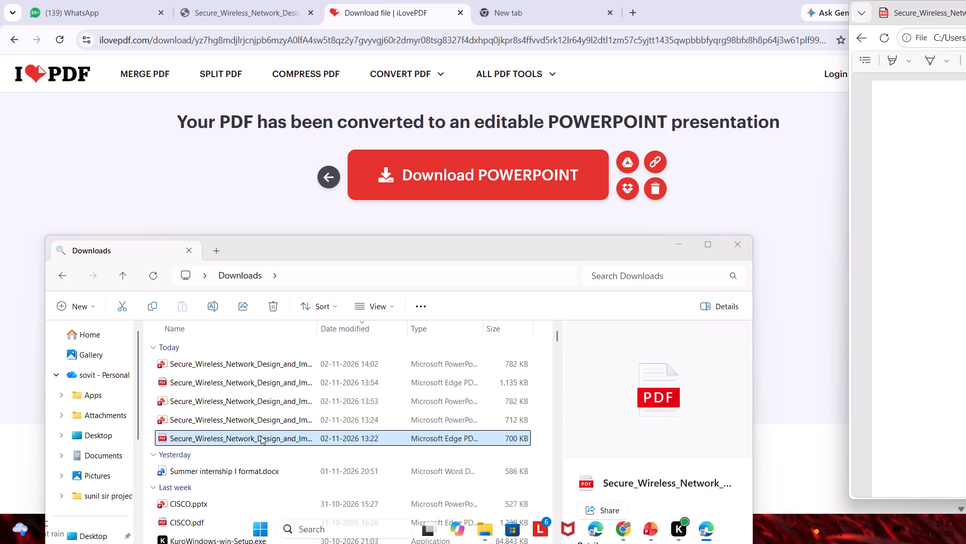
double_click(374, 433)
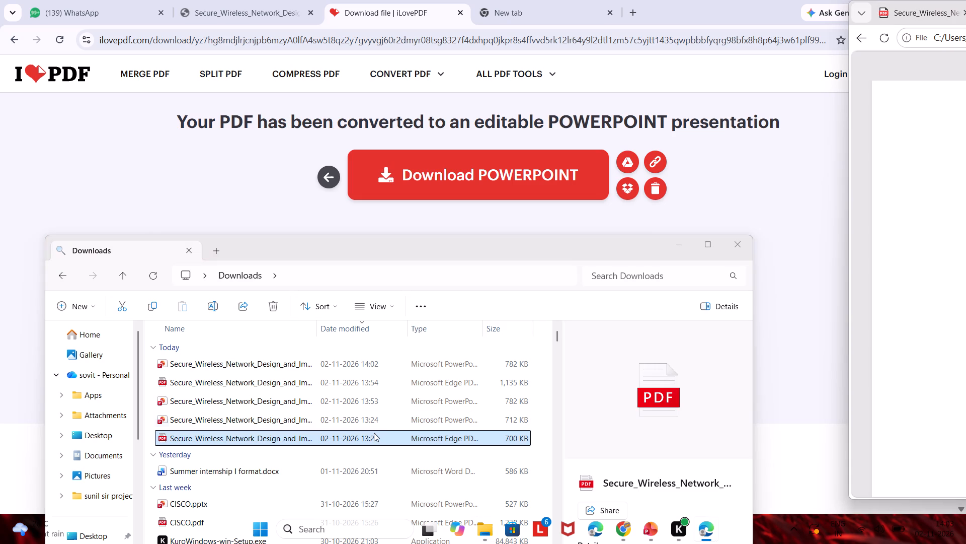
left_click(868, 48)
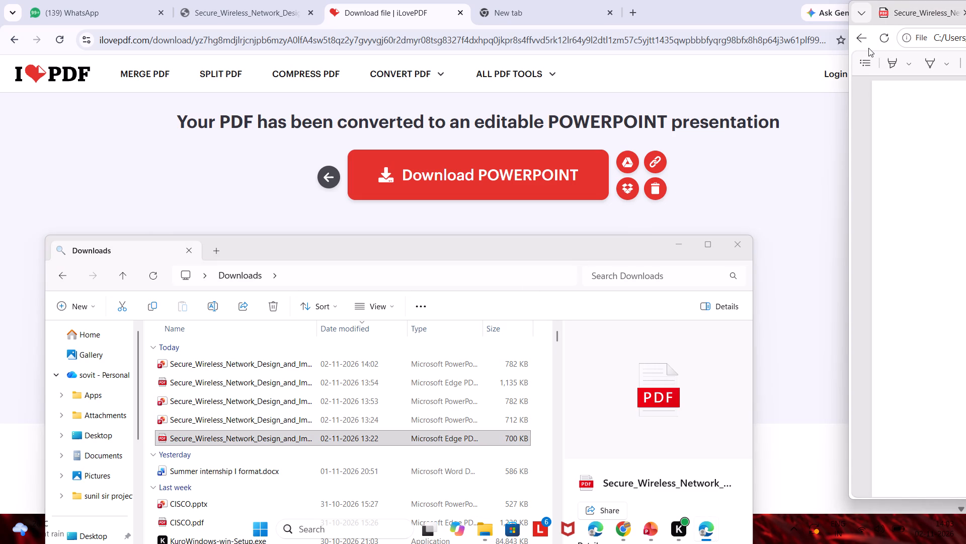
left_click_drag(868, 48, 744, 53)
left_click_drag(870, 24, 293, 57)
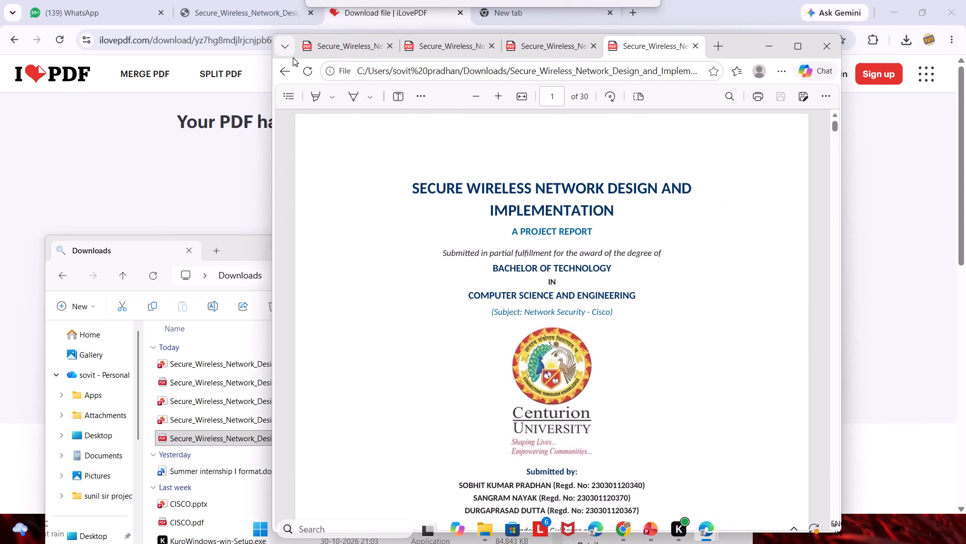
left_click_drag(293, 57, 260, 40)
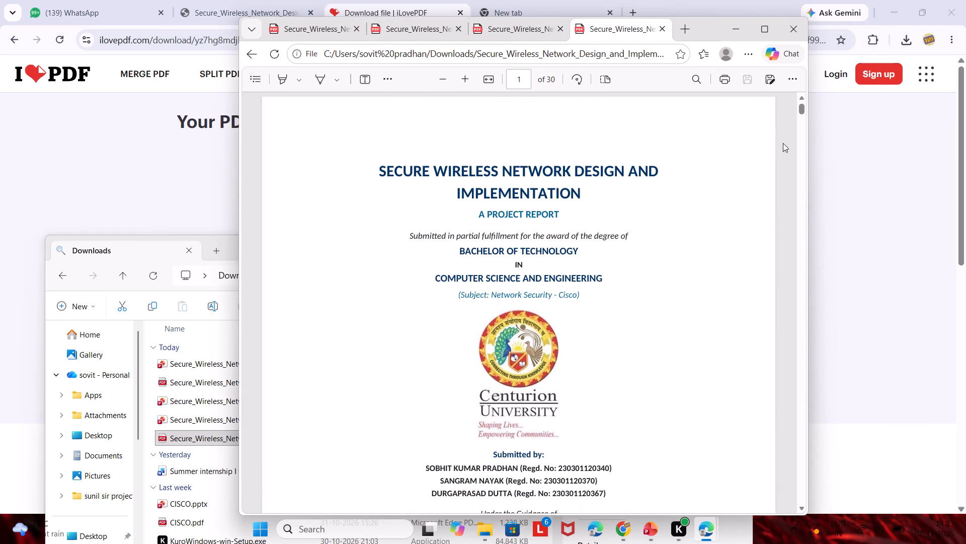
left_click(735, 24)
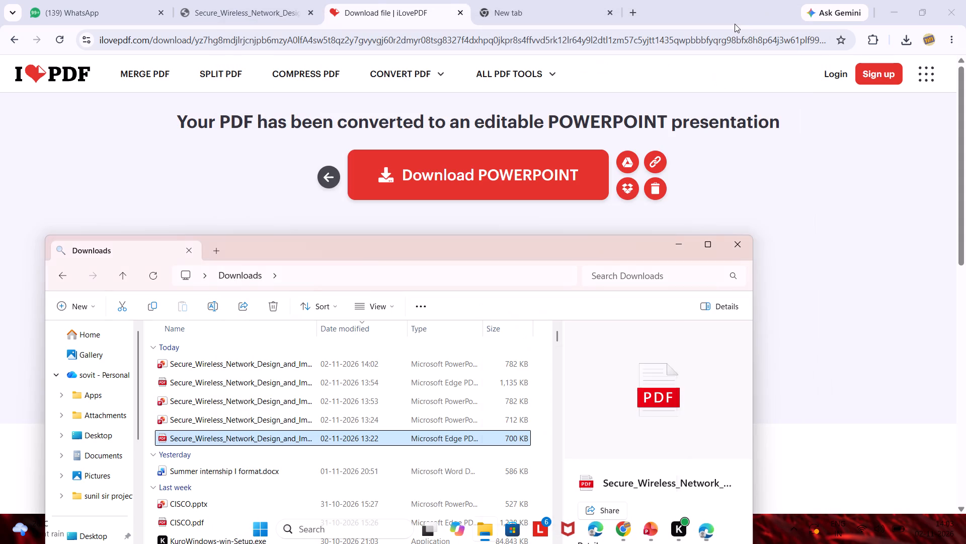
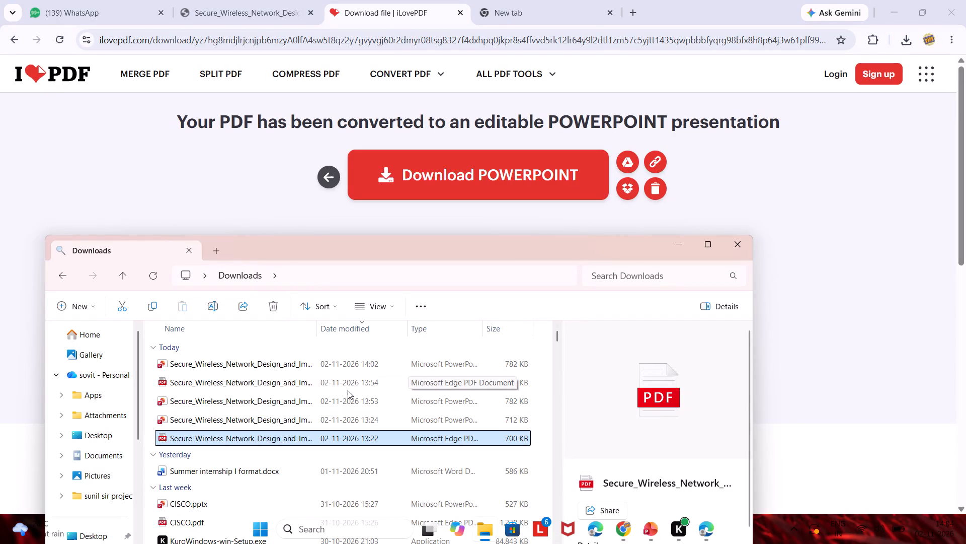
Open the report presentation ending in "durga" and export it to Downloads as a PDF under the same name, replacing the existing PDF.
double_click(313, 406)
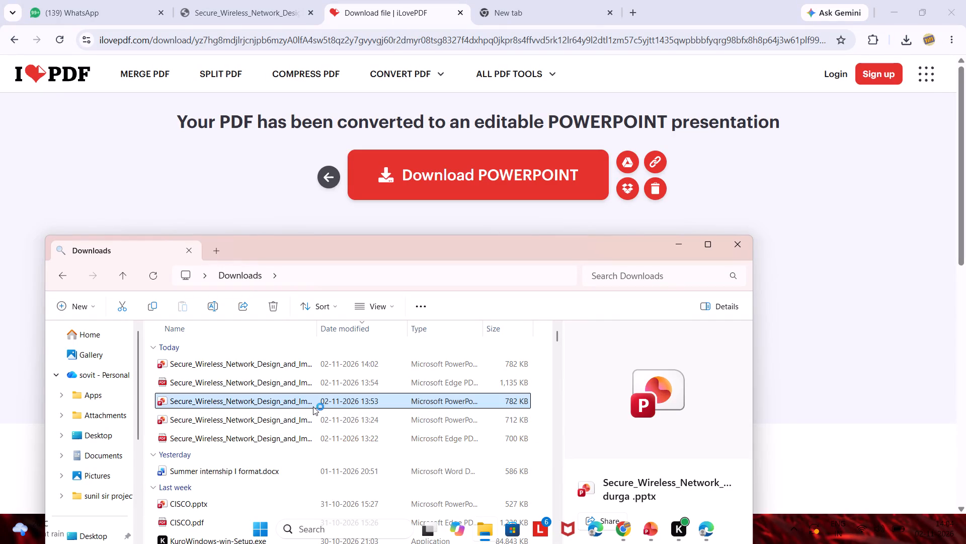
double_click(313, 406)
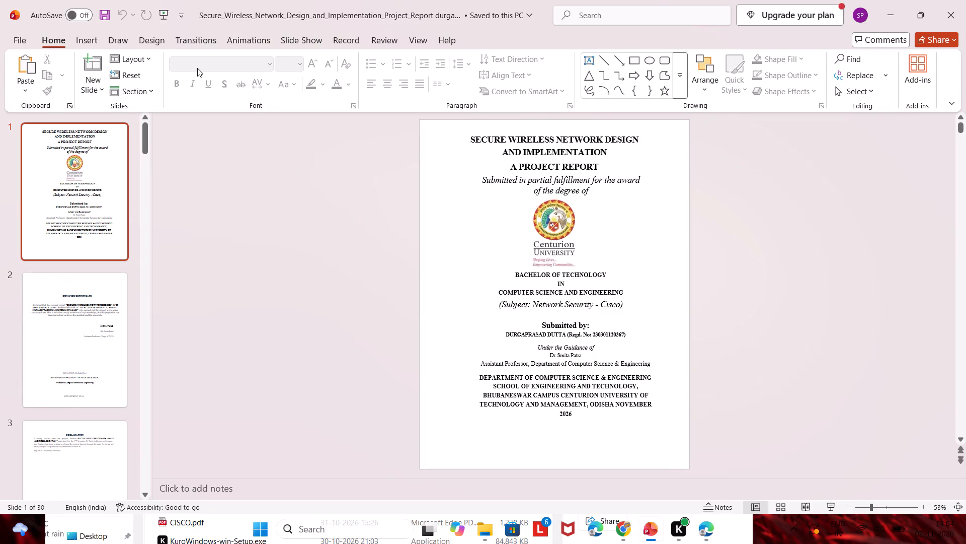
left_click(16, 38)
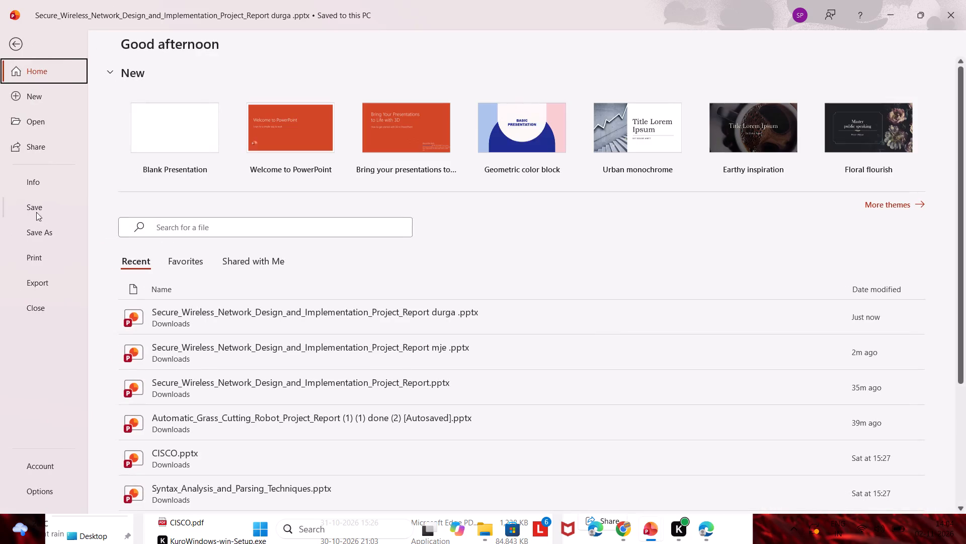
left_click(30, 224)
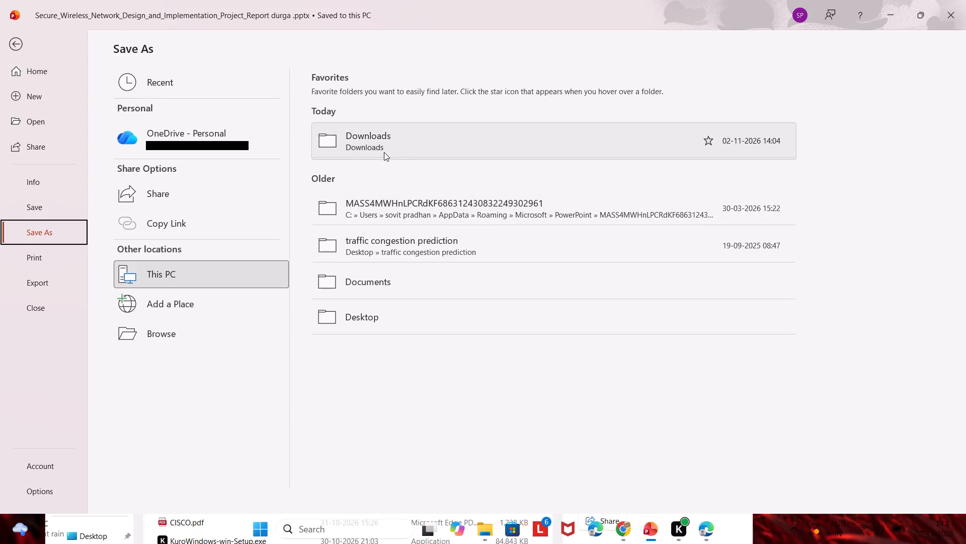
left_click(384, 152)
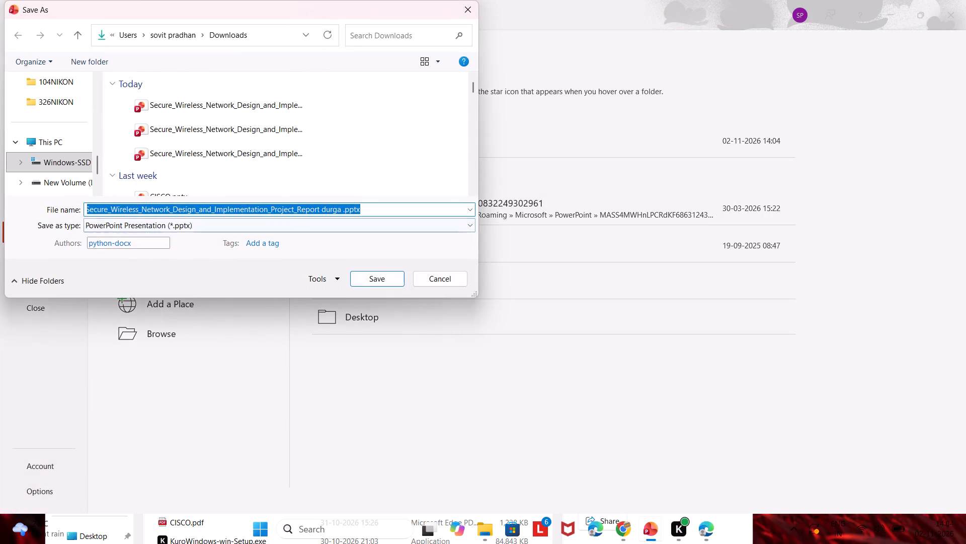
left_click(168, 227)
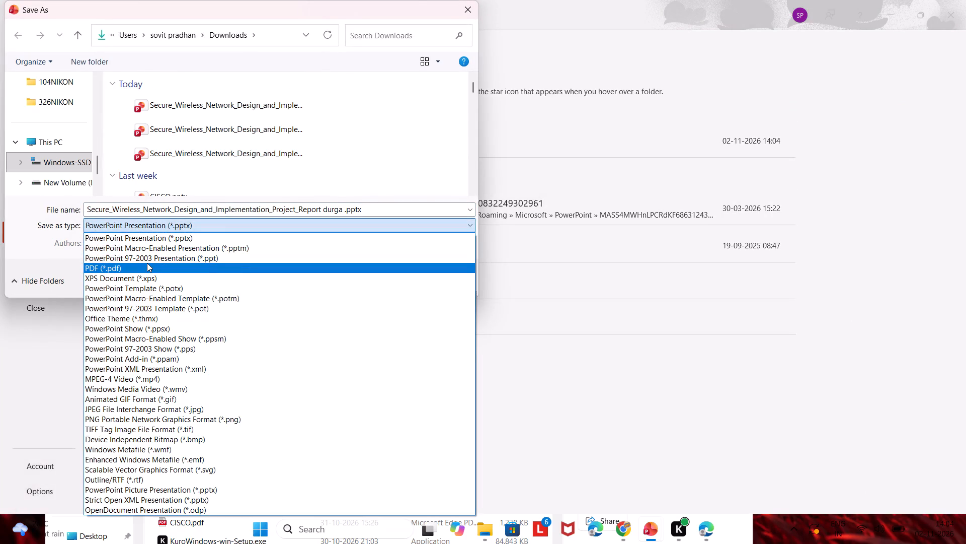
left_click(144, 264)
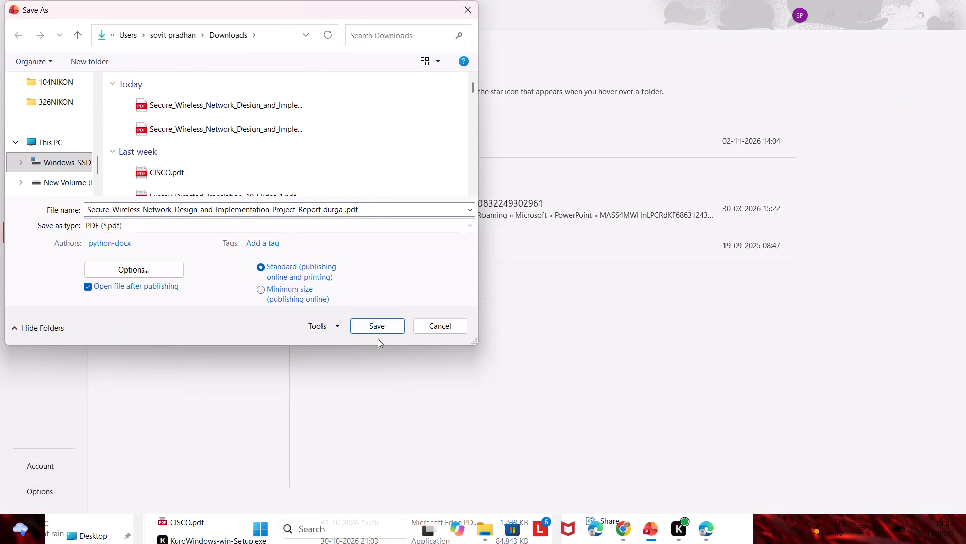
left_click(378, 330)
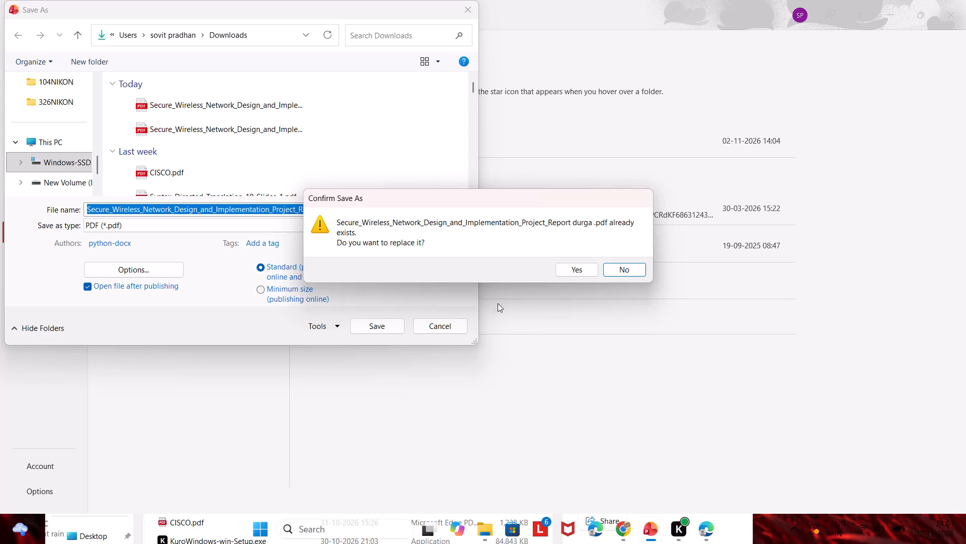
left_click(573, 273)
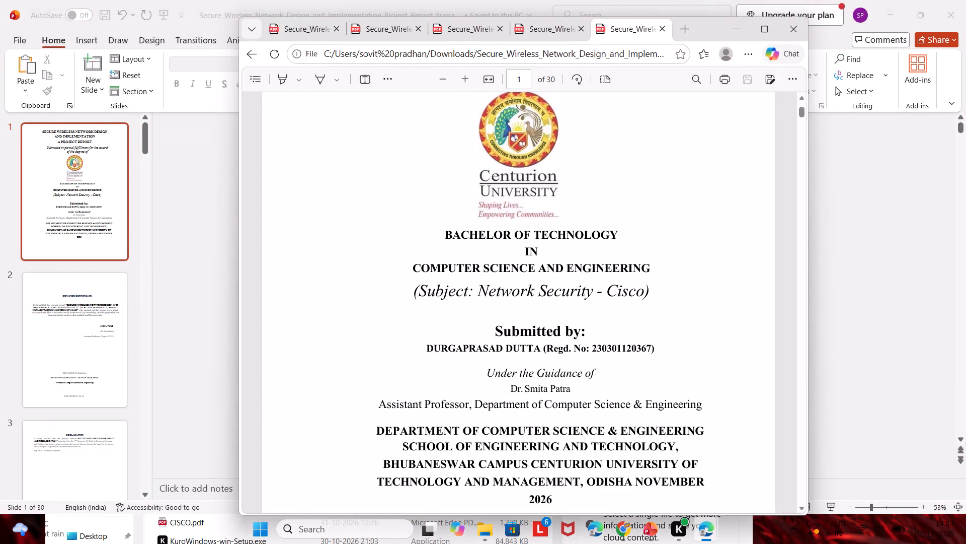
Close the browser tab showing the original report PDF with three students on its cover.
left_click(559, 36)
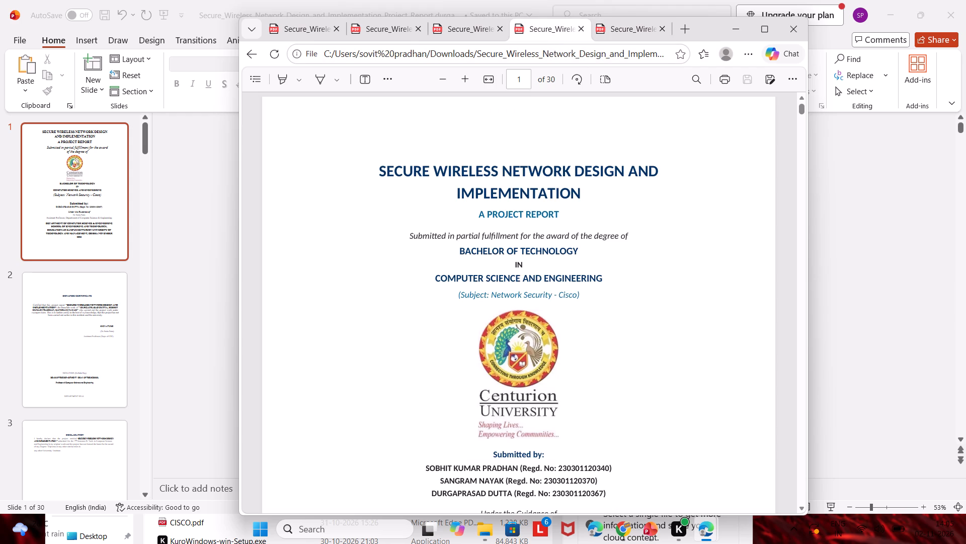
left_click(588, 30)
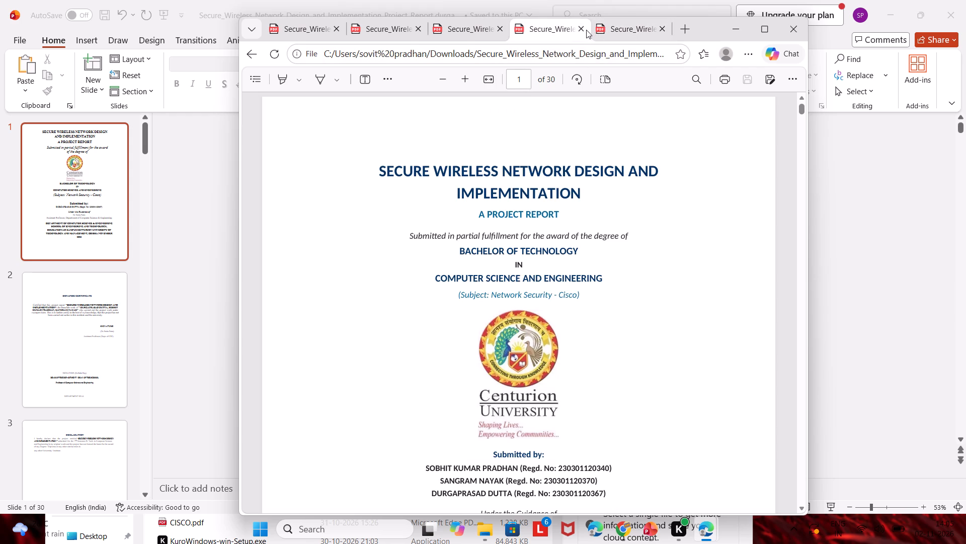
left_click(585, 30)
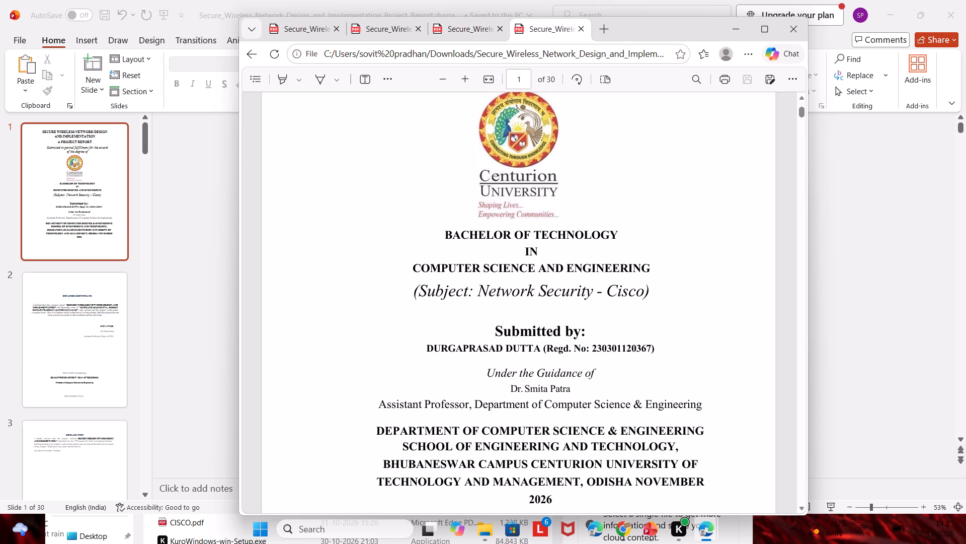
left_click(731, 18)
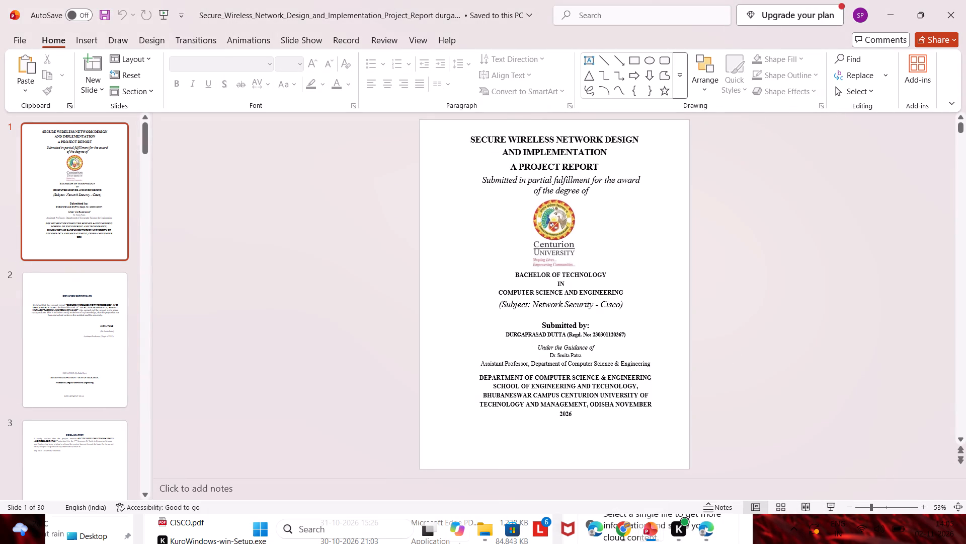
Check the student details in the newly exported "durga" PDF and the original report PDF from the Downloads folder.
left_click(488, 529)
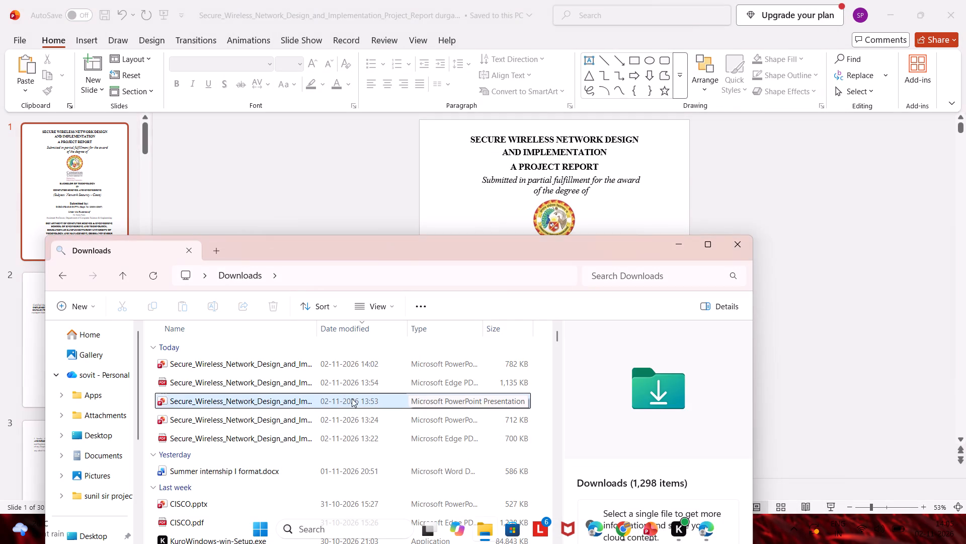
scroll(230, 359, "up", 7)
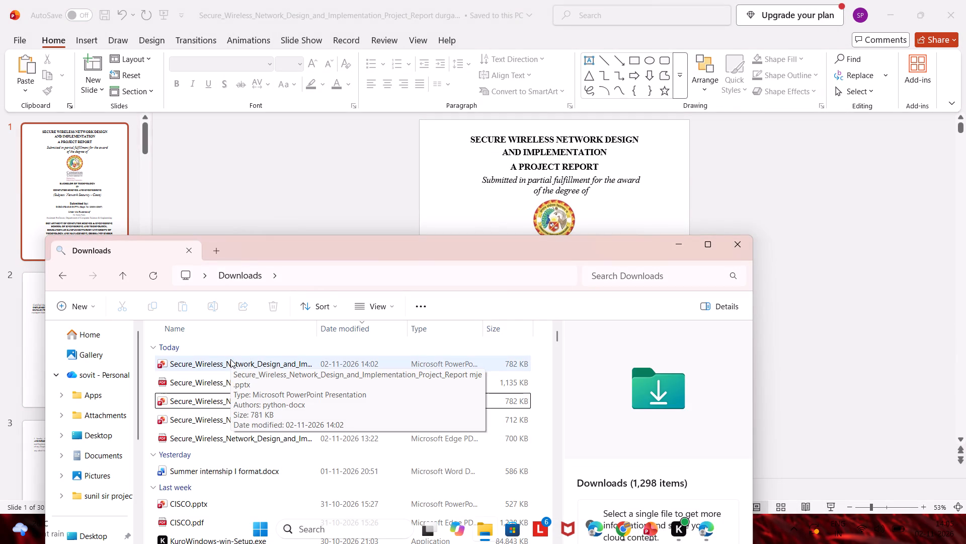
left_click(710, 244)
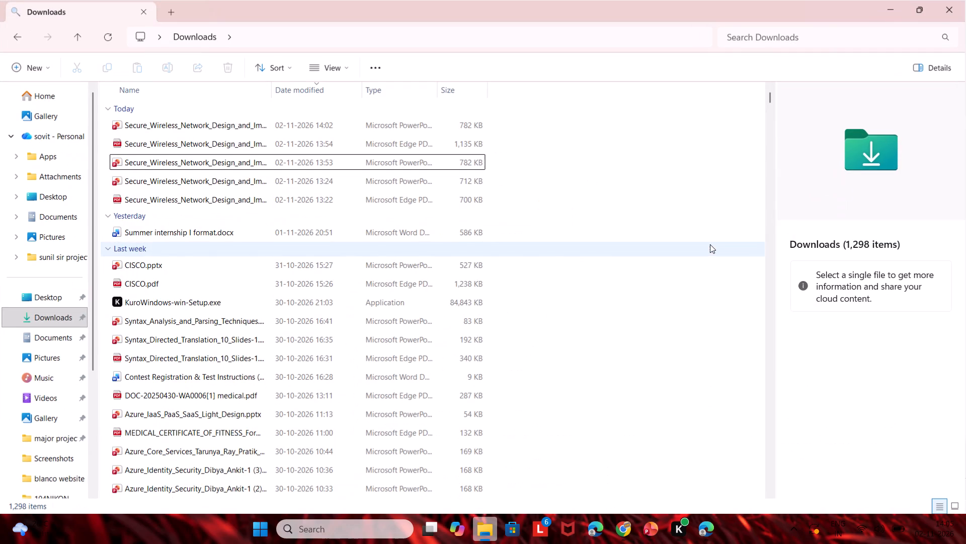
scroll(347, 271, "up", 10)
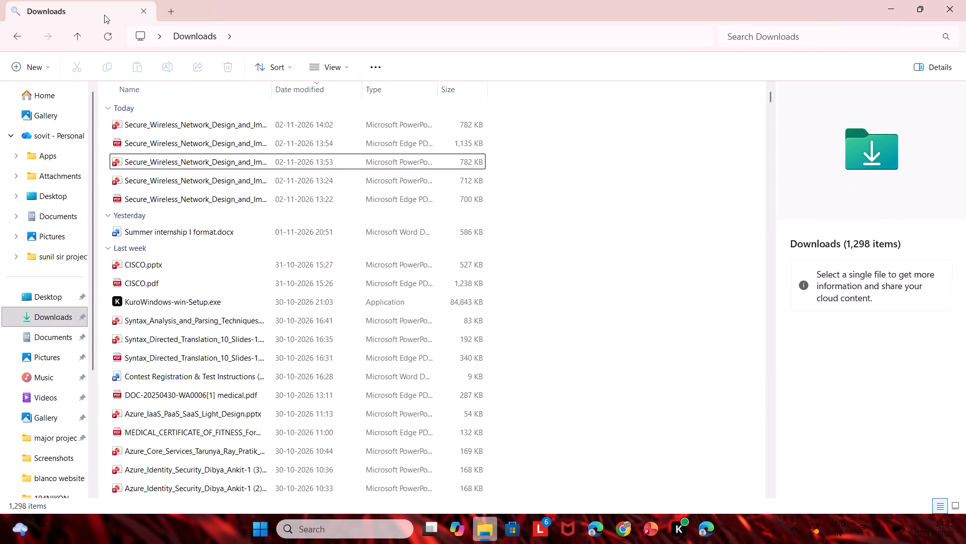
left_click(115, 31)
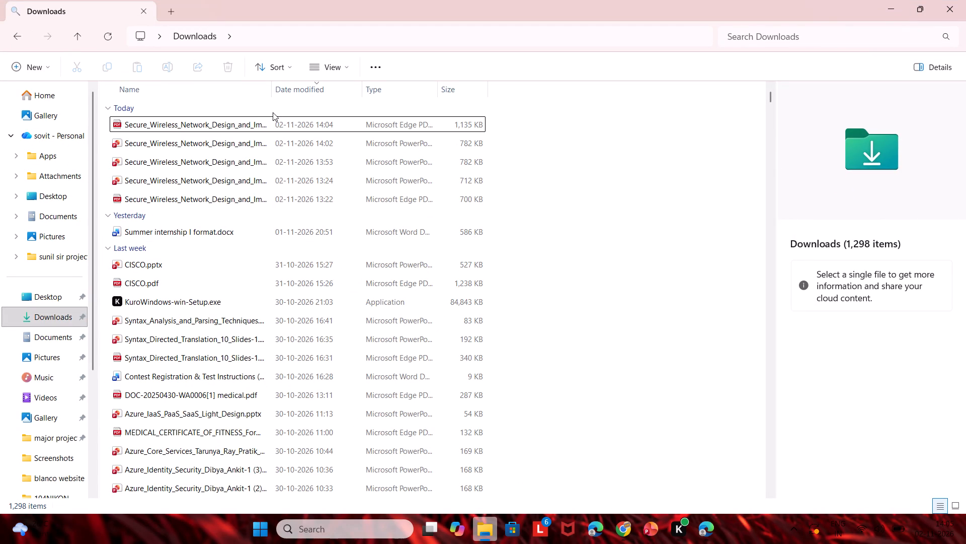
double_click(258, 127)
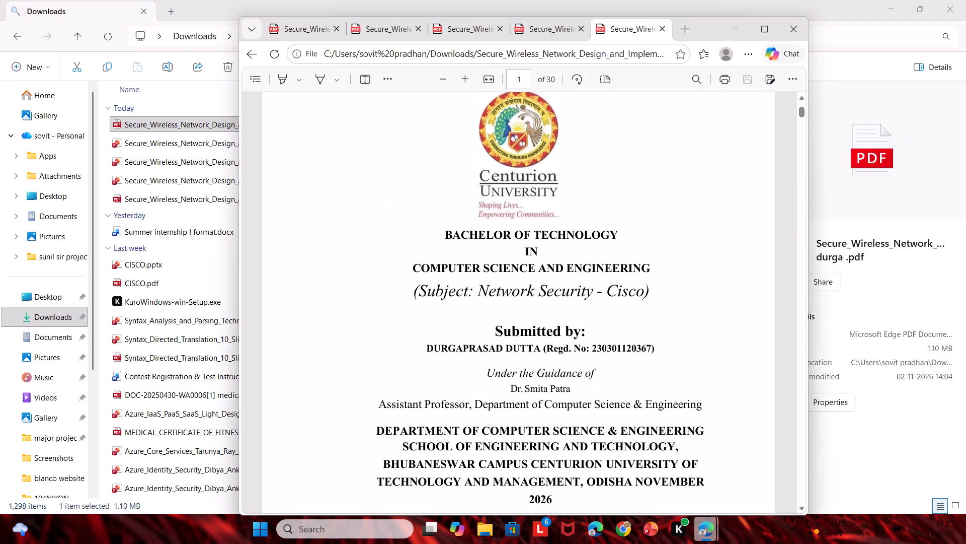
scroll(503, 281, "down", 17)
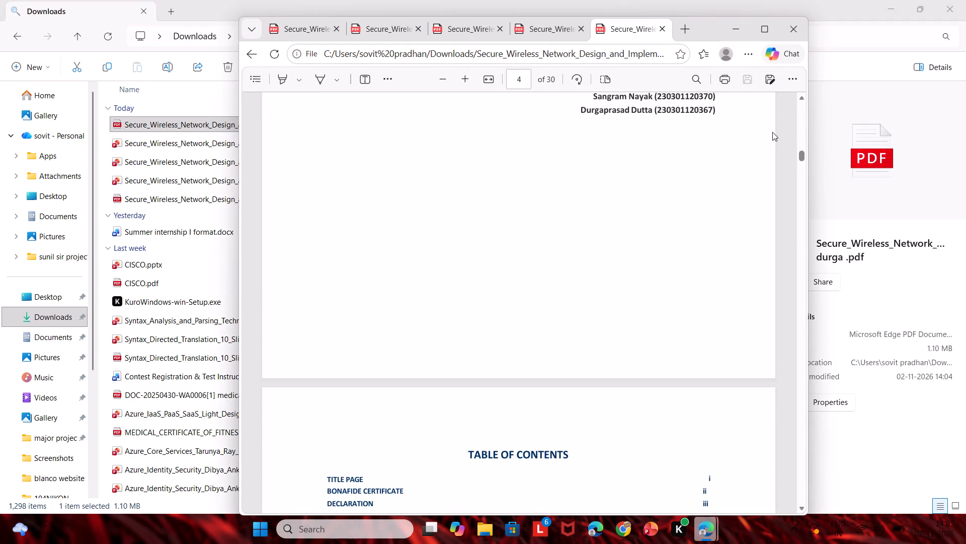
left_click(734, 24)
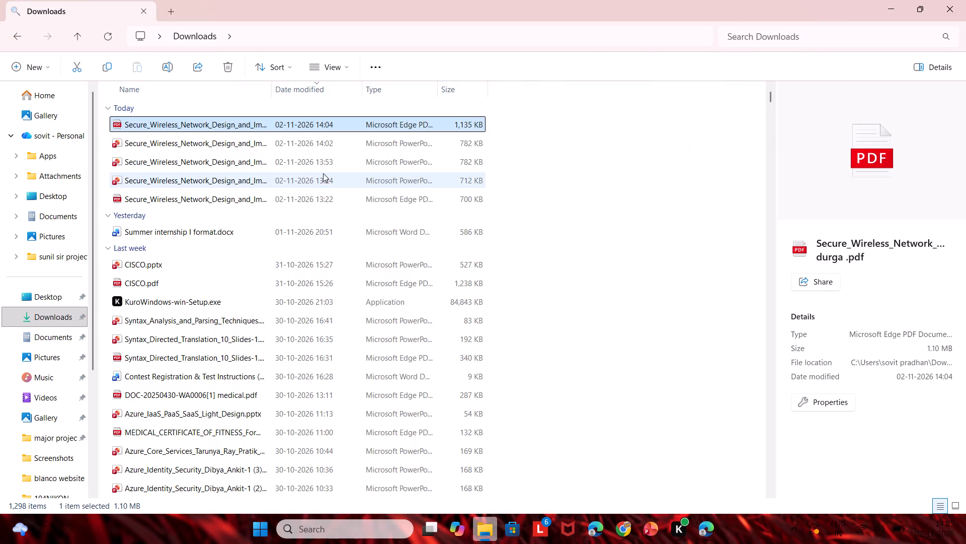
double_click(256, 204)
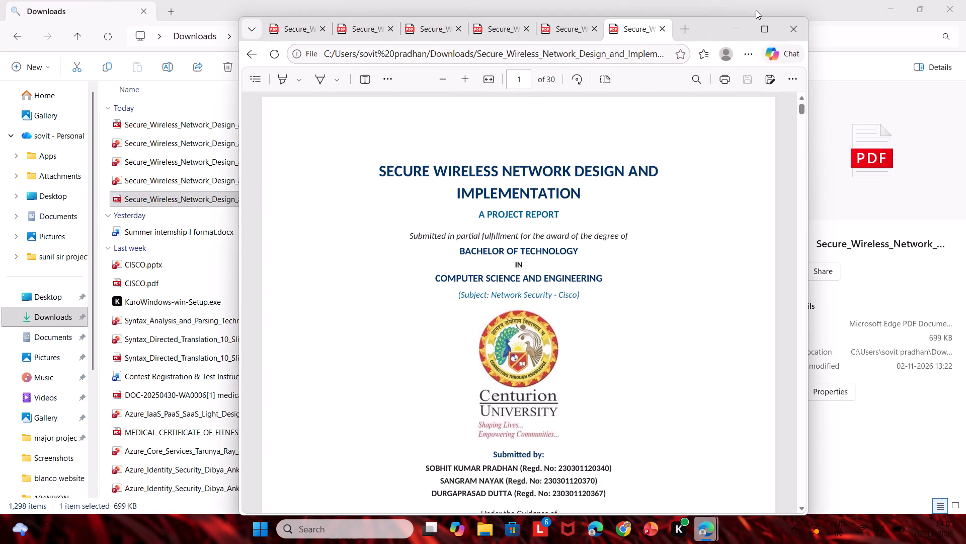
left_click(735, 38)
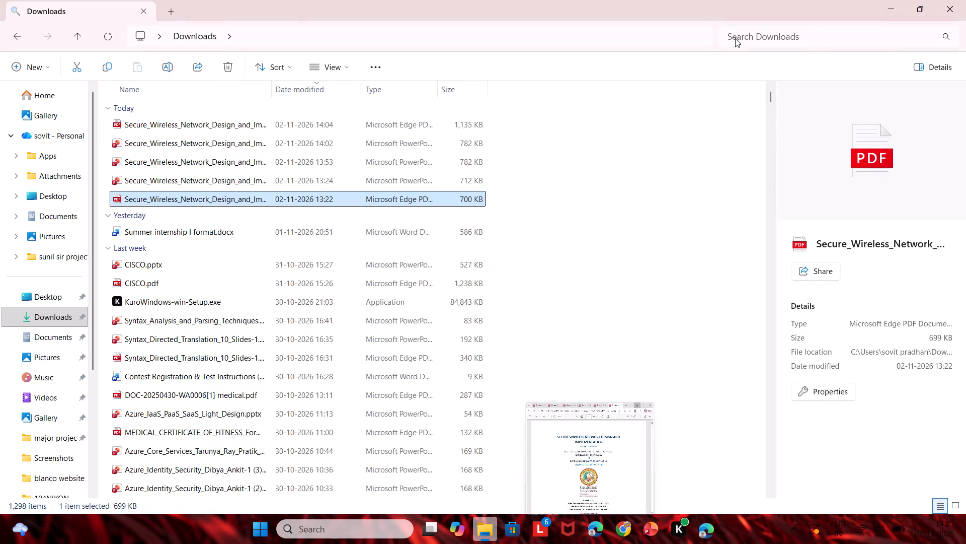
scroll(352, 146, "up", 3)
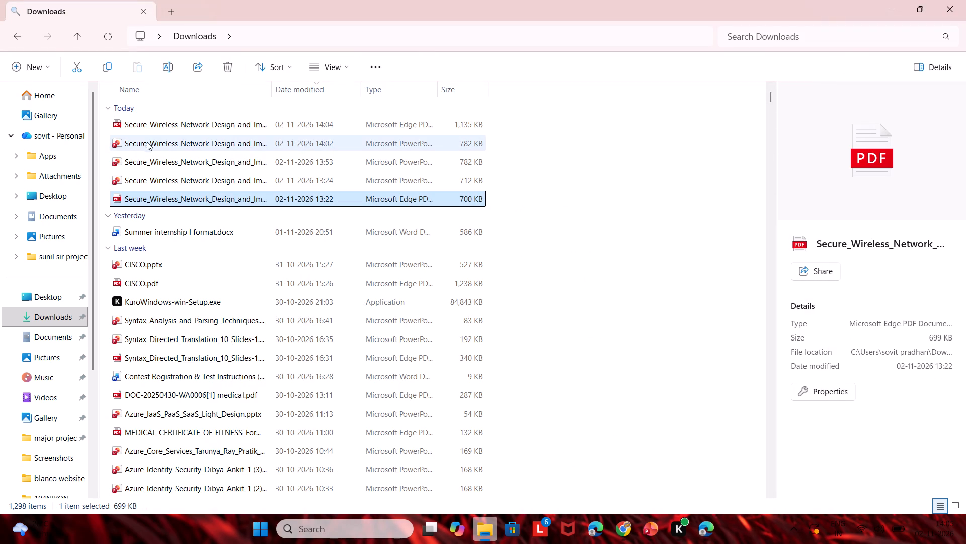
Open the "durga", original and "mje" report presentations from Downloads one by one to compare the student details on their covers.
double_click(136, 169)
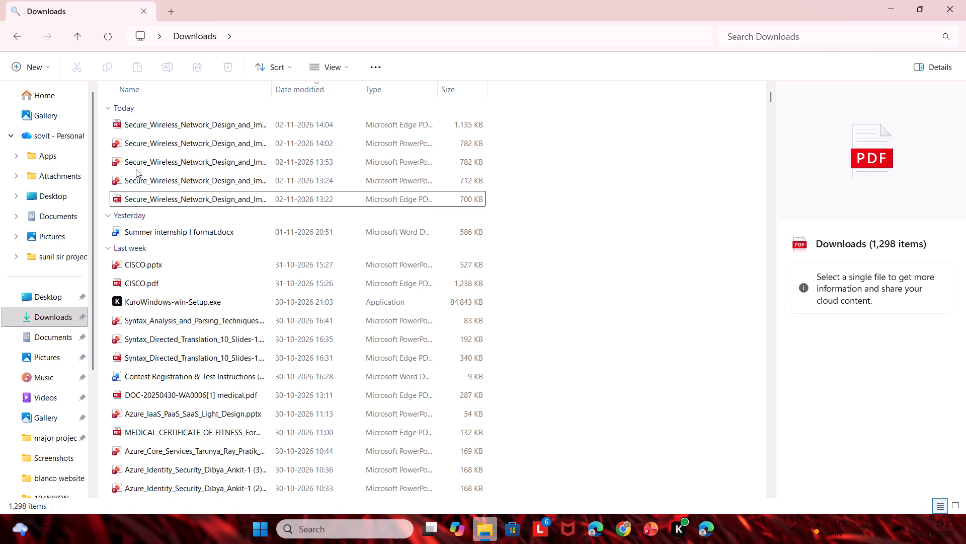
double_click(152, 156)
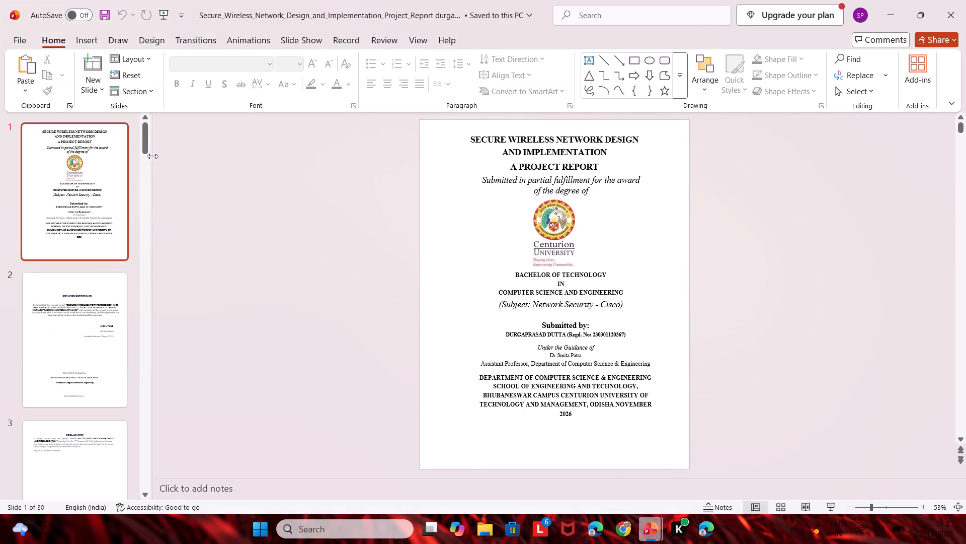
left_click(893, 21)
double_click(269, 176)
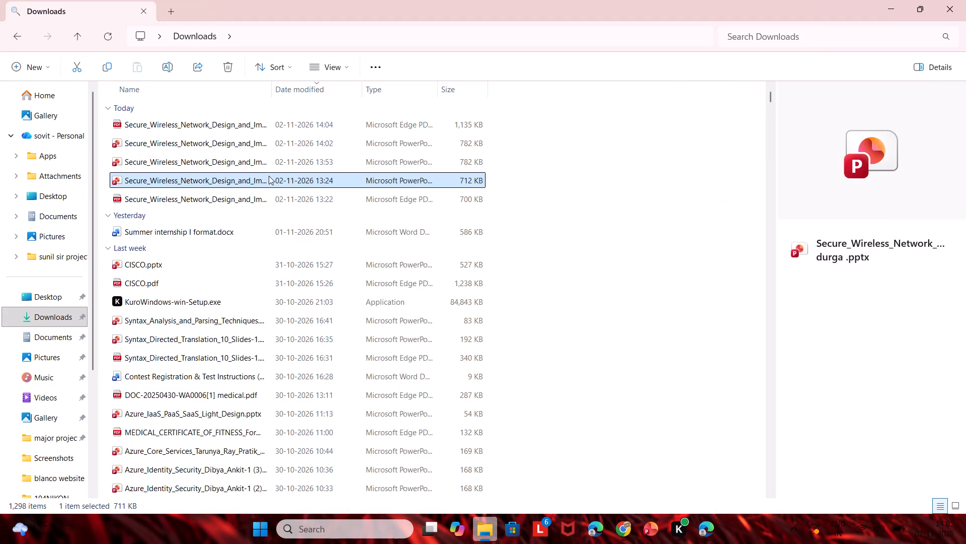
double_click(269, 176)
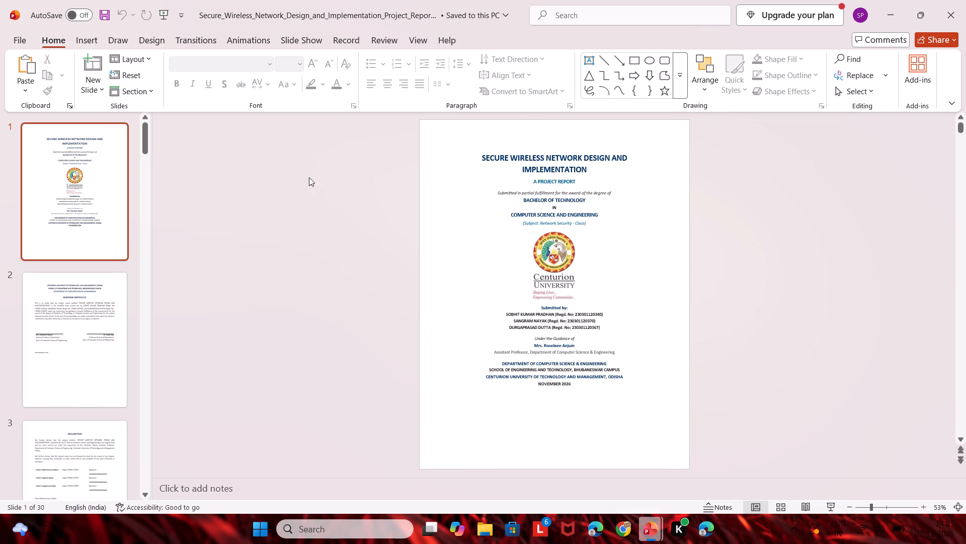
left_click(897, 23)
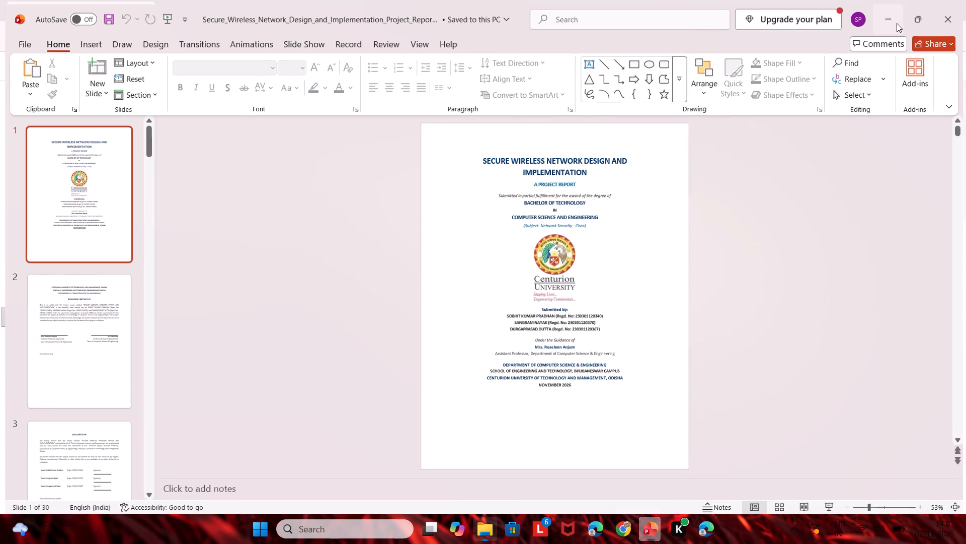
triple_click(217, 143)
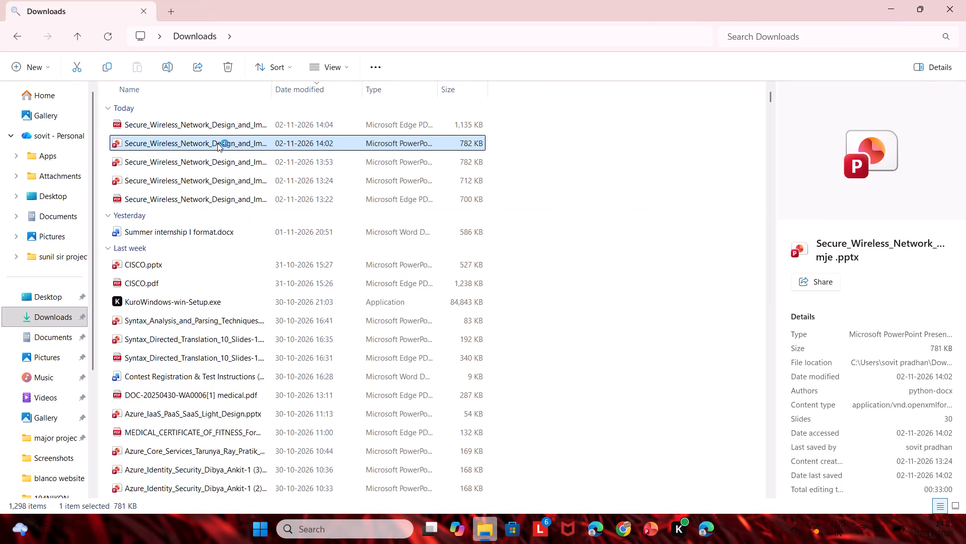
double_click(217, 143)
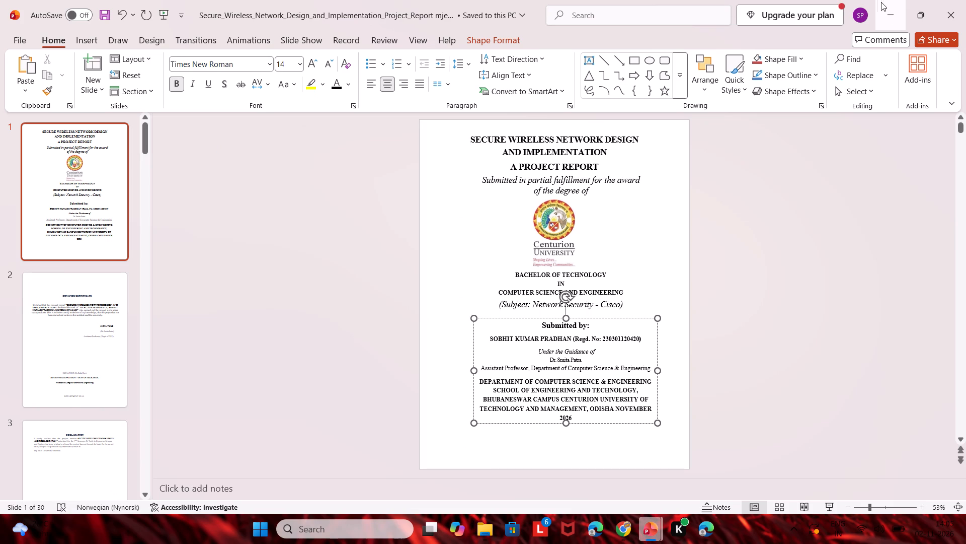
left_click(891, 12)
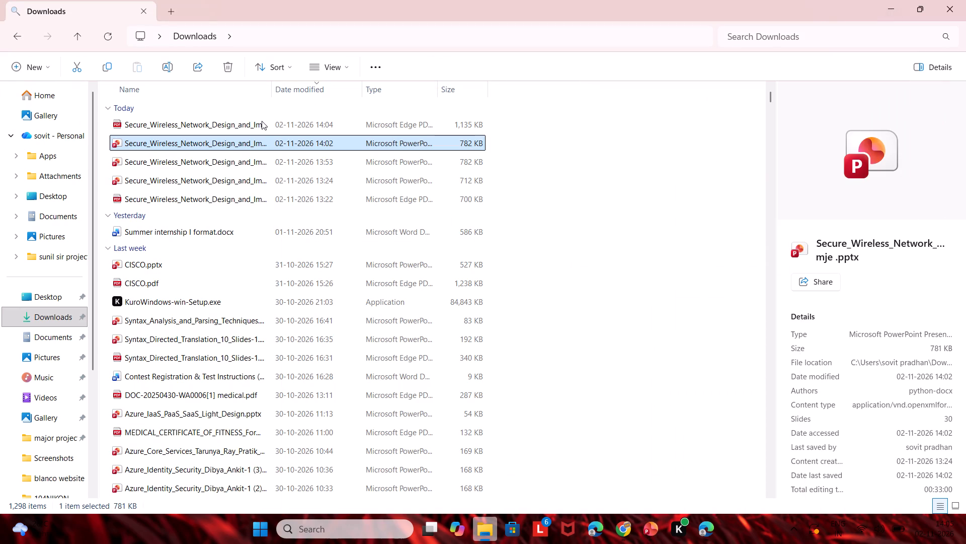
Open the "durga" report PDF from Downloads and review the student details on its cover and front-matter pages.
double_click(260, 121)
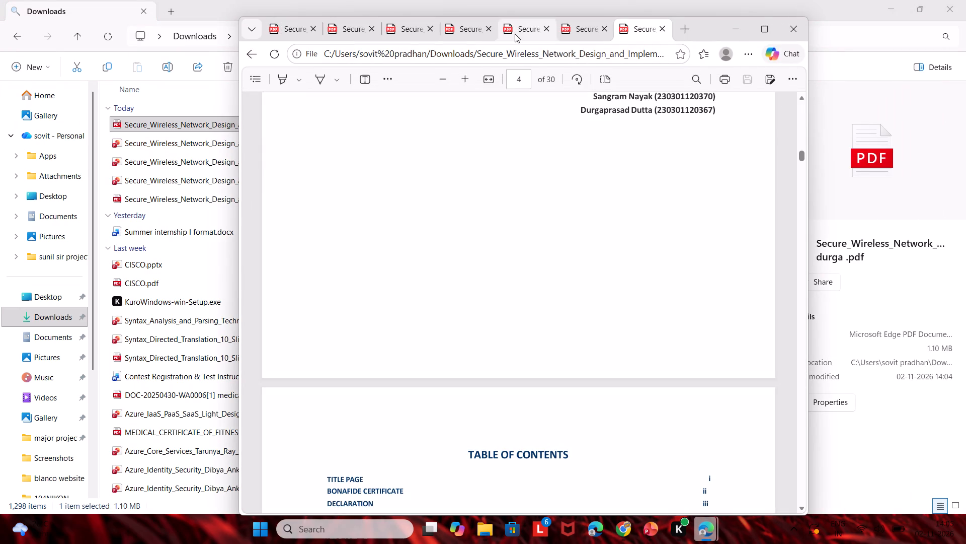
scroll(486, 255, "up", 16)
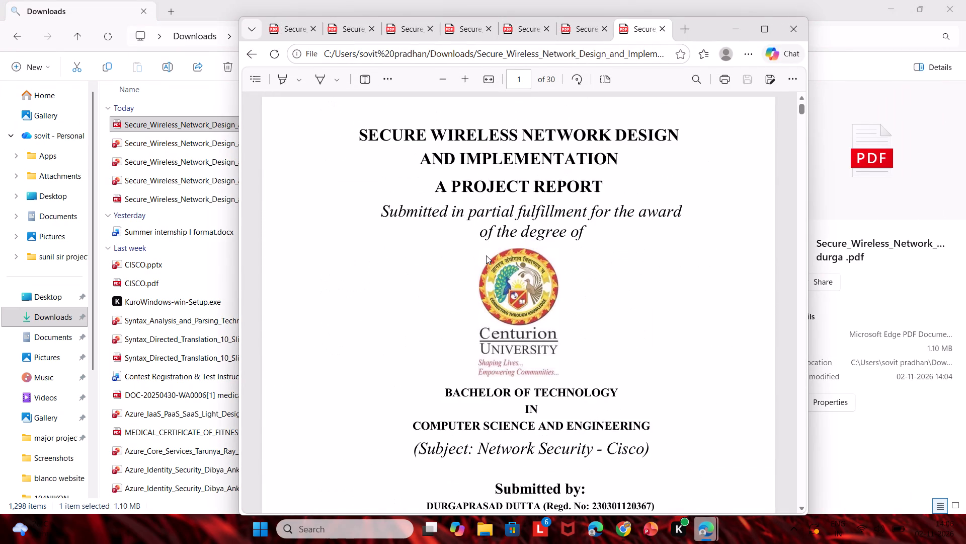
scroll(486, 255, "up", 8)
scroll(486, 255, "down", 13)
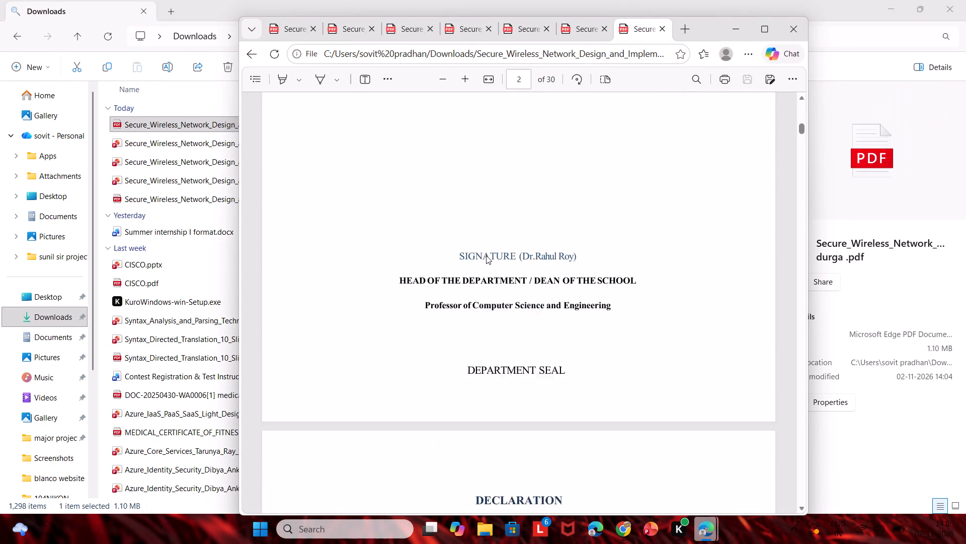
scroll(486, 255, "down", 6)
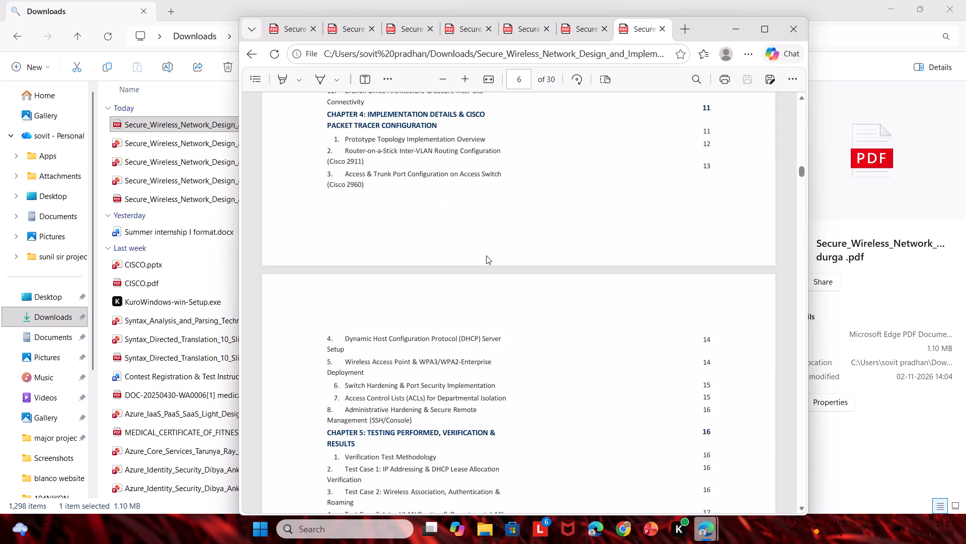
scroll(486, 255, "right", 4)
scroll(486, 255, "down", 6)
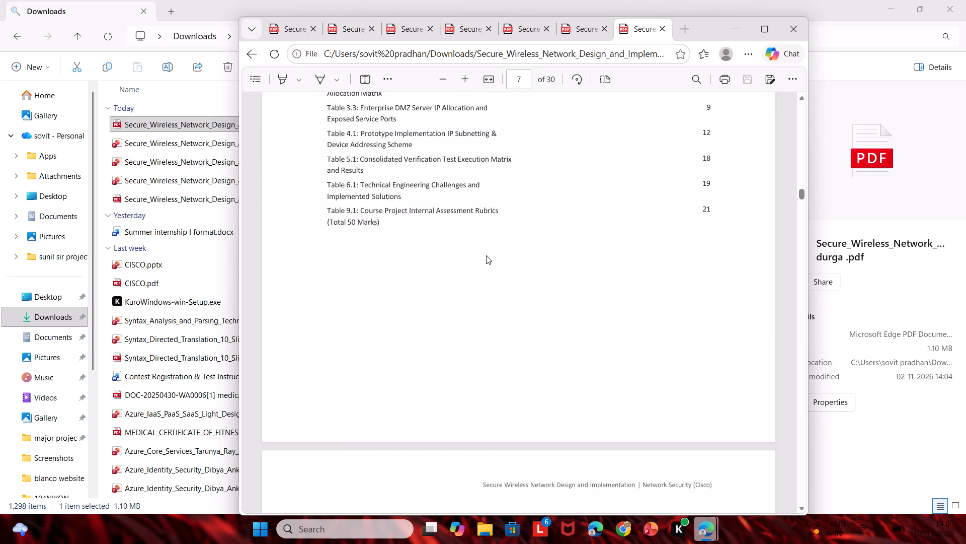
scroll(486, 255, "up", 8)
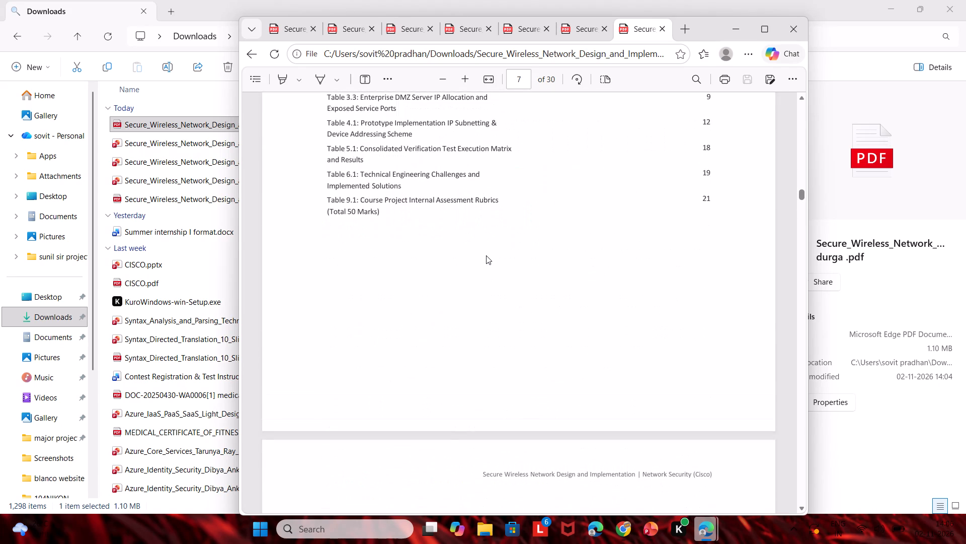
scroll(486, 255, "up", 8)
left_click(486, 255)
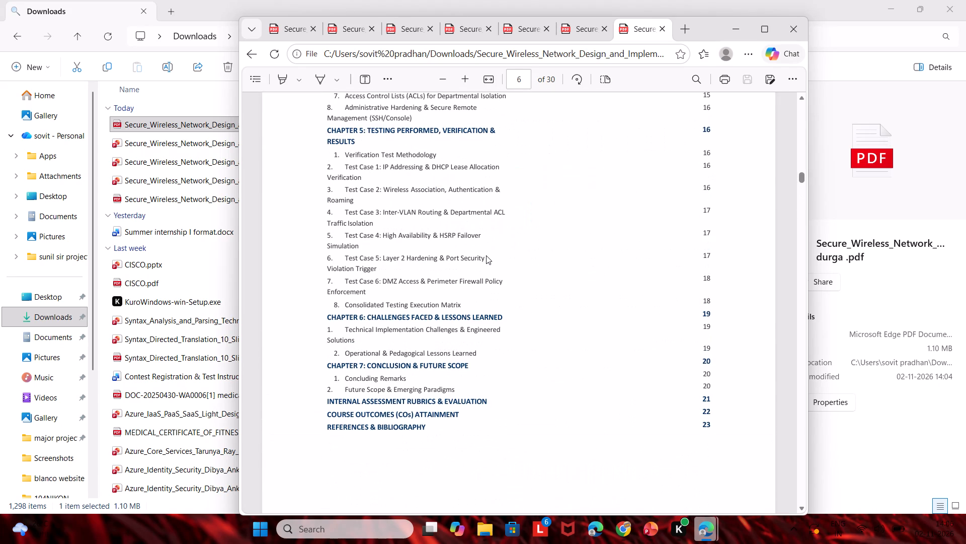
scroll(486, 255, "up", 9)
scroll(486, 255, "down", 6)
scroll(486, 255, "up", 16)
scroll(486, 255, "up", 8)
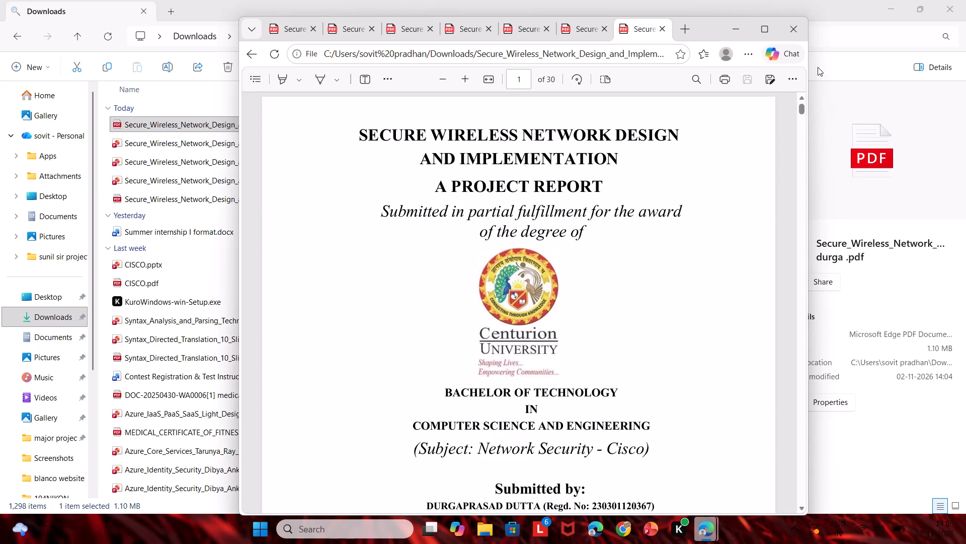
left_click(737, 35)
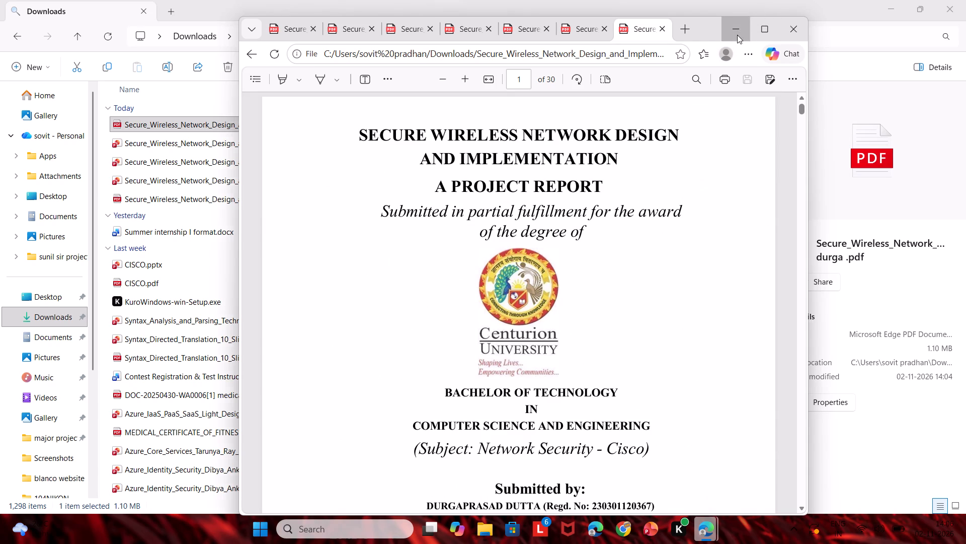
Open the "mje" report presentation and export it to Downloads as a PDF with its file name ending changed to "mj3".
double_click(182, 146)
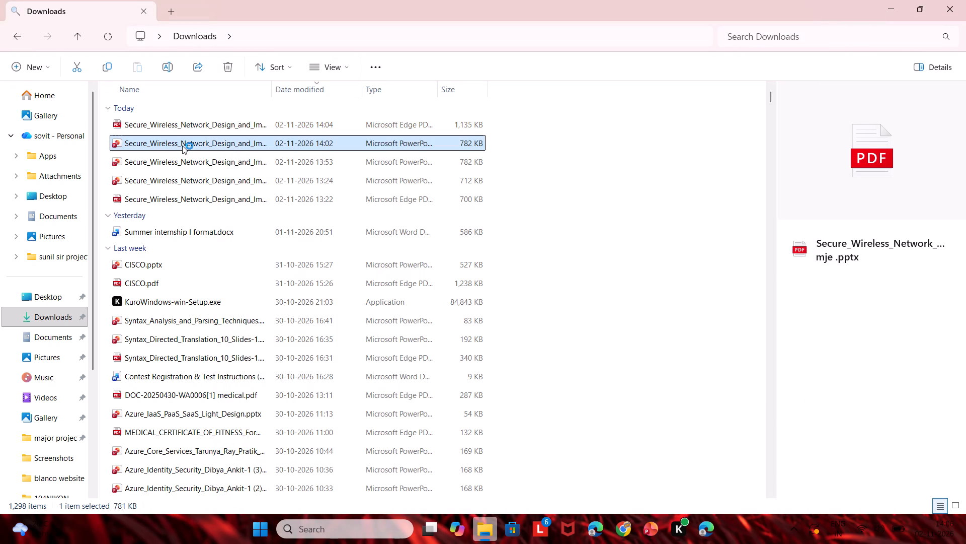
left_click(182, 146)
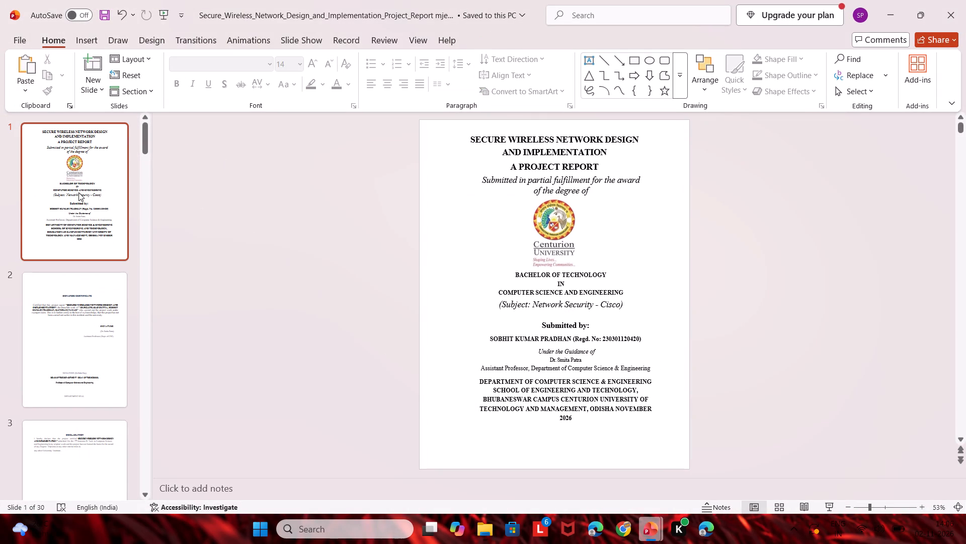
left_click(22, 42)
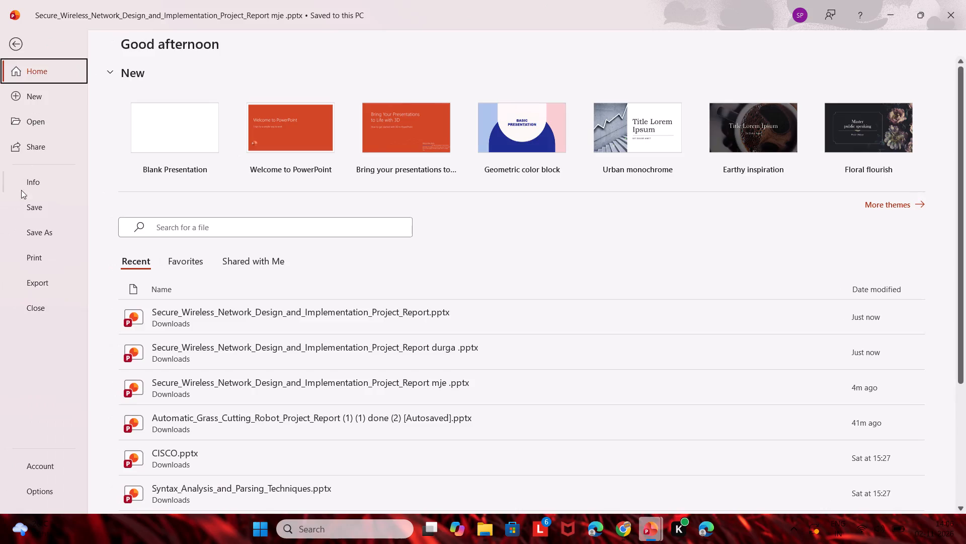
left_click(30, 231)
left_click(455, 155)
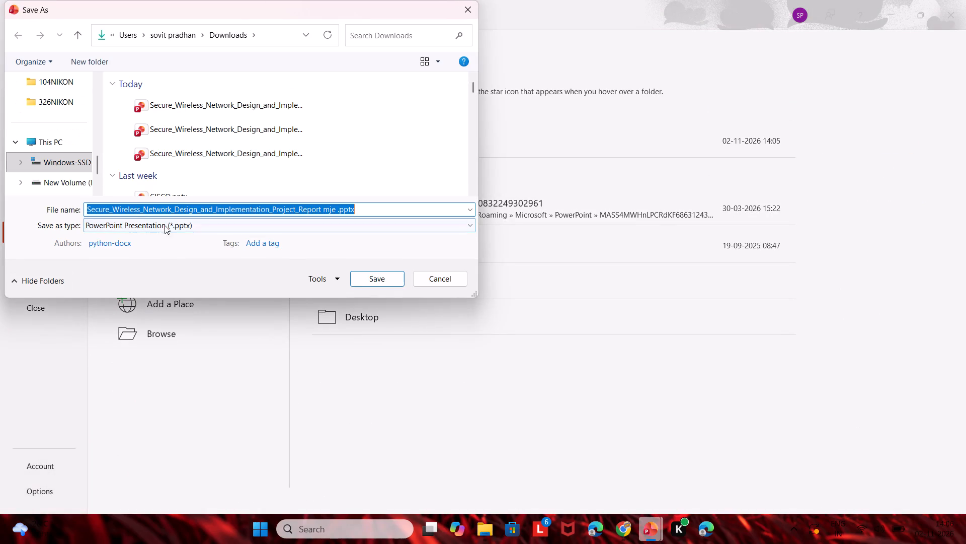
left_click(206, 228)
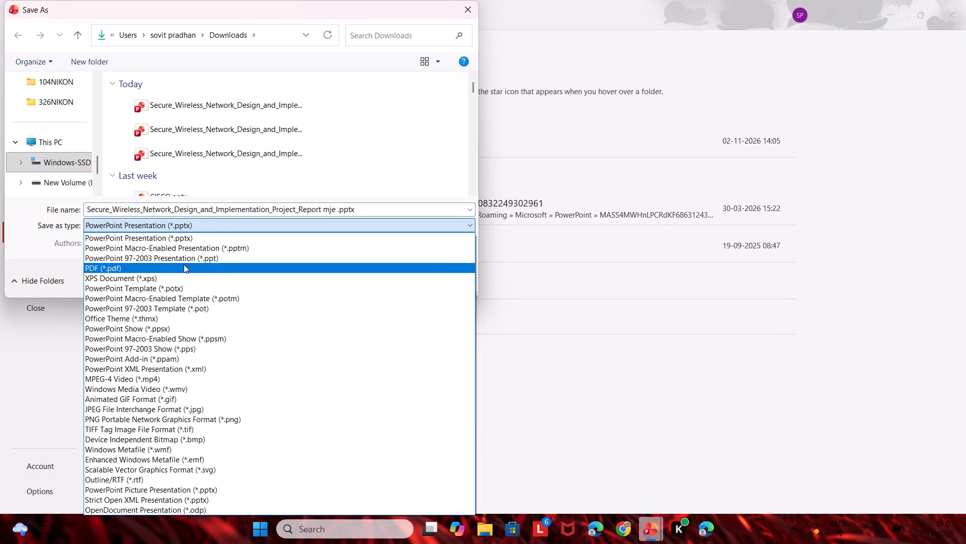
left_click(184, 264)
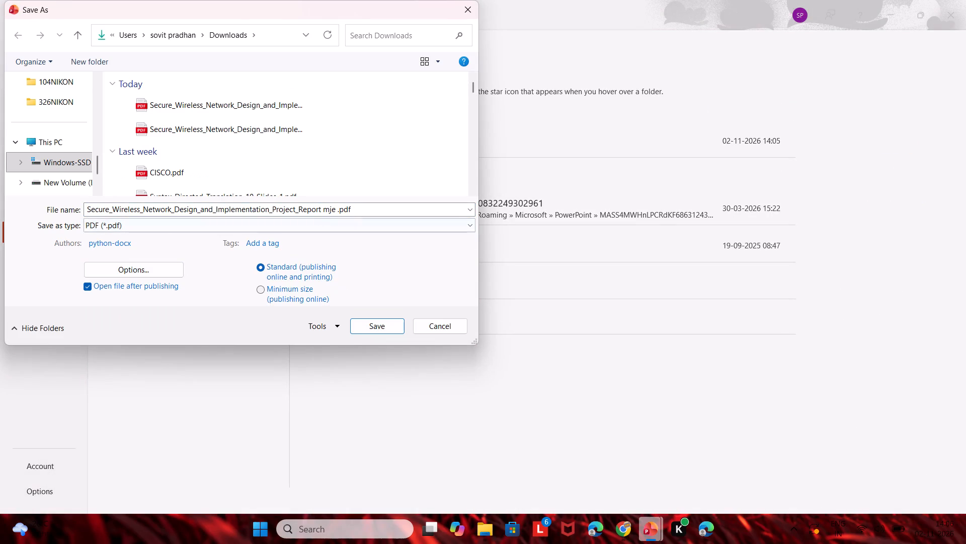
left_click(328, 209)
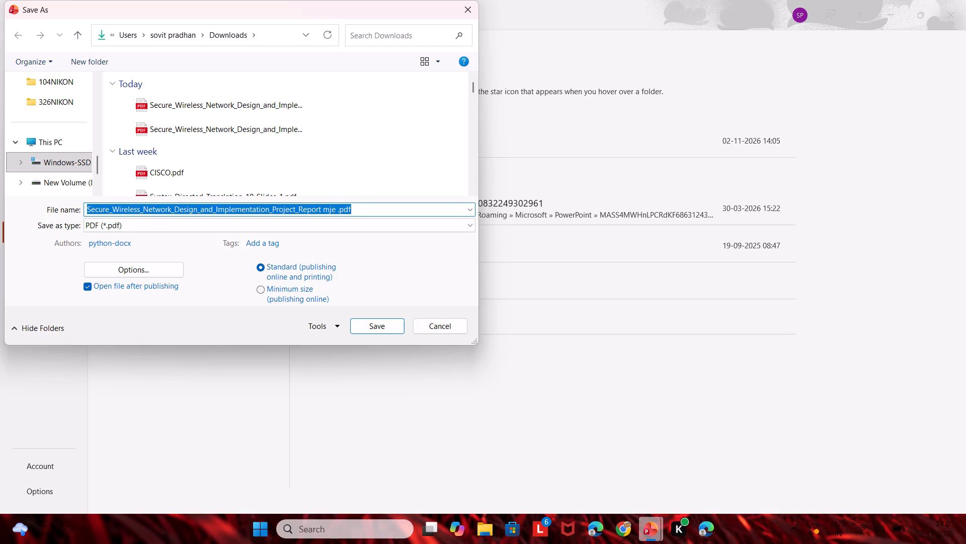
left_click(337, 211)
left_click(334, 212)
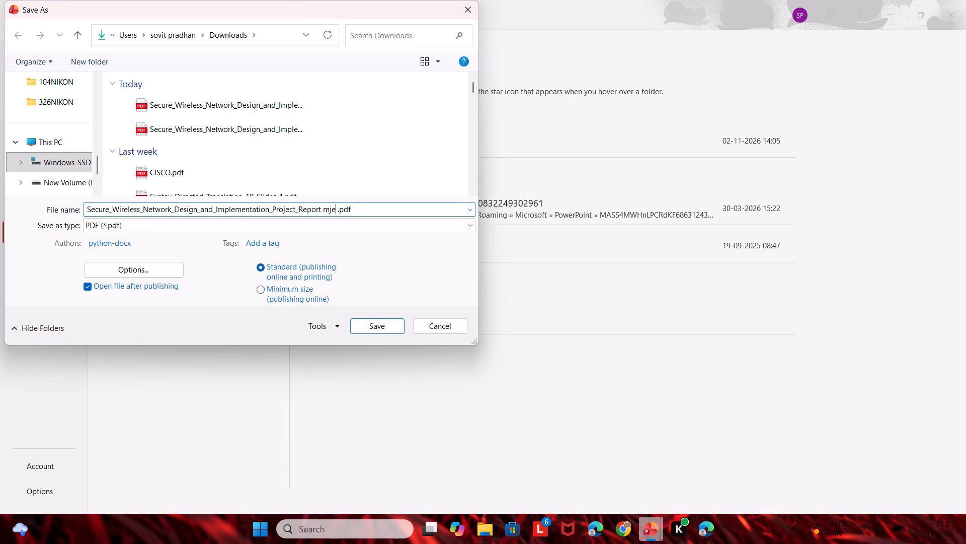
key("BackSpace")
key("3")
key("Return")
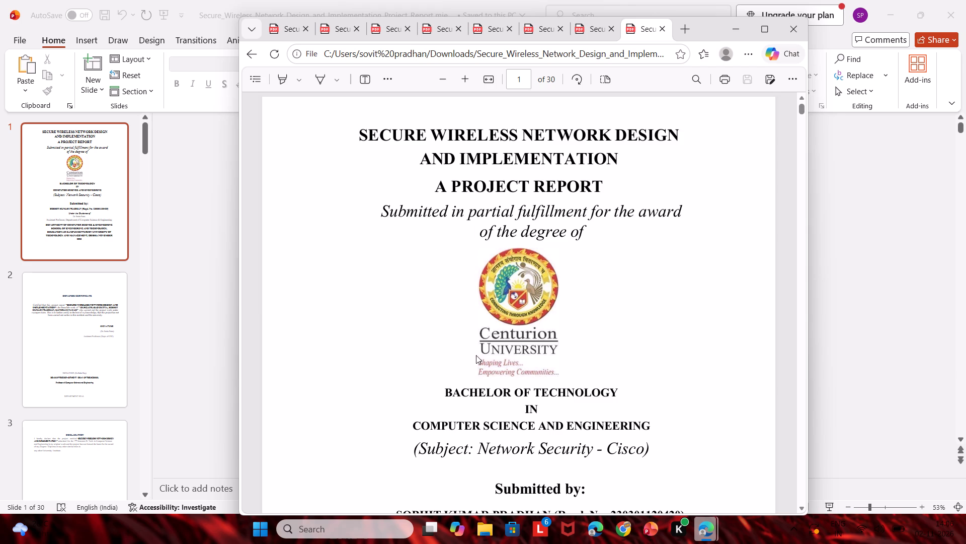
Compare the student details on the covers of the newly exported PDF, the "durga" PDF and the original report PDF.
scroll(476, 355, "down", 3)
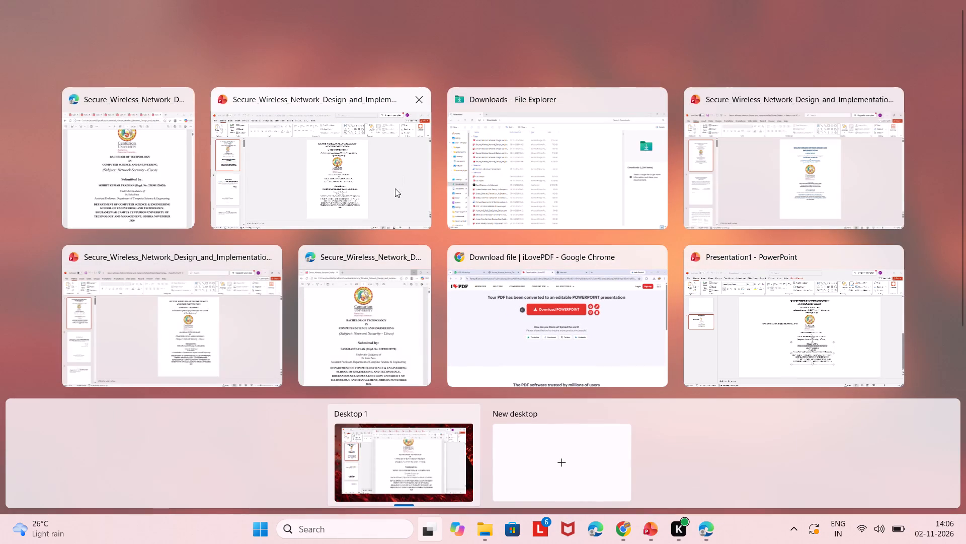
left_click(492, 518)
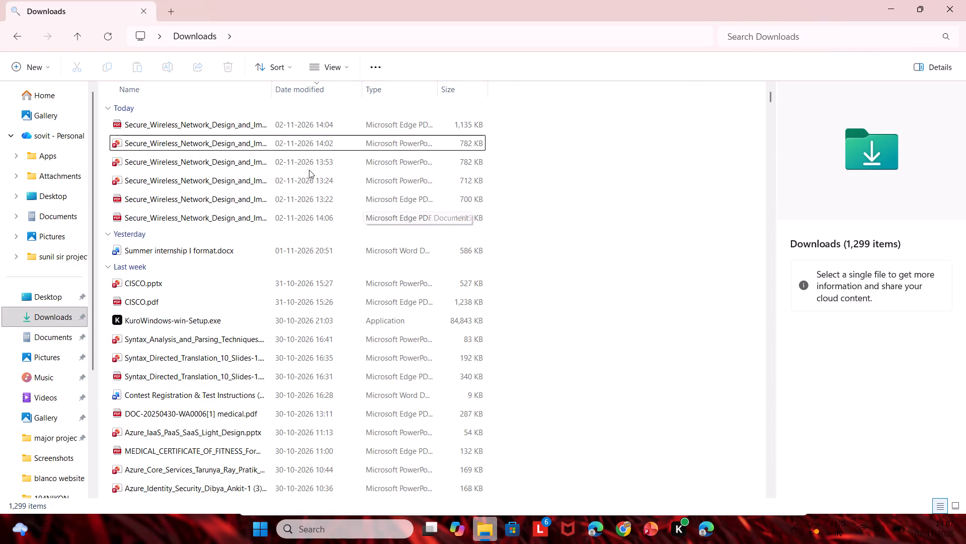
scroll(309, 170, "up", 7)
triple_click(195, 125)
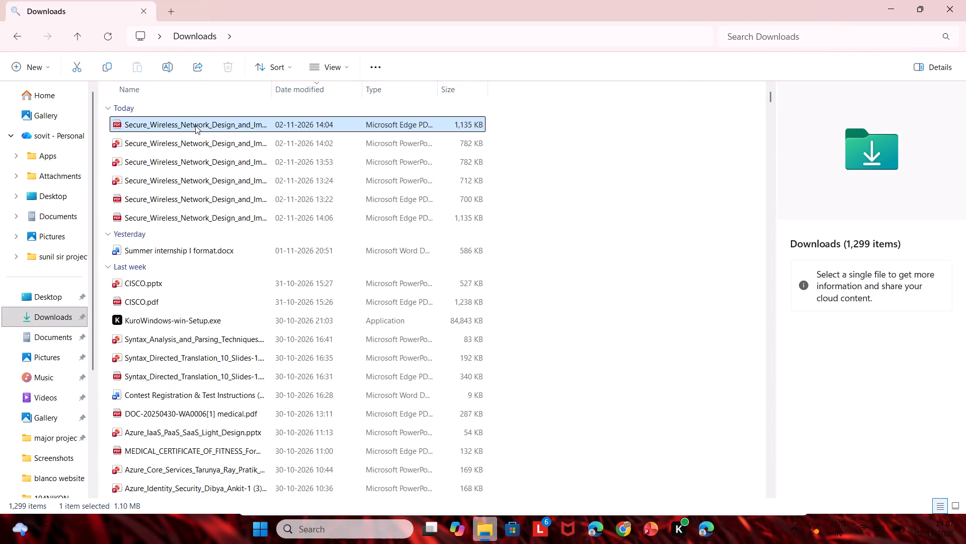
double_click(218, 122)
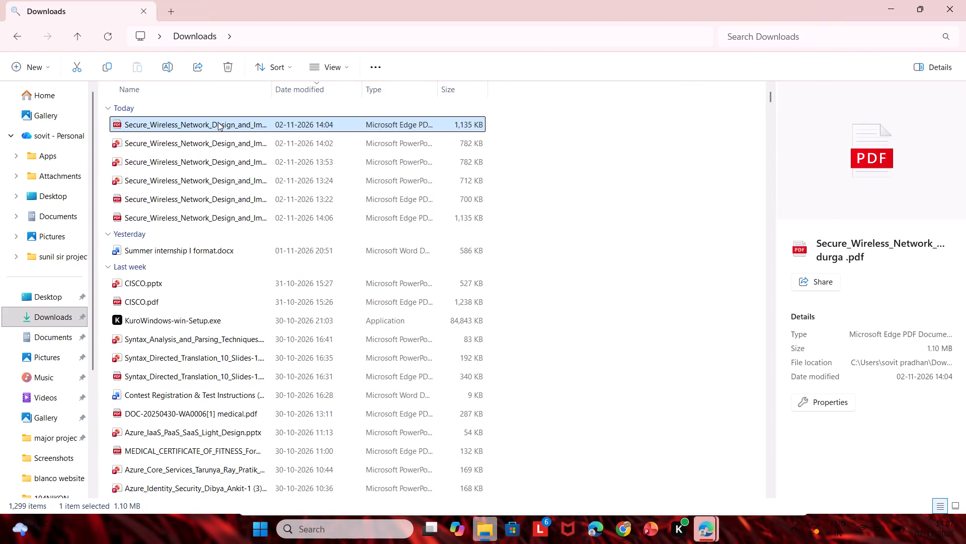
scroll(510, 206, "down", 1)
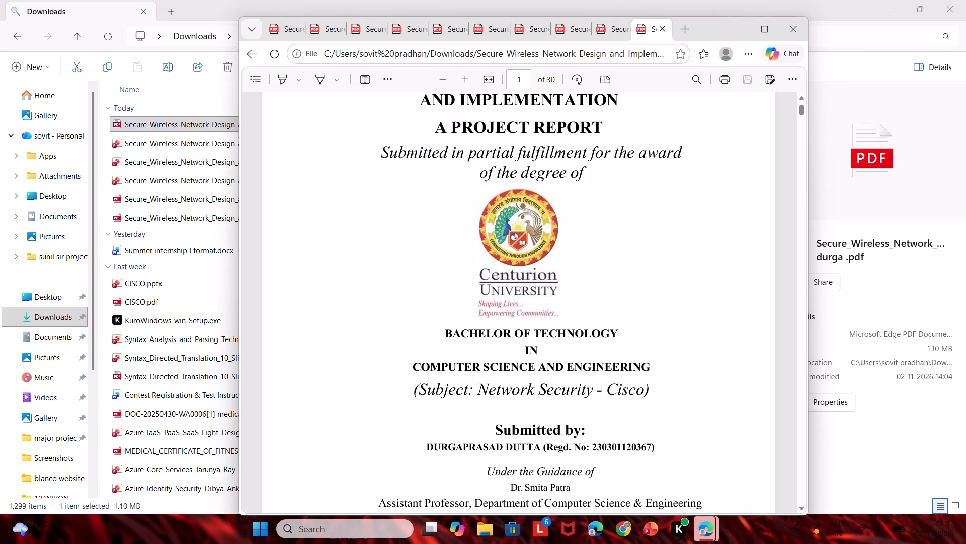
left_click(745, 29)
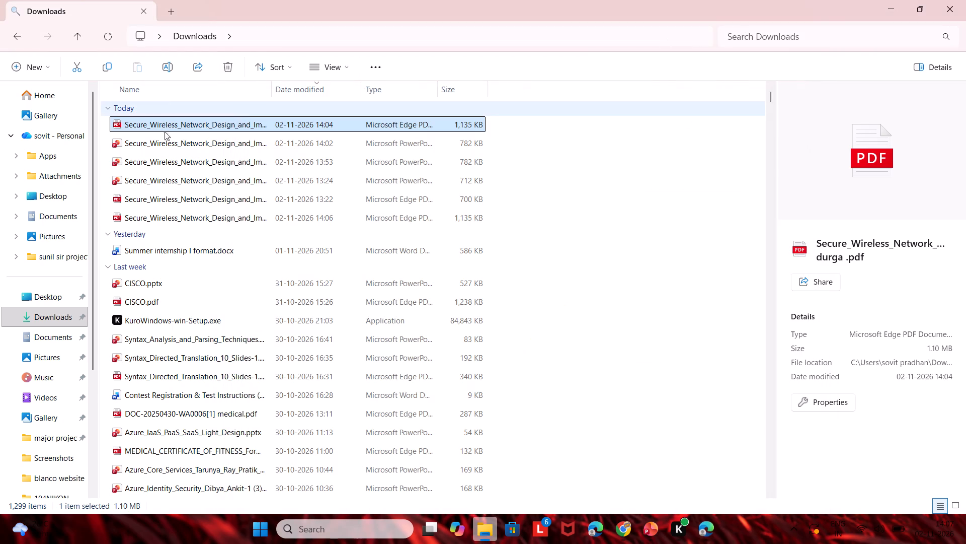
triple_click(198, 194)
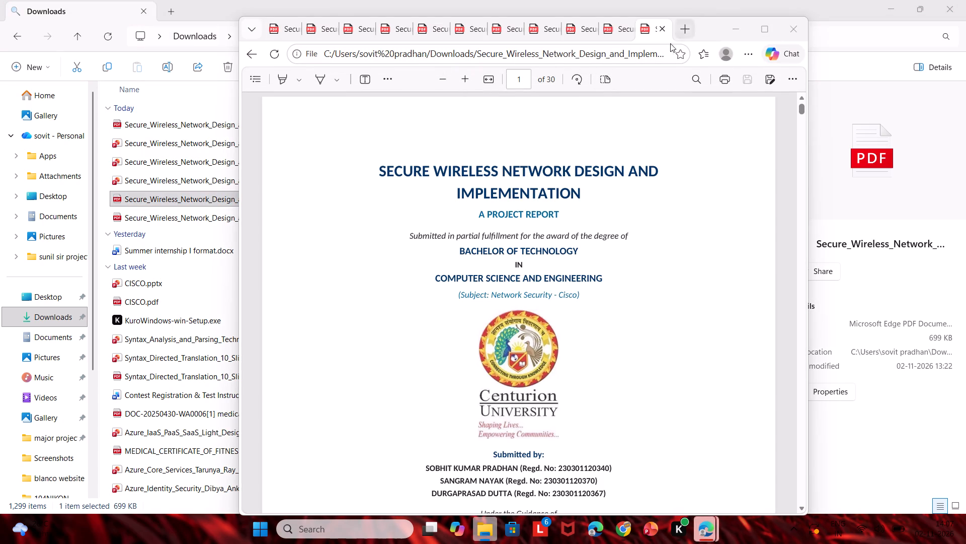
left_click(741, 34)
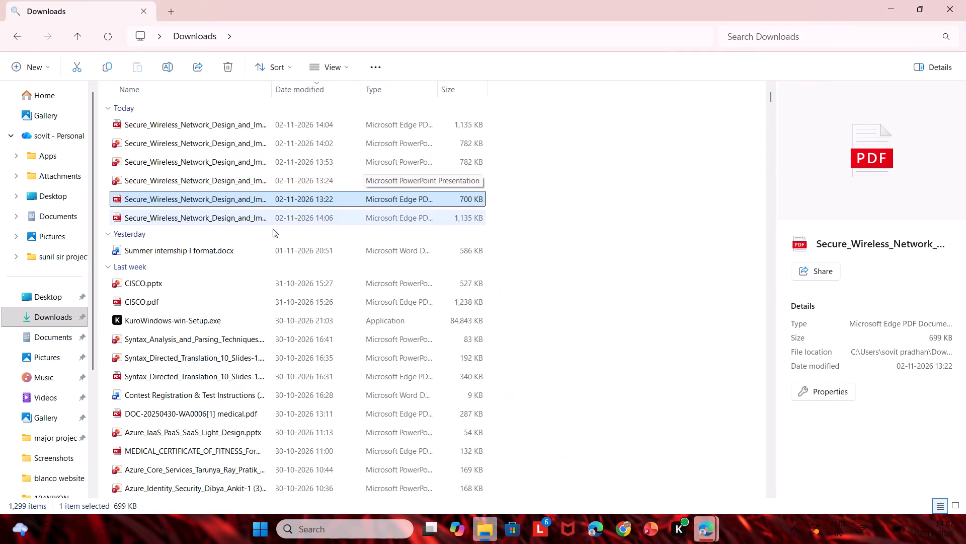
Open the newest PDF copy of the report from Downloads and check its cover page.
triple_click(272, 216)
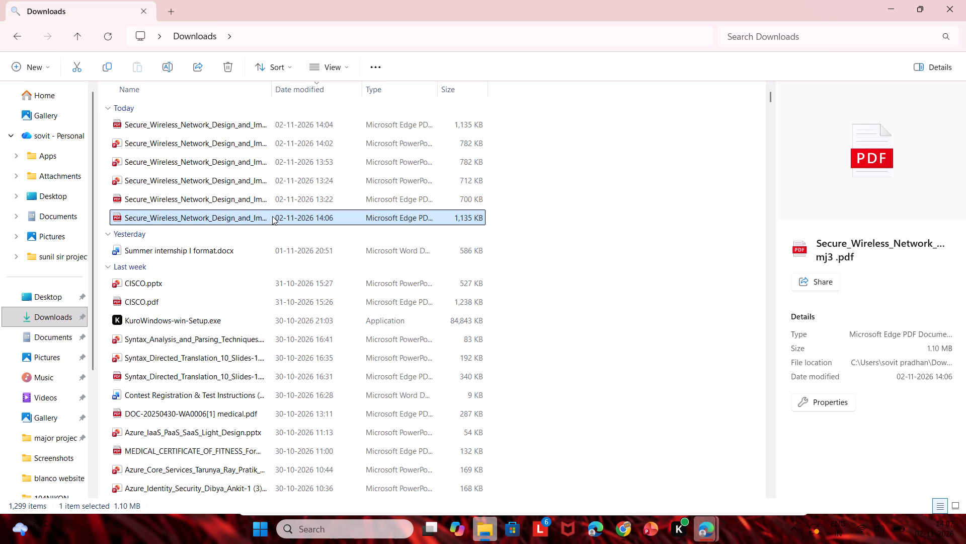
double_click(272, 216)
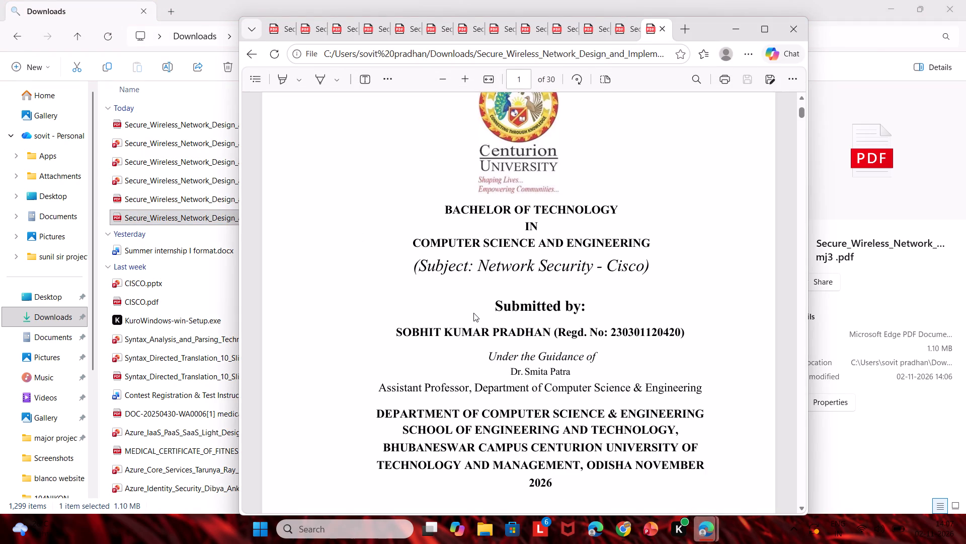
scroll(474, 314, "up", 3)
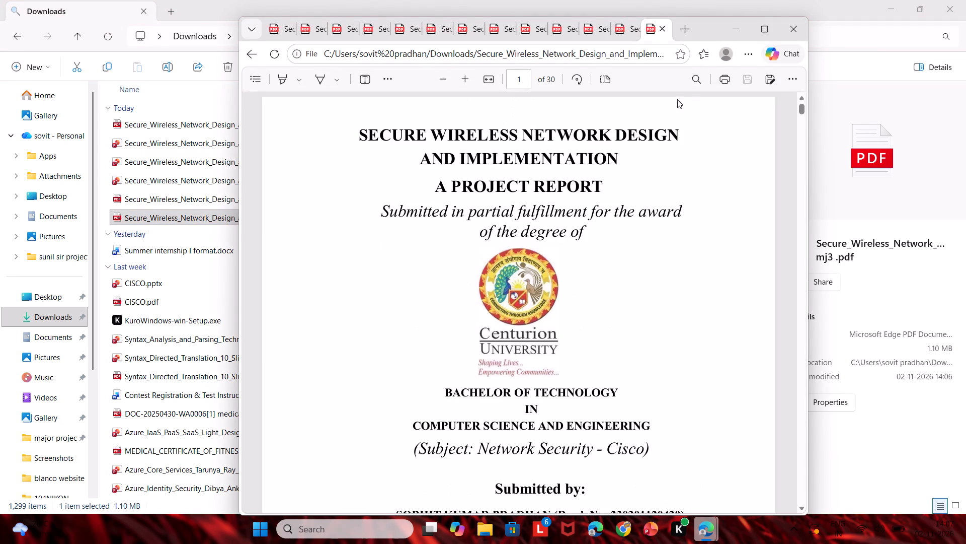
left_click(743, 21)
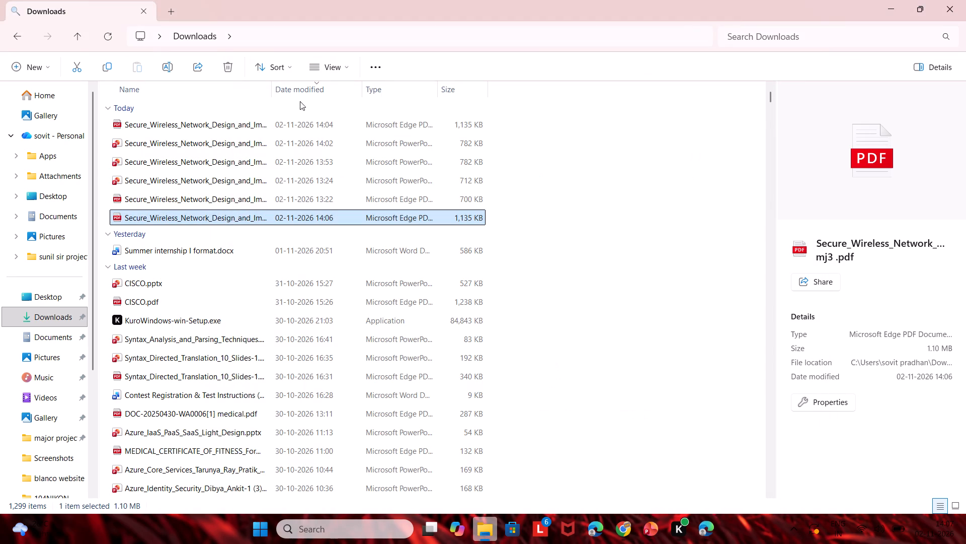
In the "mje" report presentation from Downloads, replace the cover's student name and registration line with the separate line copied from Presentation1's slide 2.
double_click(189, 148)
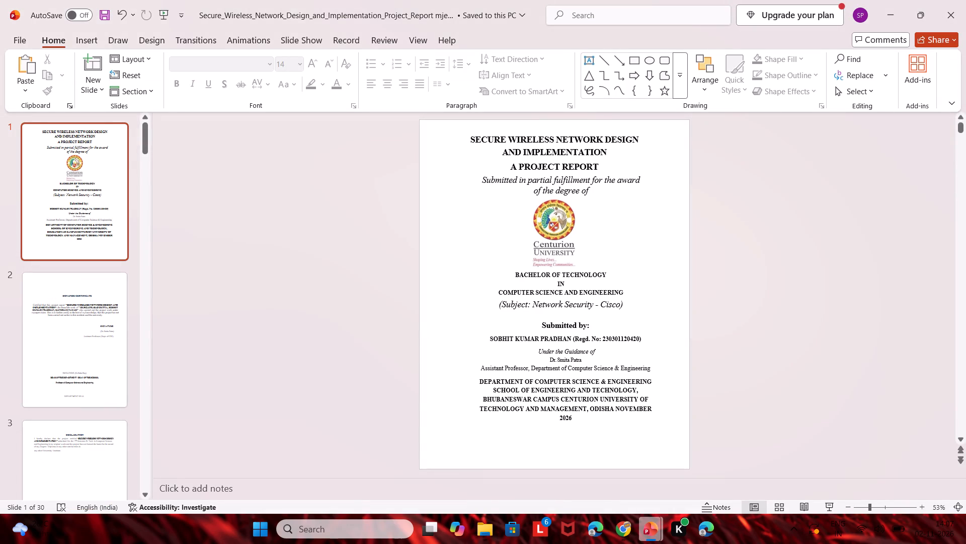
left_click_drag(491, 338, 633, 336)
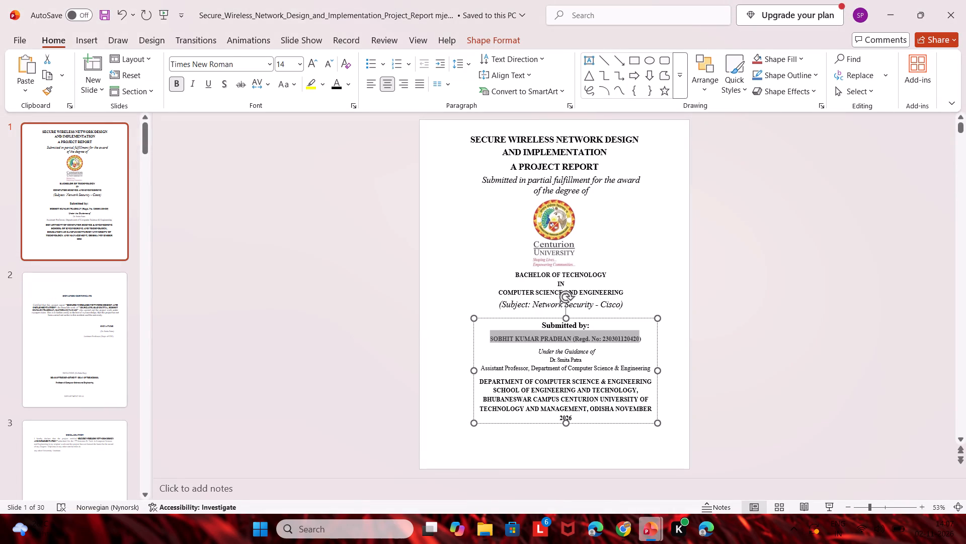
left_click_drag(633, 336, 643, 339)
key("BackSpace")
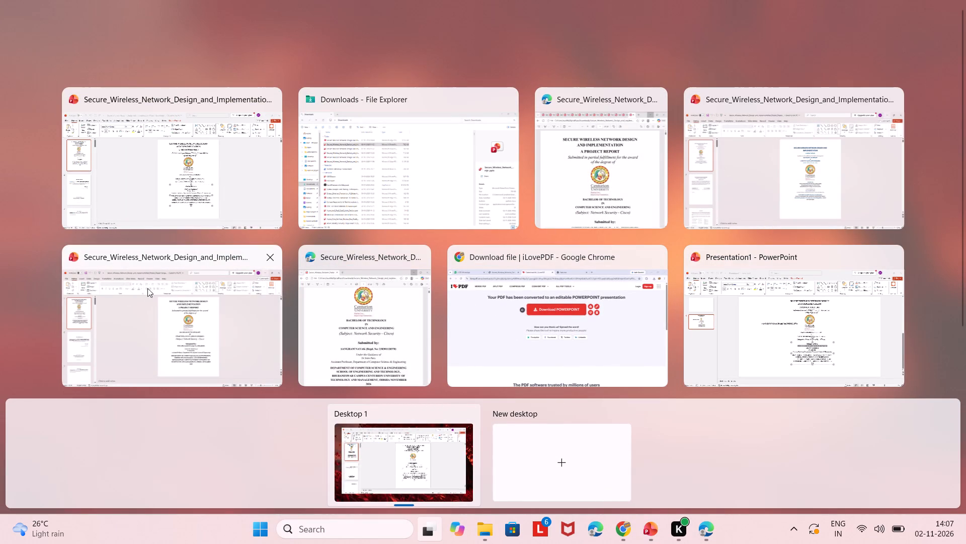
left_click(742, 321)
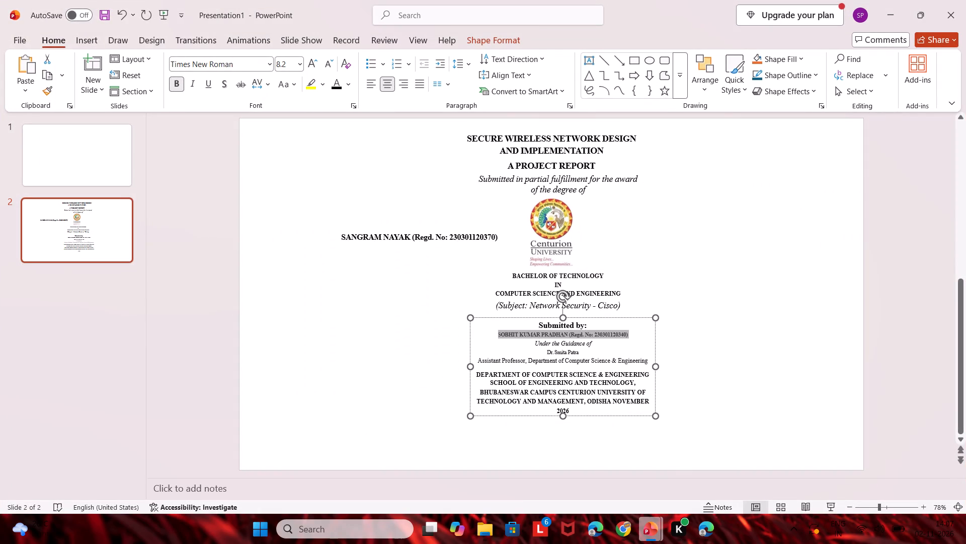
triple_click(393, 240)
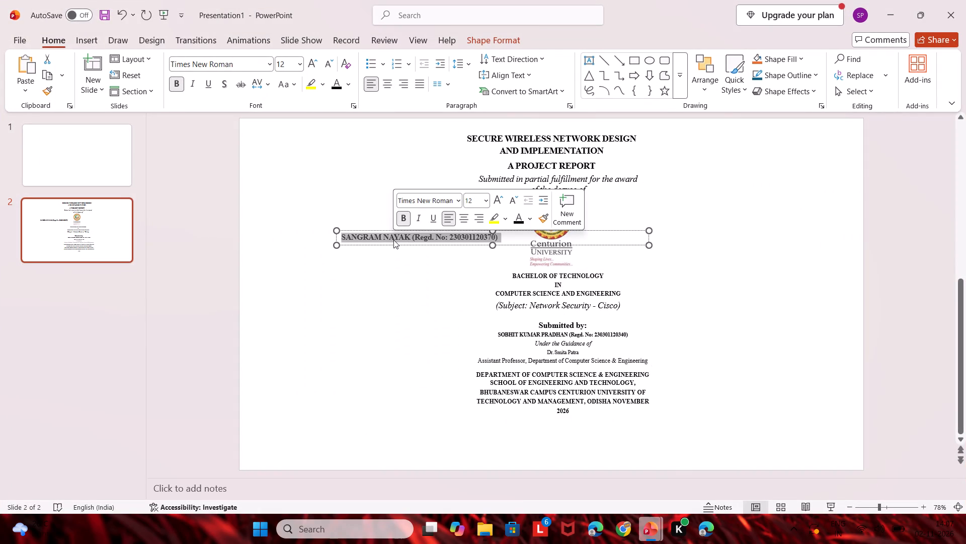
key("ctrl+c")
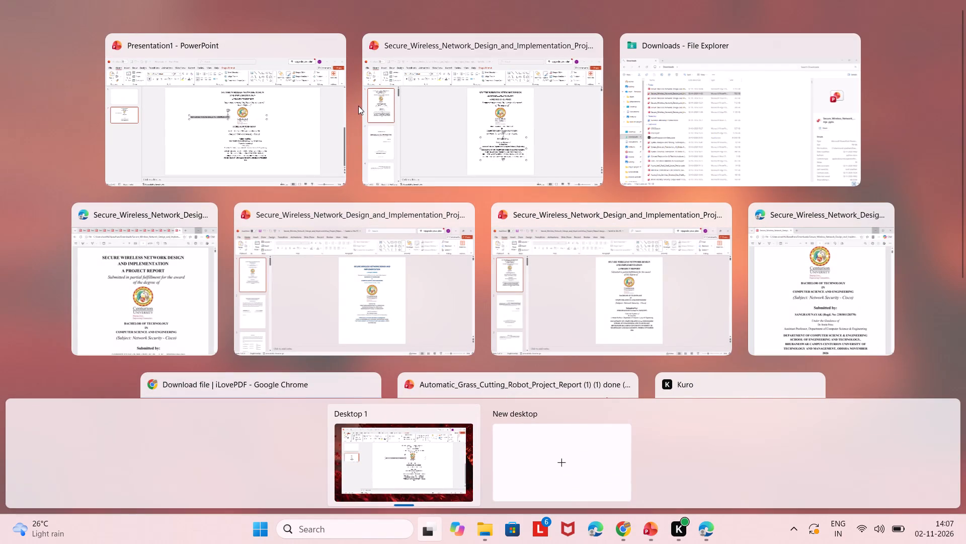
left_click(446, 122)
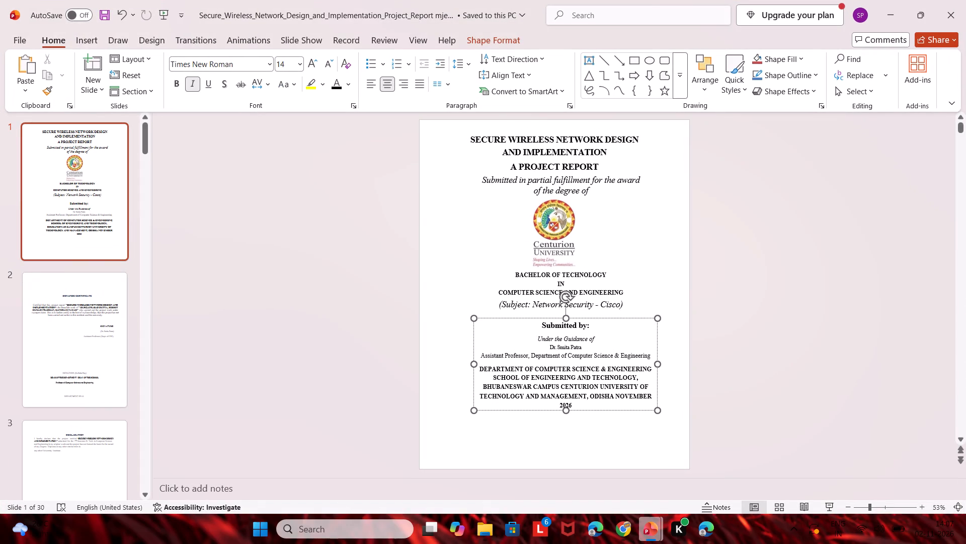
key("ctrl+v")
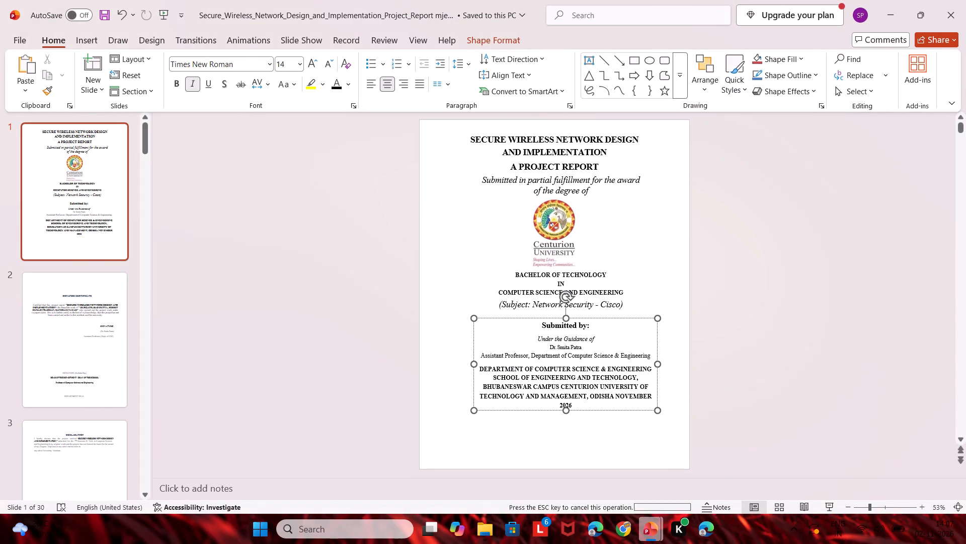
left_click(393, 353)
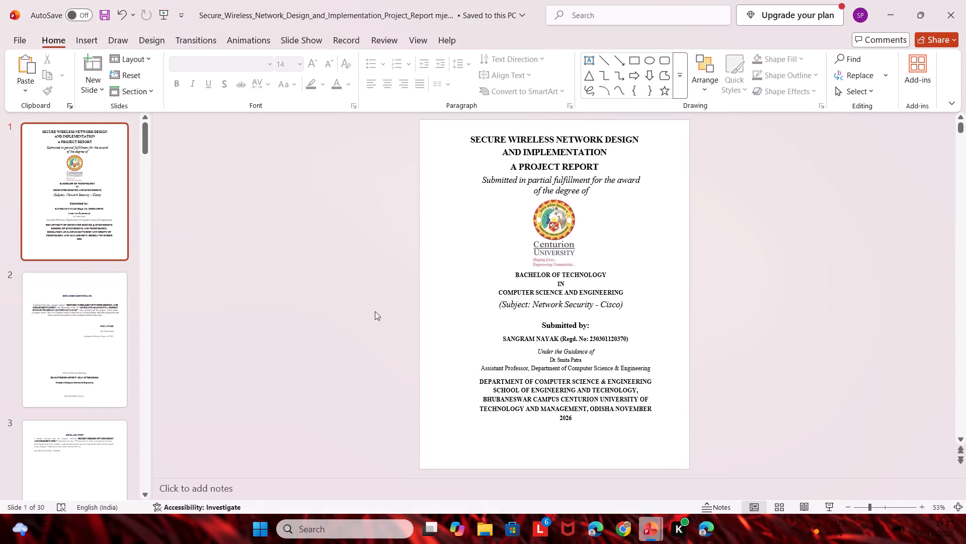
Save the report to Downloads as a PDF copy, replacing the file name's "mje" suffix with "sangramm".
left_click(31, 48)
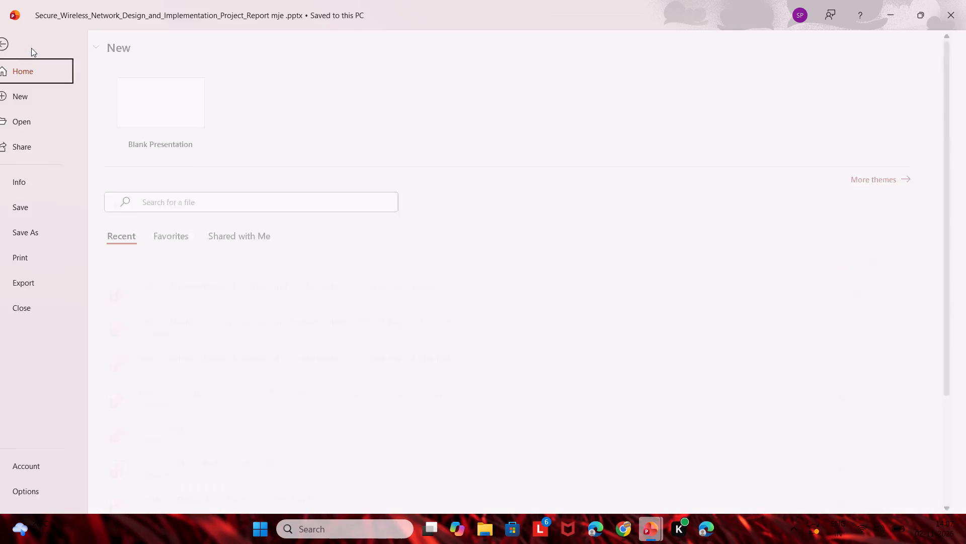
left_click(44, 230)
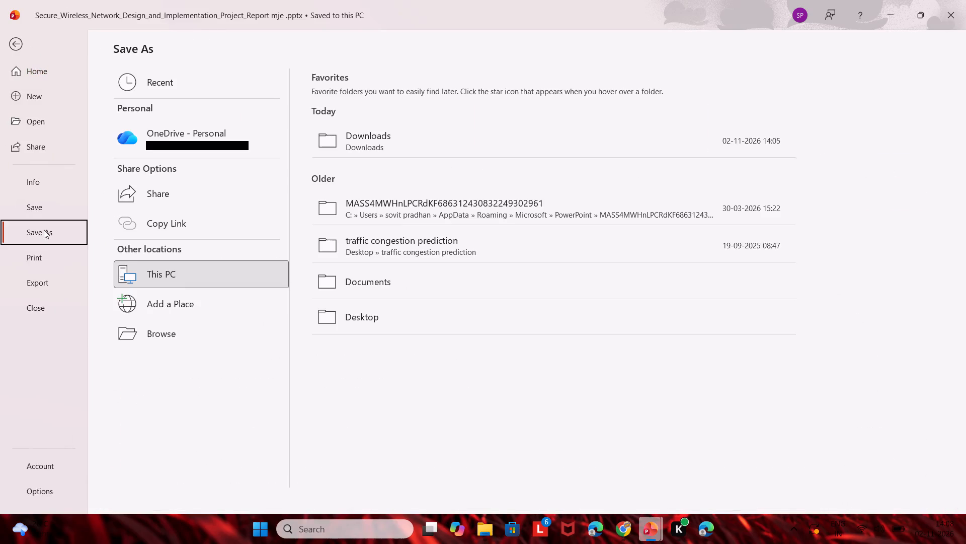
left_click(421, 150)
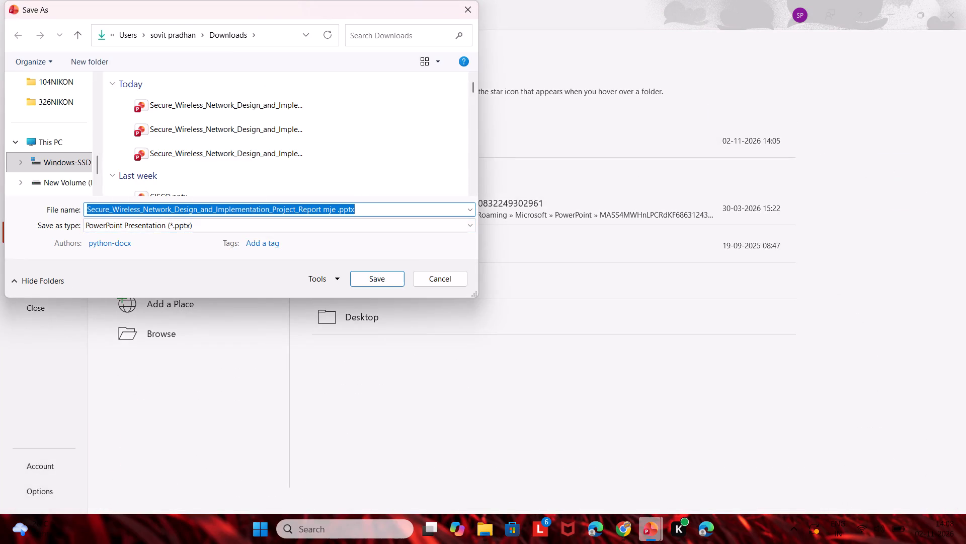
left_click(334, 210)
key("BackSpace")
key("BackSpace")
key("BackSpace")
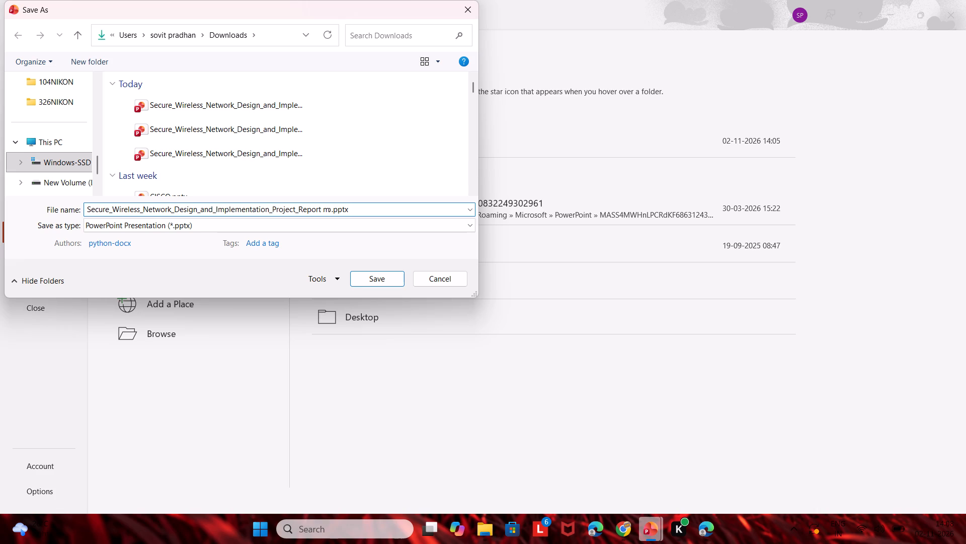
key("BackSpace")
key("space")
type("sangramm")
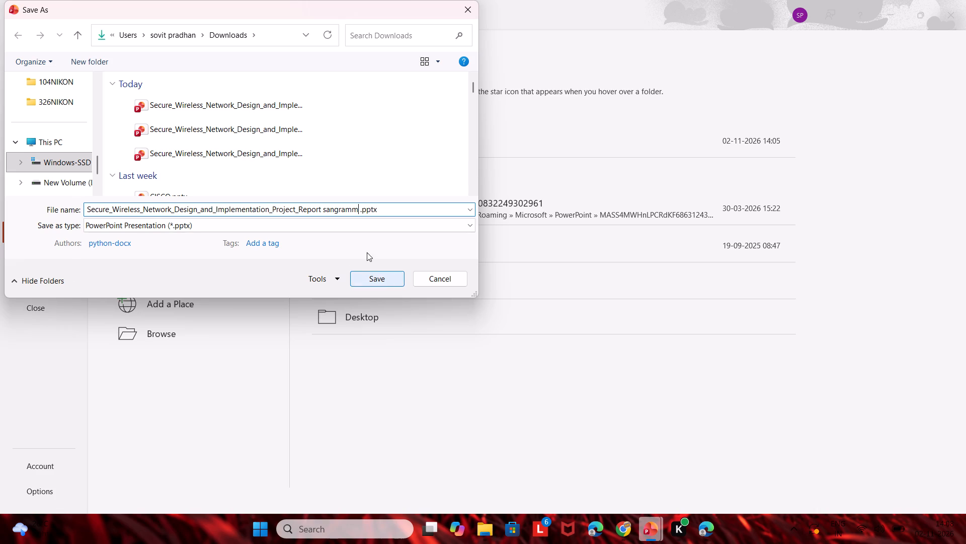
left_click(357, 223)
left_click(217, 268)
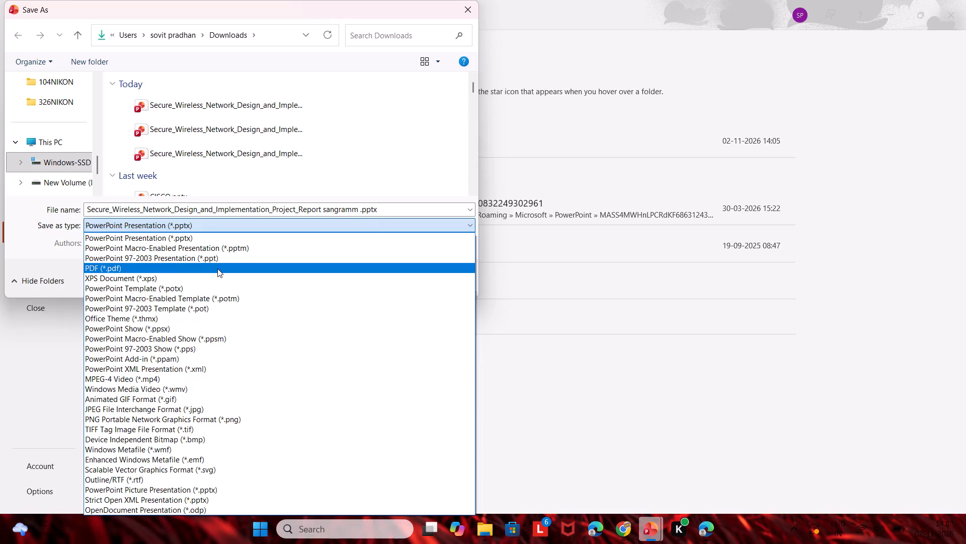
Complete saving the "sangramm" copy of the project report to Downloads in PDF format.
left_click(379, 322)
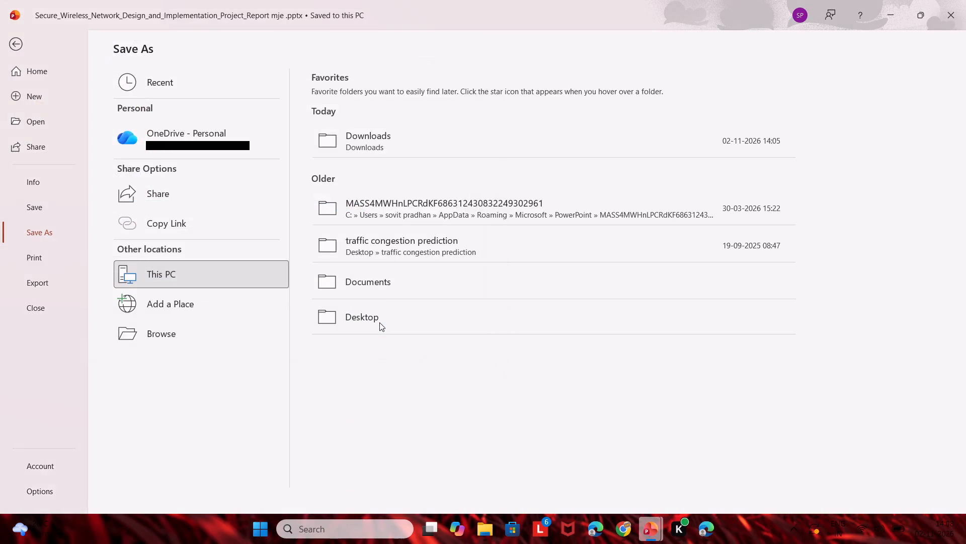
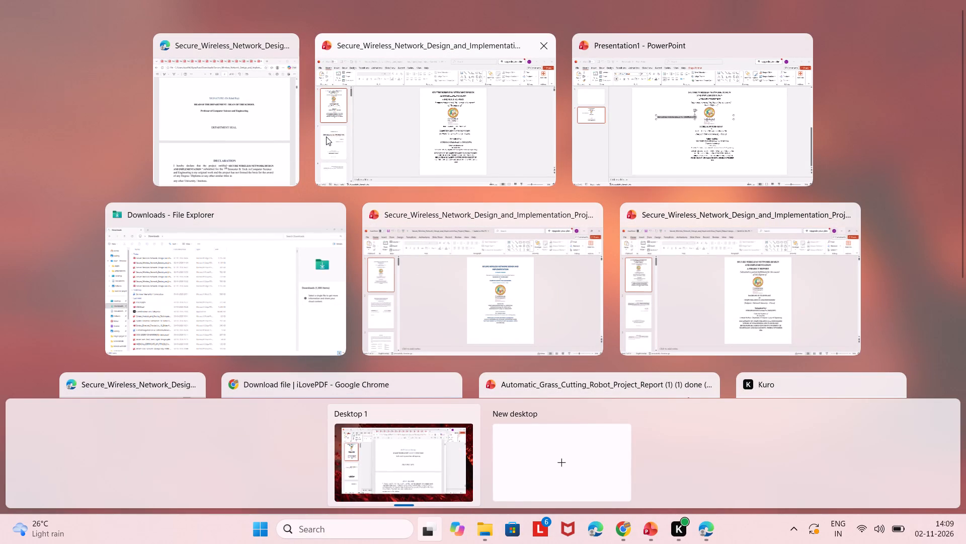
Switch back to the "mje" Secure Wireless Network report presentation in PowerPoint.
left_click(475, 124)
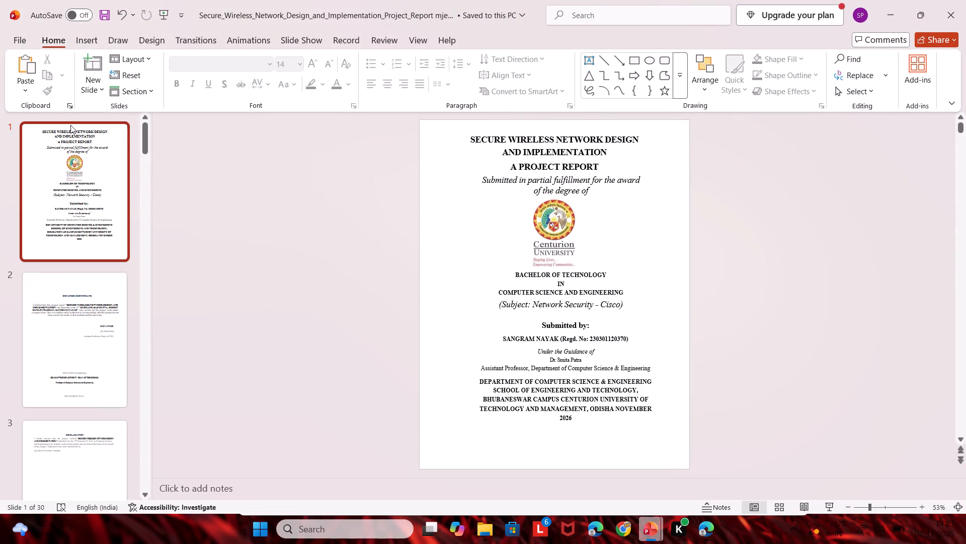
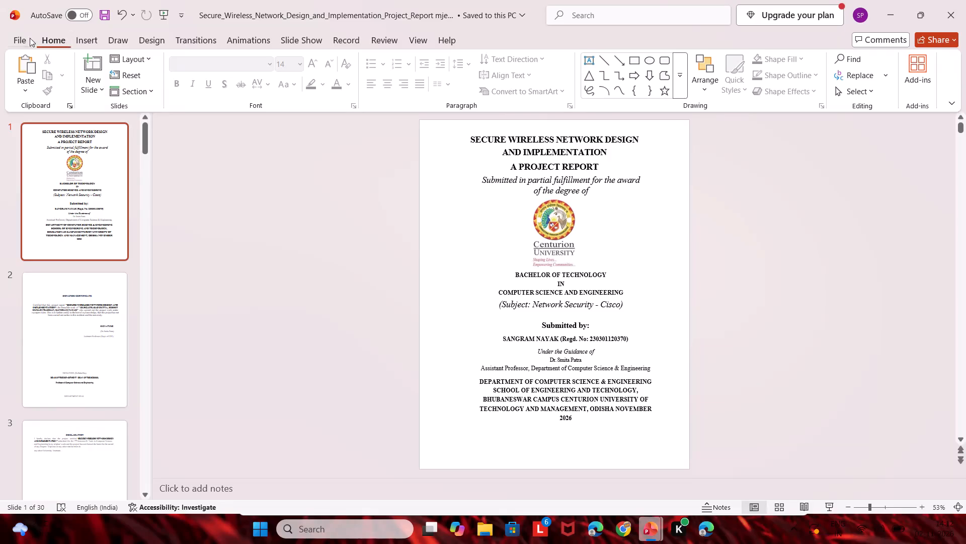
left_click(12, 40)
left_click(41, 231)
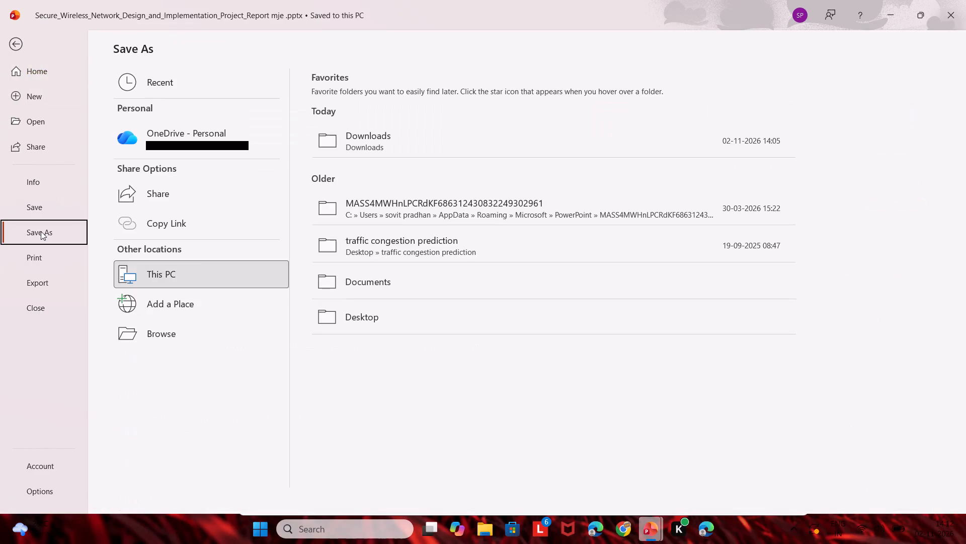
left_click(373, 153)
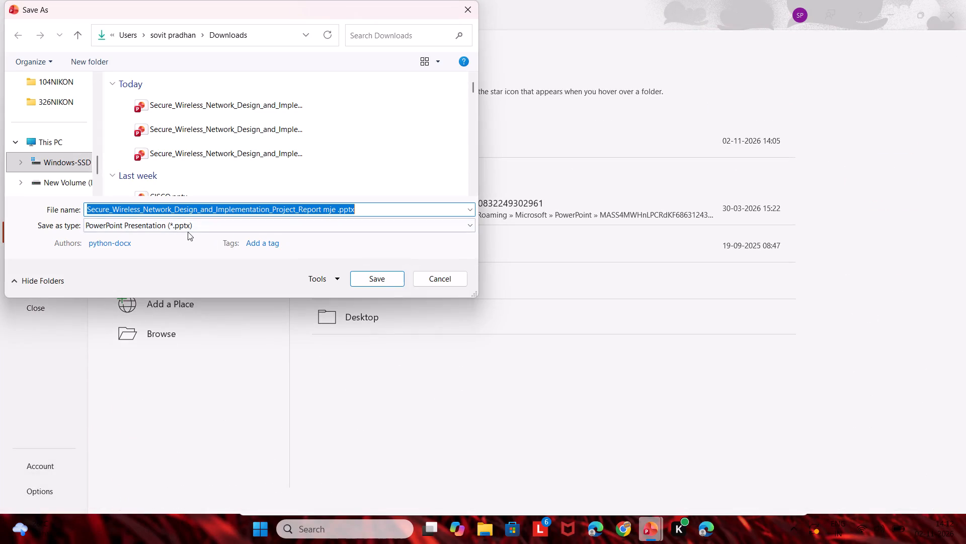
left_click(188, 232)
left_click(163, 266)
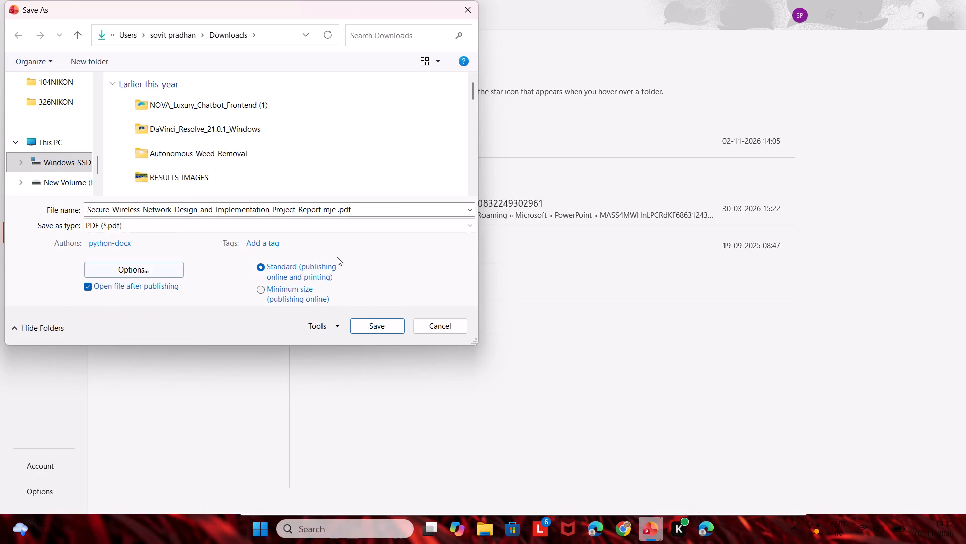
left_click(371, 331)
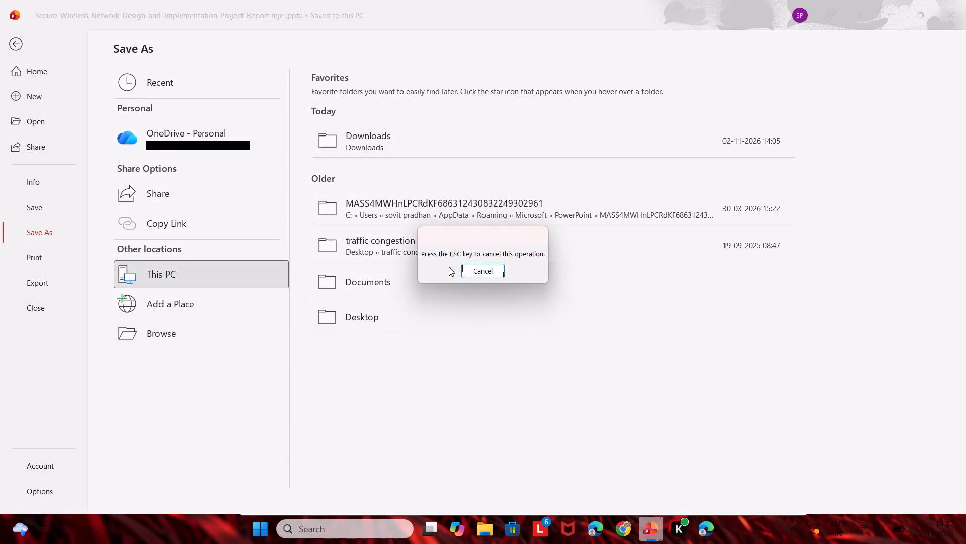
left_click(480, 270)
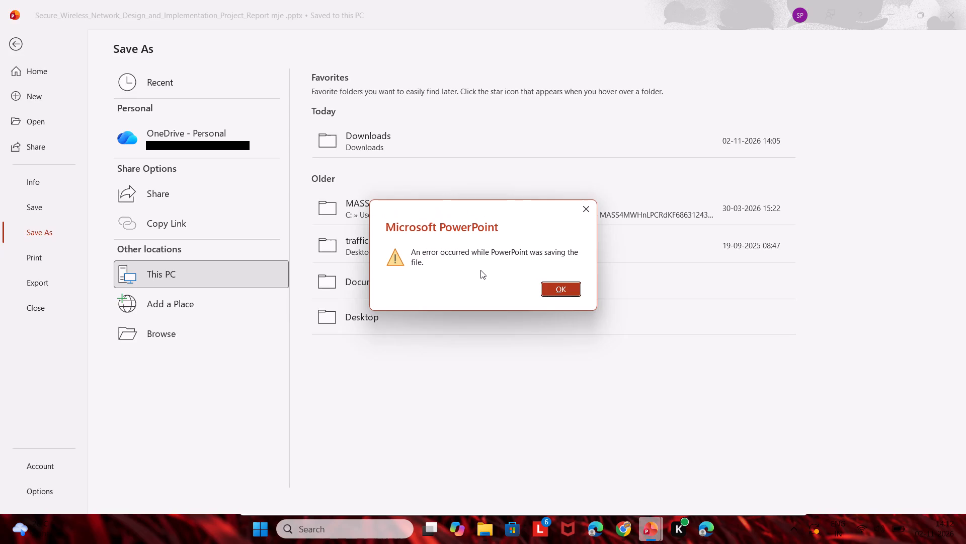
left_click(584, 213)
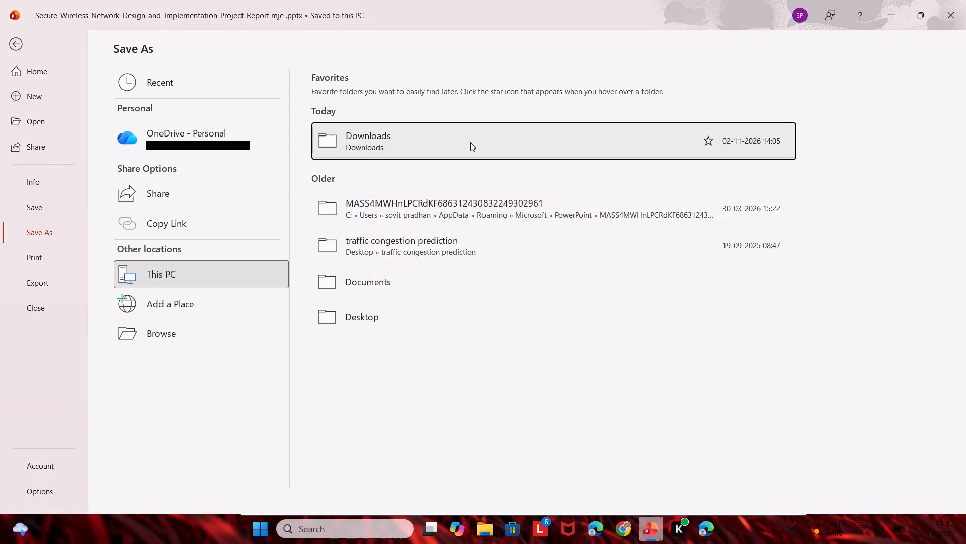
Save the report to Downloads as a separate PowerPoint presentation, changing the file name's "mje" suffix to "m33".
left_click(470, 142)
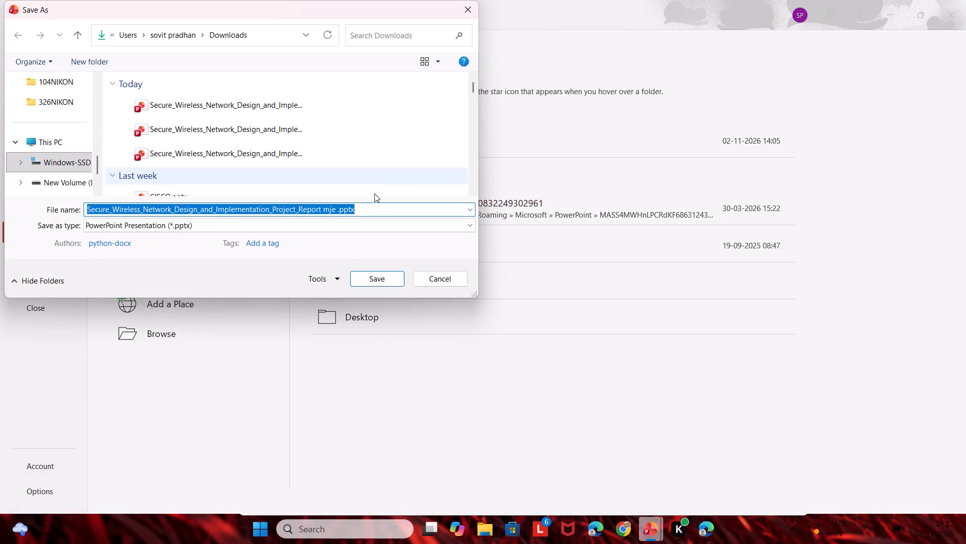
left_click(336, 210)
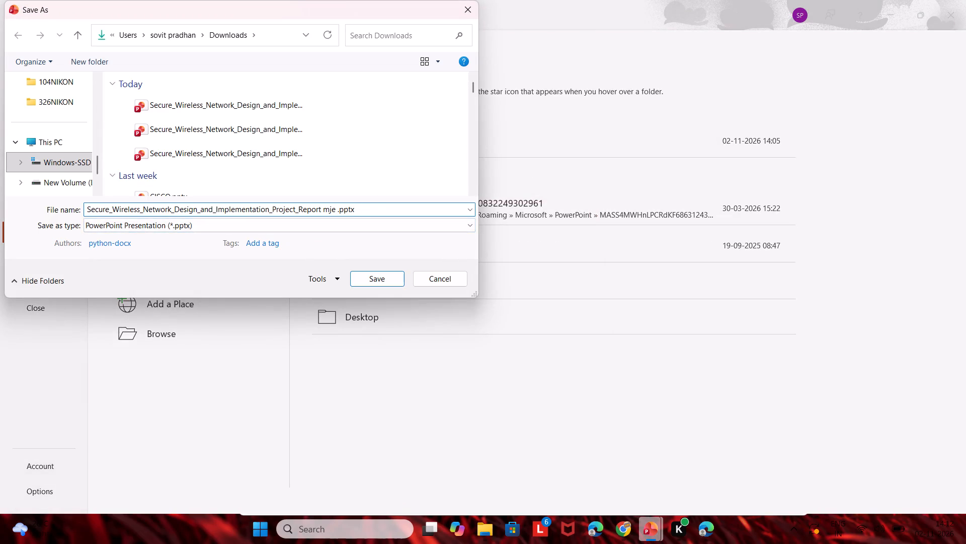
key("BackSpace")
key("BackSpace")
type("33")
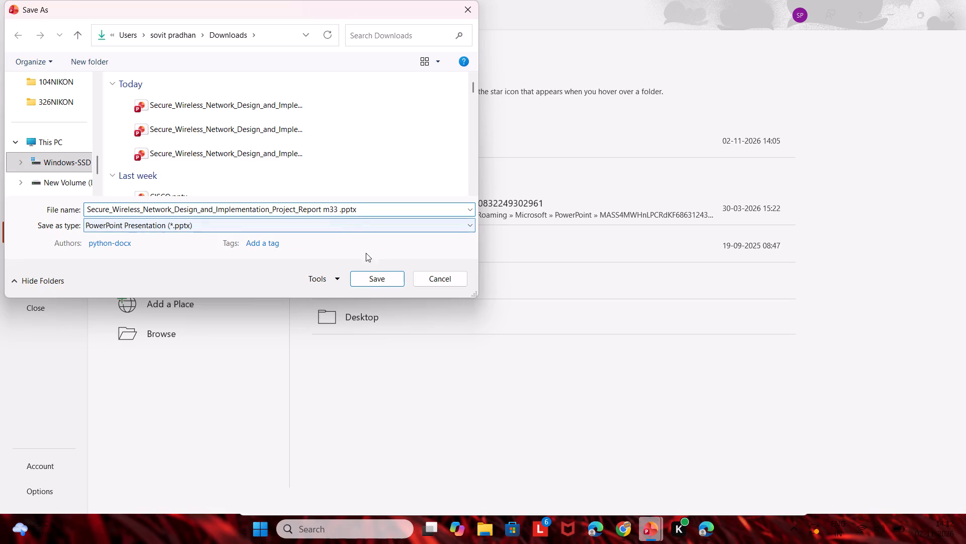
left_click(370, 274)
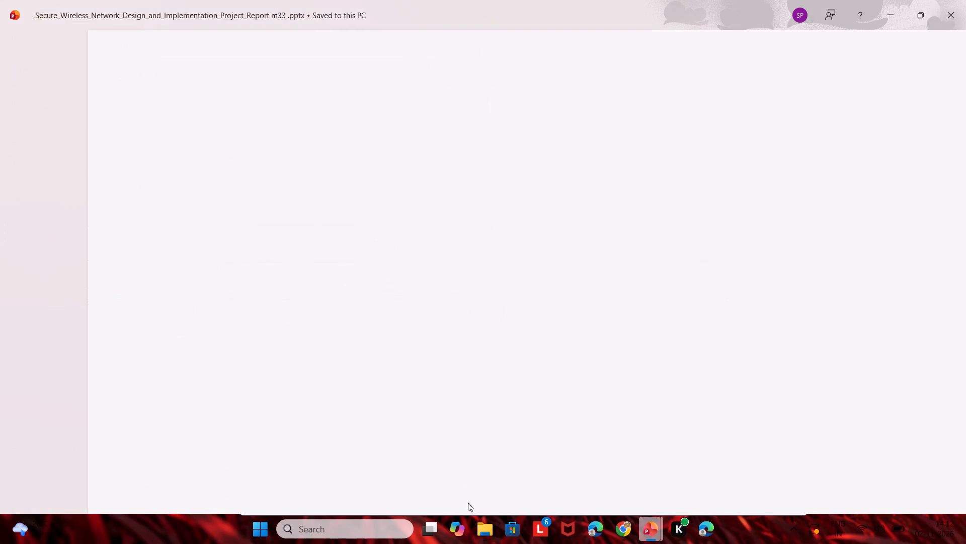
Switch to the Downloads folder in File Explorer to look over the saved report copies.
double_click(476, 543)
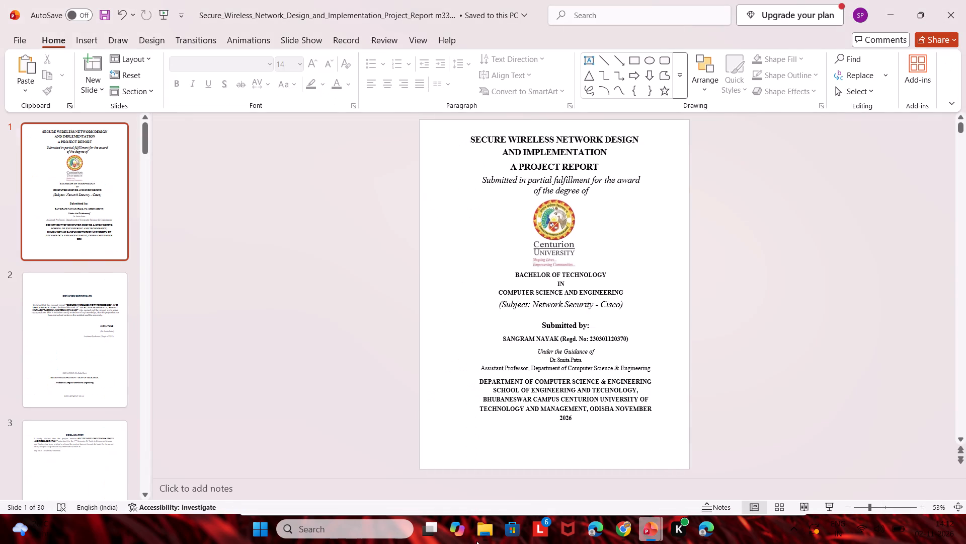
left_click(476, 541)
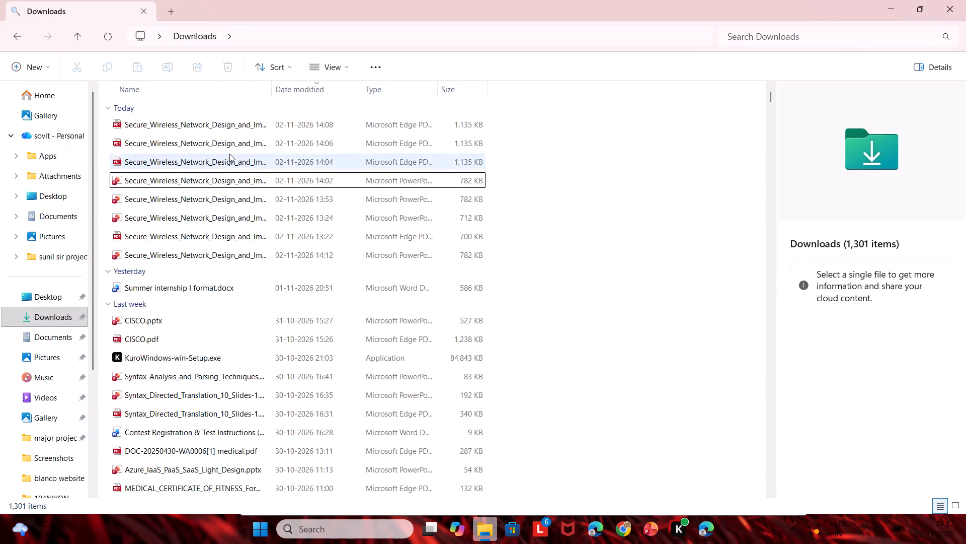
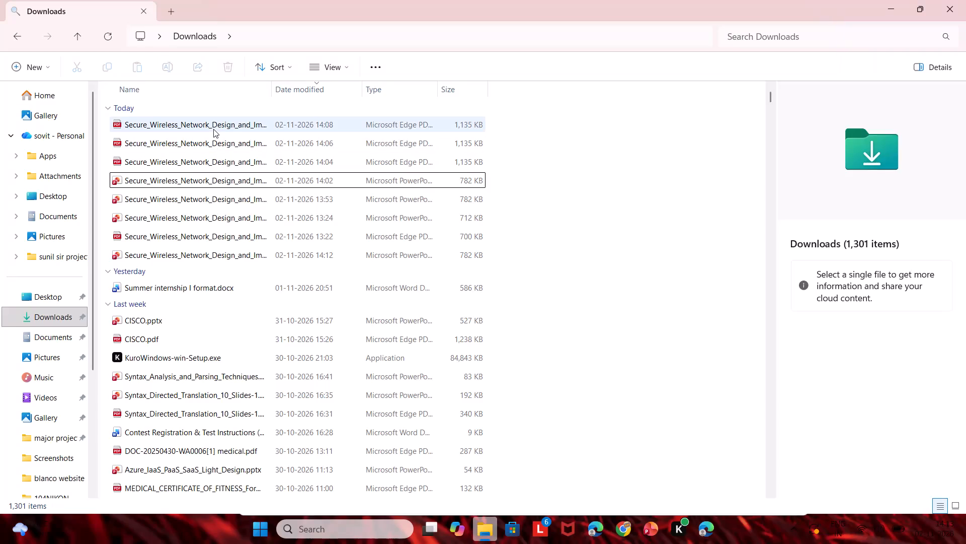
Open the "sangramm" PDF copy of the report from Downloads and check the student details on its cover page.
triple_click(213, 129)
double_click(213, 129)
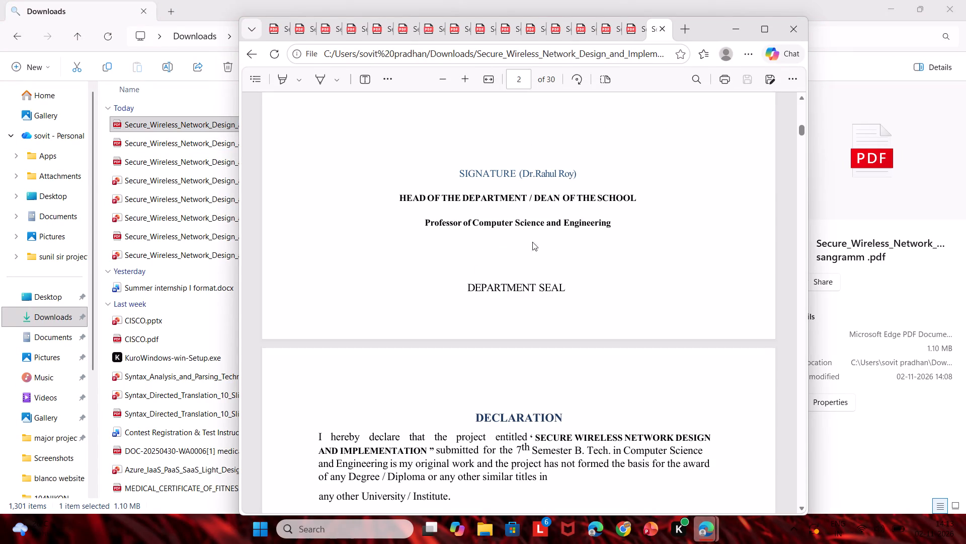
scroll(525, 251, "up", 7)
scroll(525, 251, "down", 3)
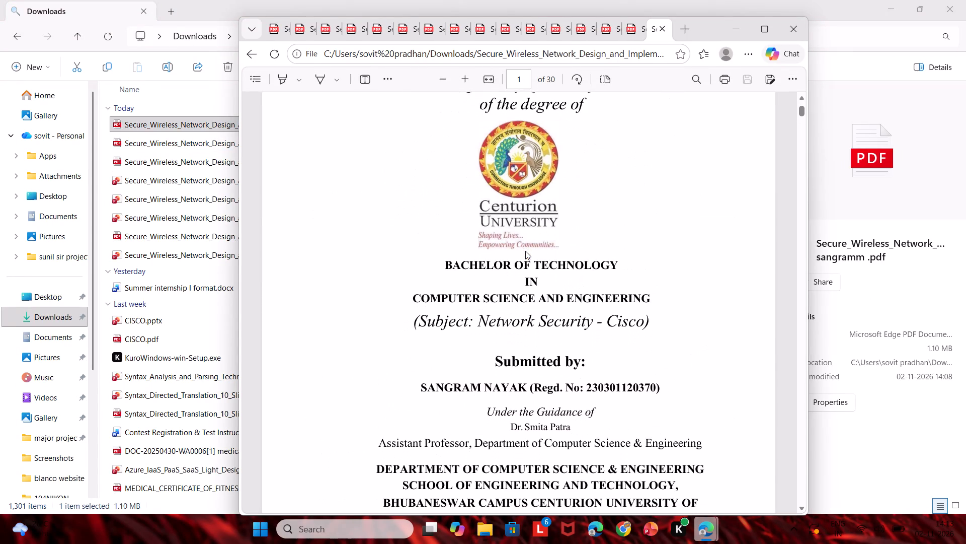
Open the "mj3" PDF copy of the report from Downloads and check the student details on its cover page.
triple_click(217, 139)
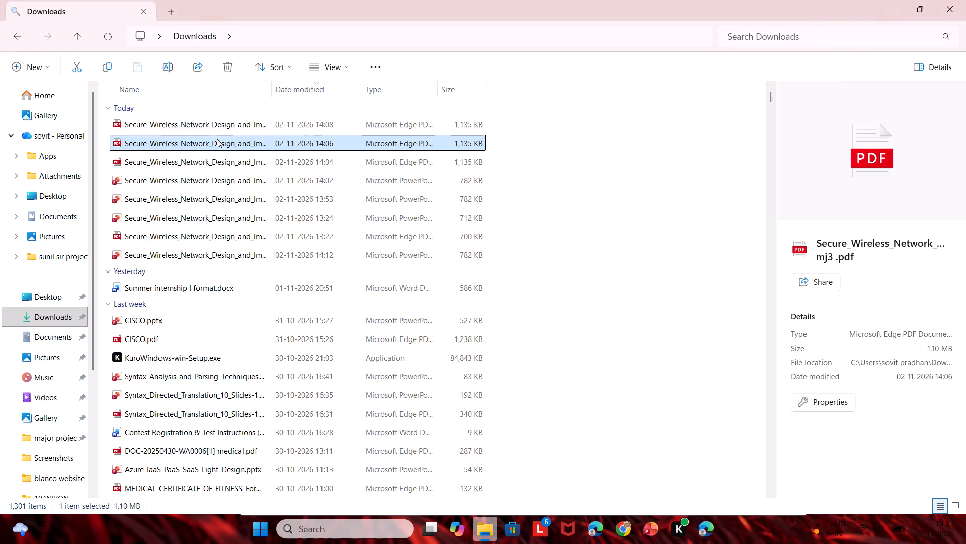
triple_click(216, 141)
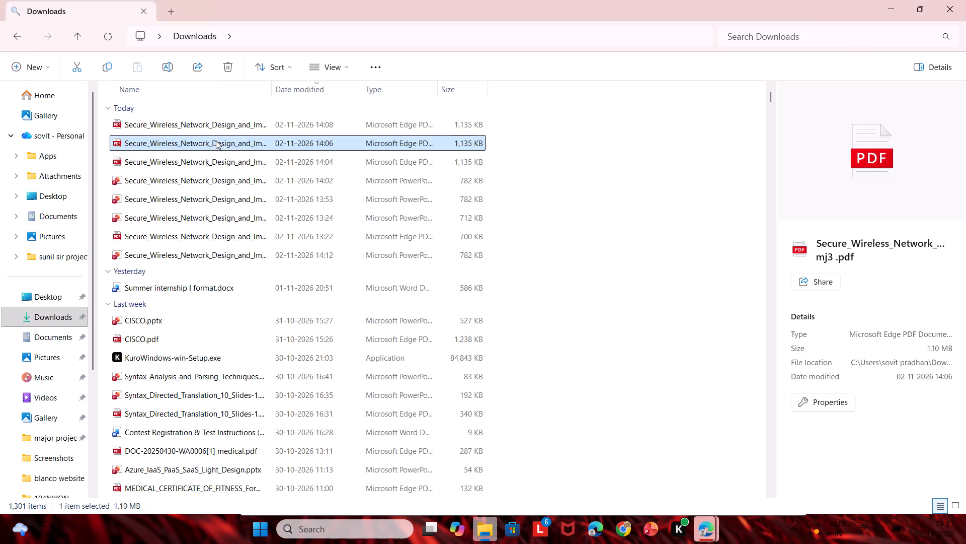
double_click(240, 133)
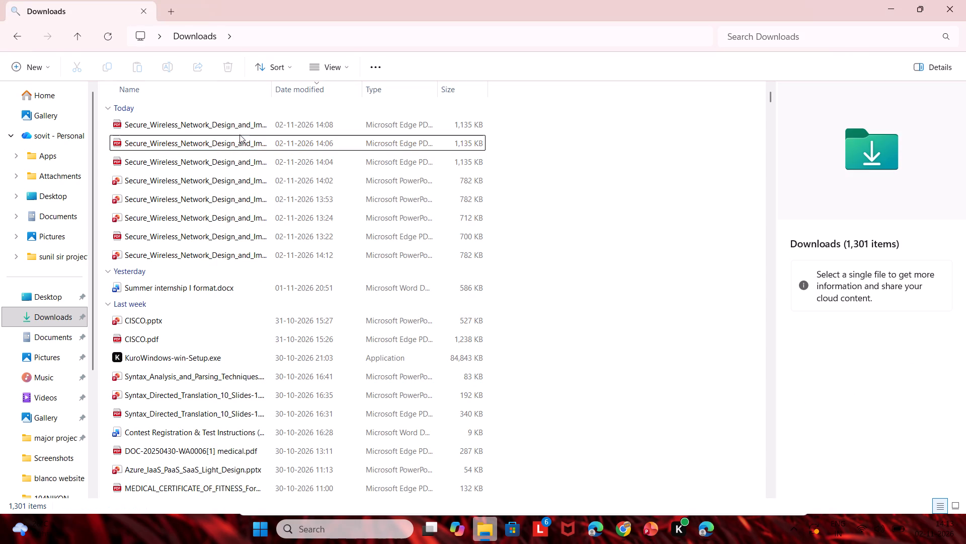
double_click(234, 140)
scroll(394, 297, "down", 1)
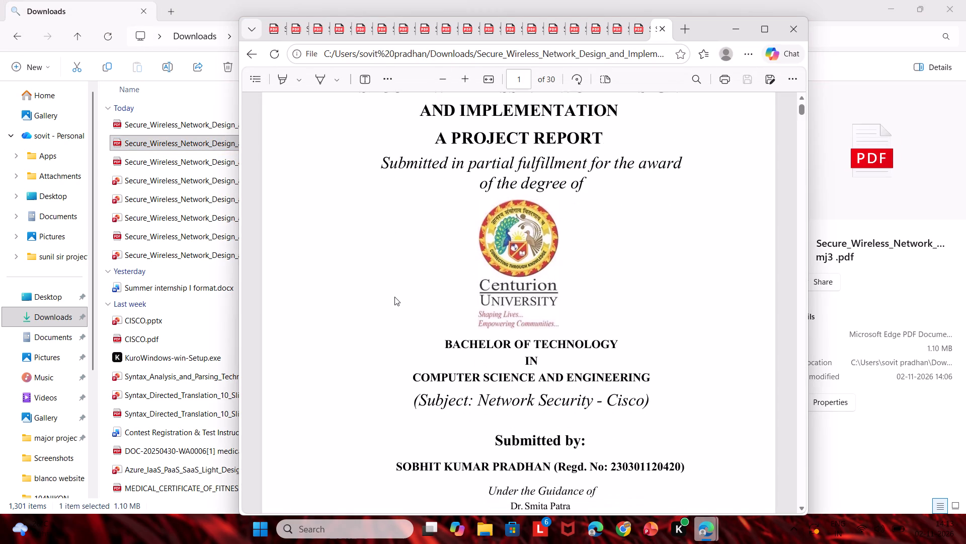
scroll(394, 297, "down", 1)
Open the "durga" PDF copy of the report from Downloads and check the student details on its cover page.
left_click_drag(213, 153, 210, 158)
triple_click(210, 158)
left_click(210, 158)
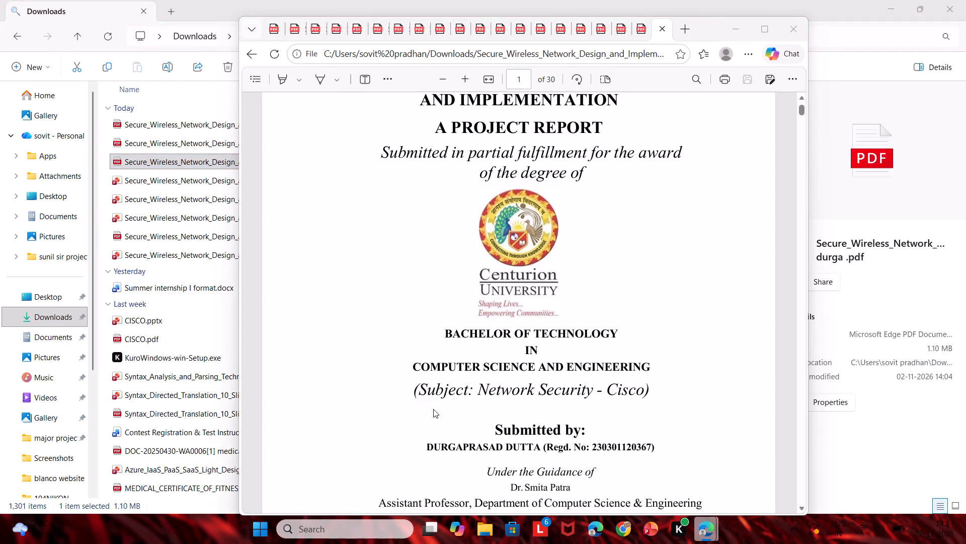
Launch Google Chrome.
left_click(257, 521)
left_click(300, 426)
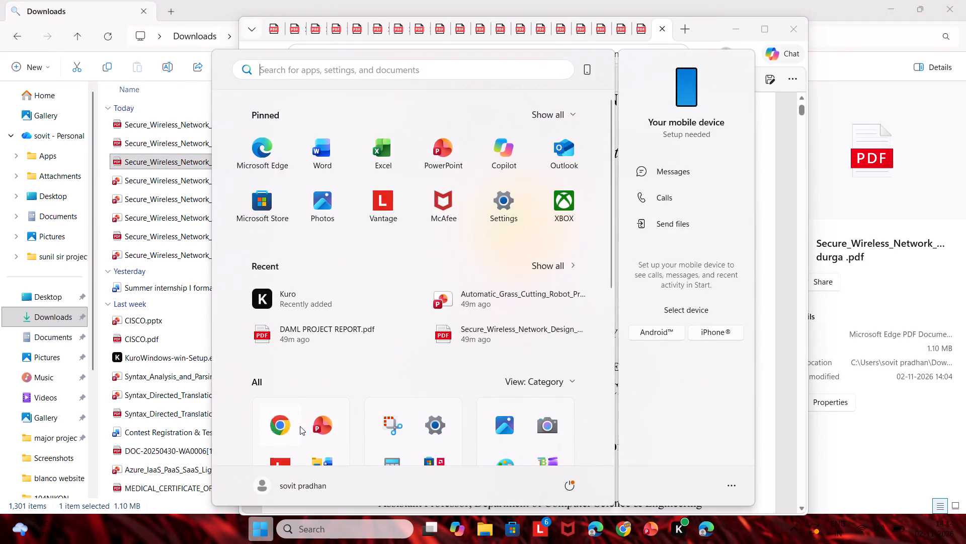
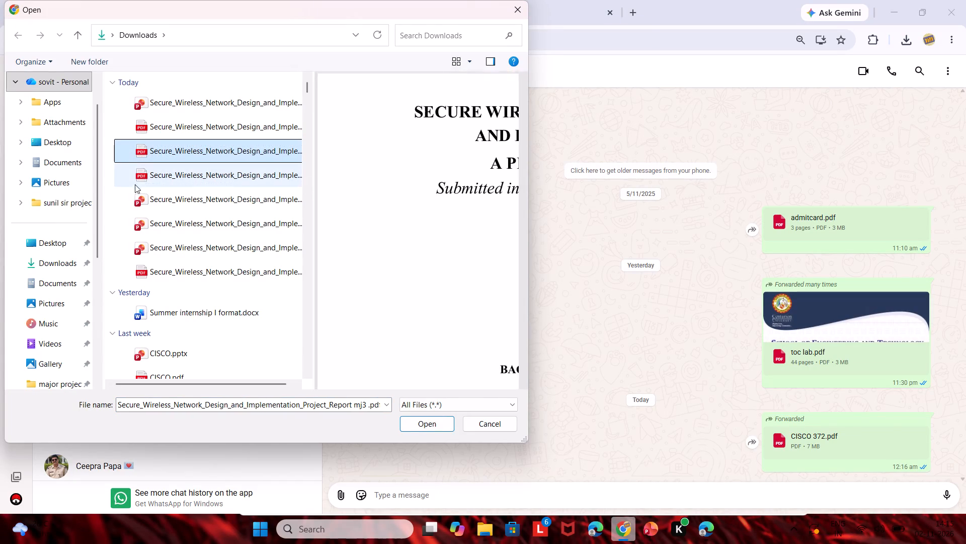
Select the three newest PDF copies of the Secure Wireless Network project report in Downloads as attachments for the WhatsApp chat.
left_click(129, 174)
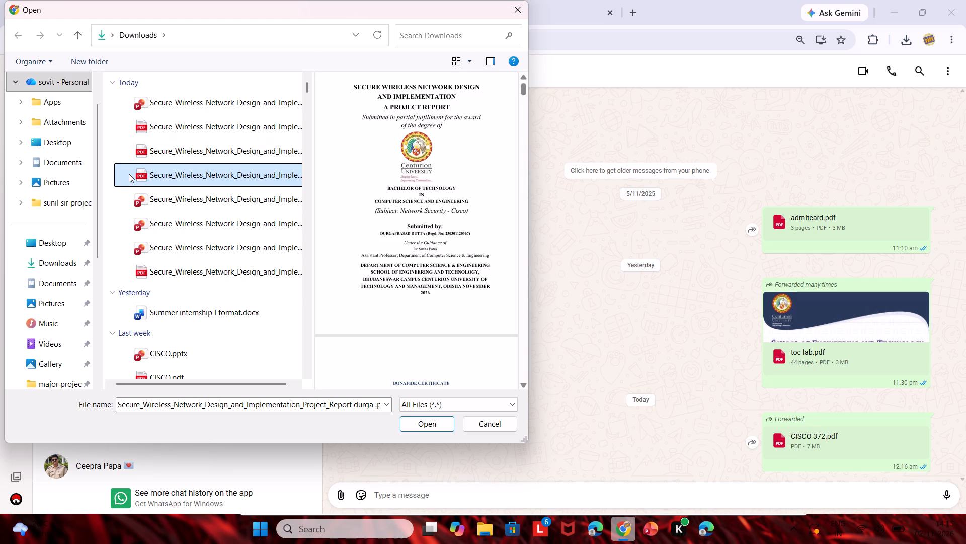
left_click_drag(117, 124, 136, 157)
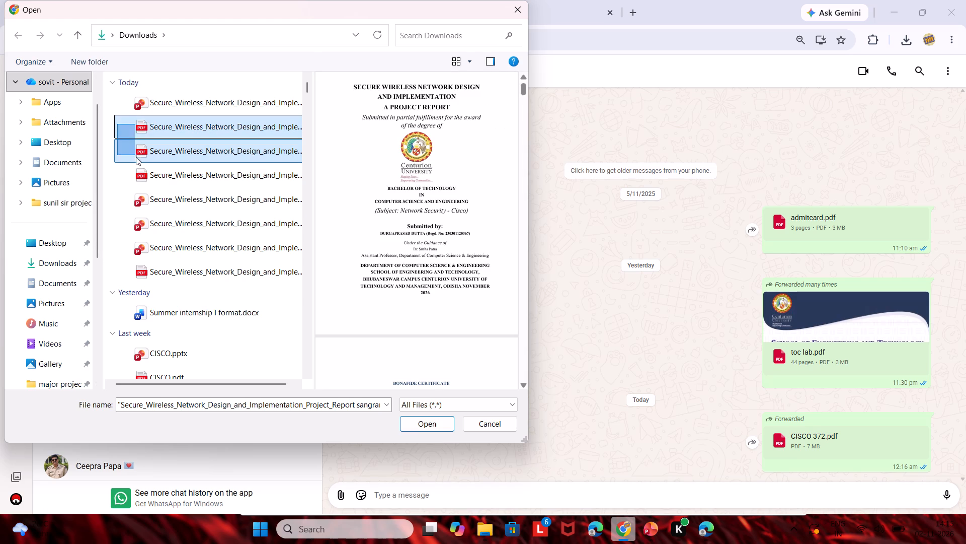
left_click_drag(136, 157, 163, 187)
left_click_drag(163, 187, 135, 173)
left_click(108, 134)
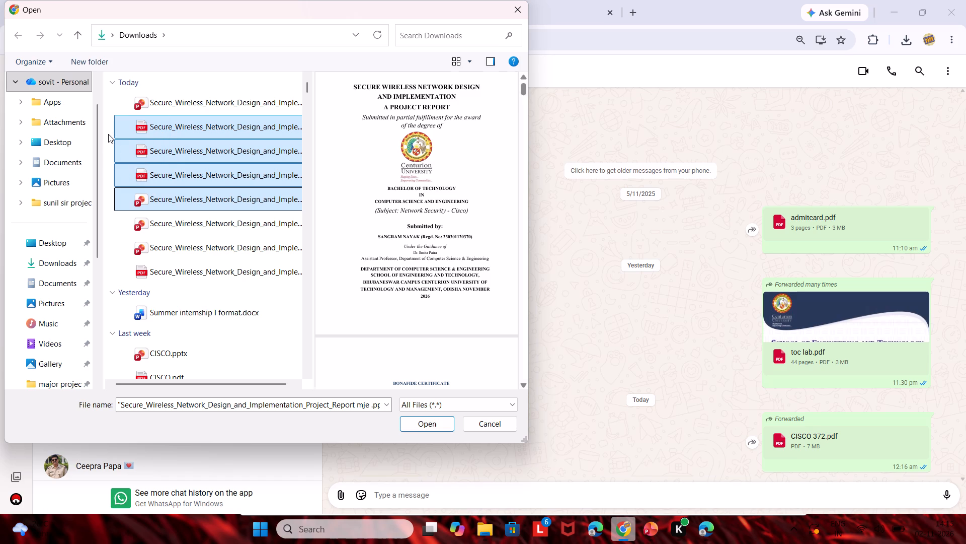
left_click_drag(110, 124, 143, 167)
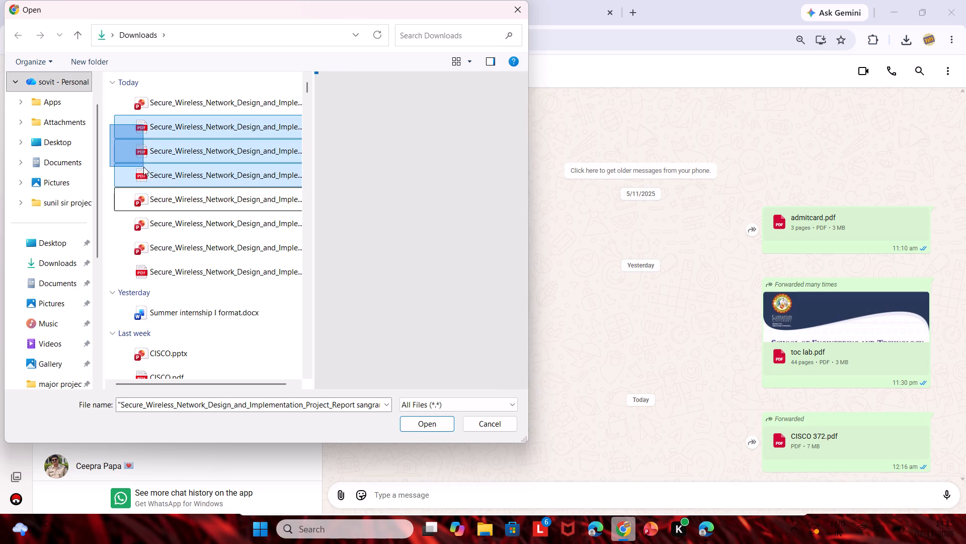
left_click_drag(143, 167, 145, 170)
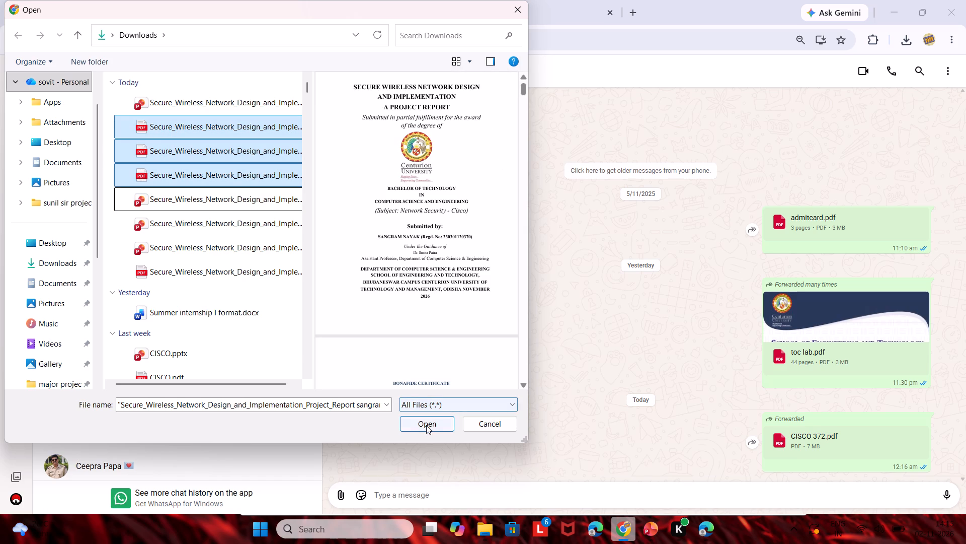